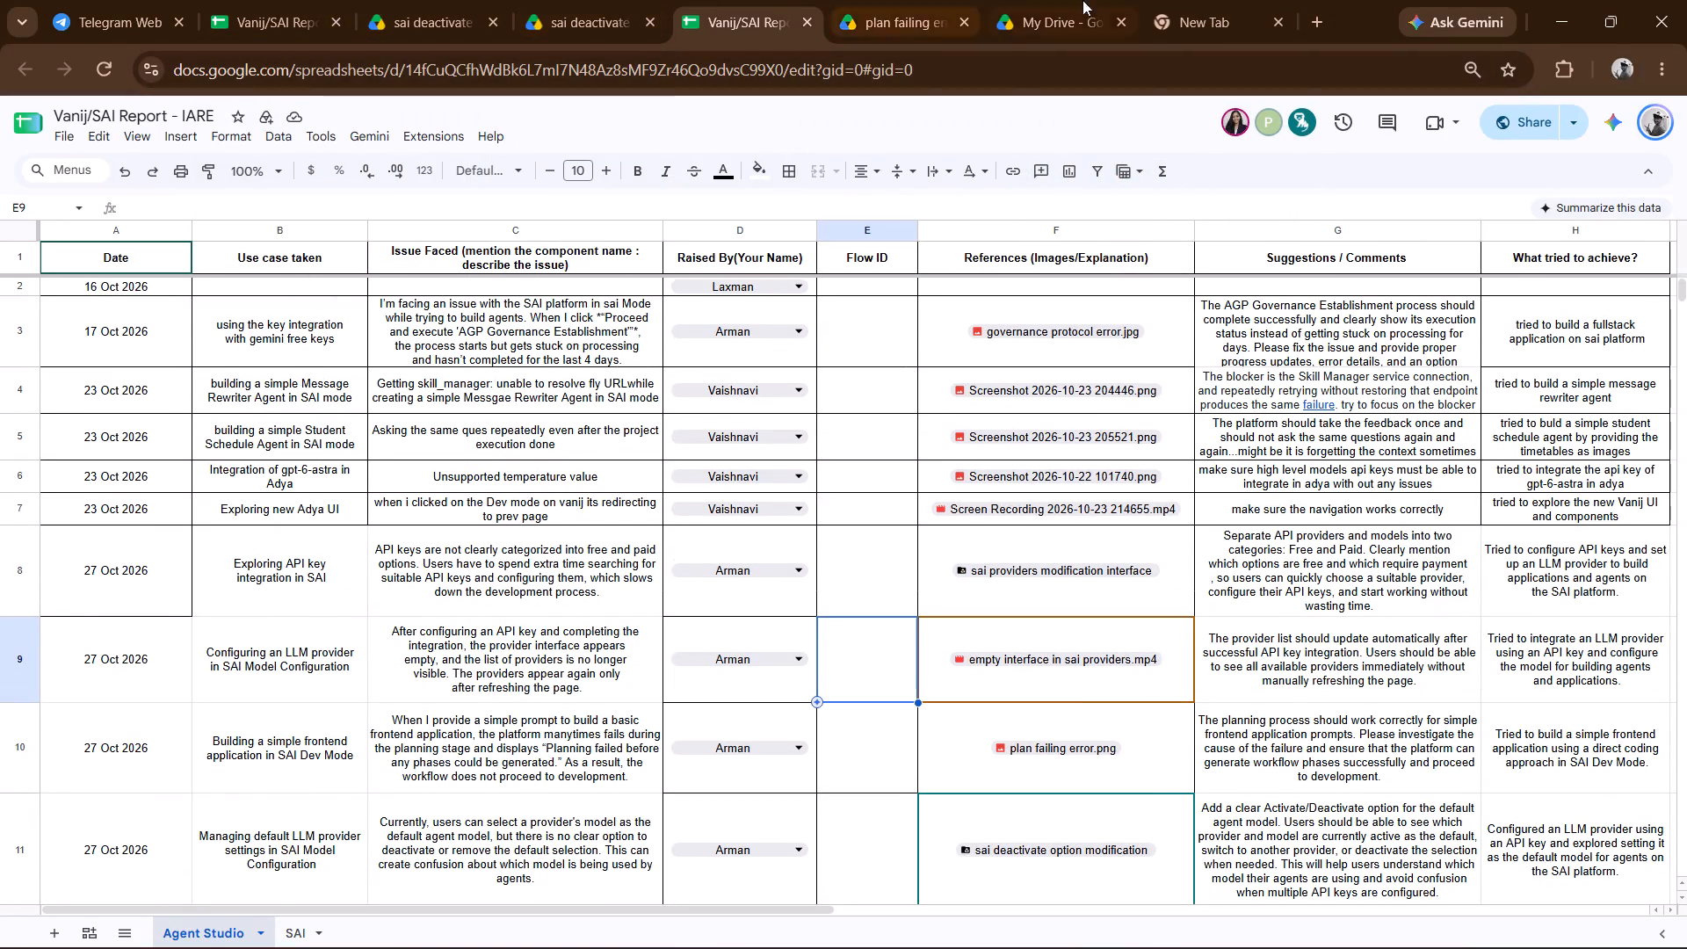
Switch to the browser window with Spotify and start playing the track Pupila.
{"action": "left_click", "coordinate": [1319, 21]}
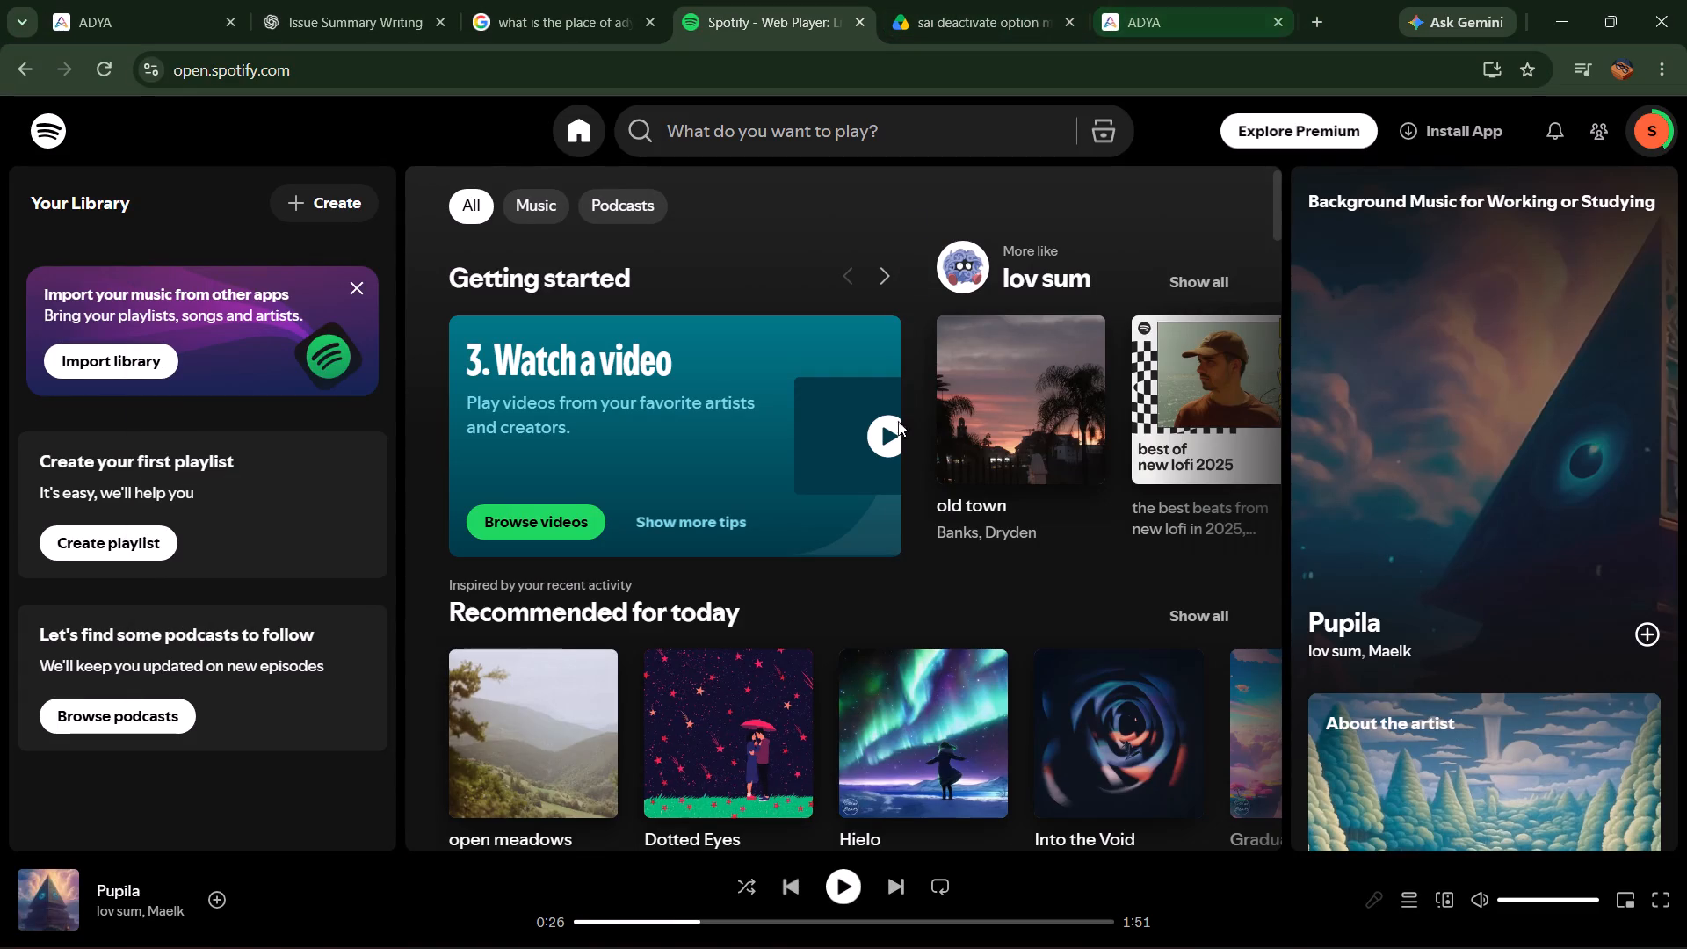
{"action": "left_click", "coordinate": [836, 876]}
Open the IARE <> Adya POA spreadsheet in a new tab from the "excel adya work" shortcut.
{"action": "left_click", "coordinate": [1191, 5]}
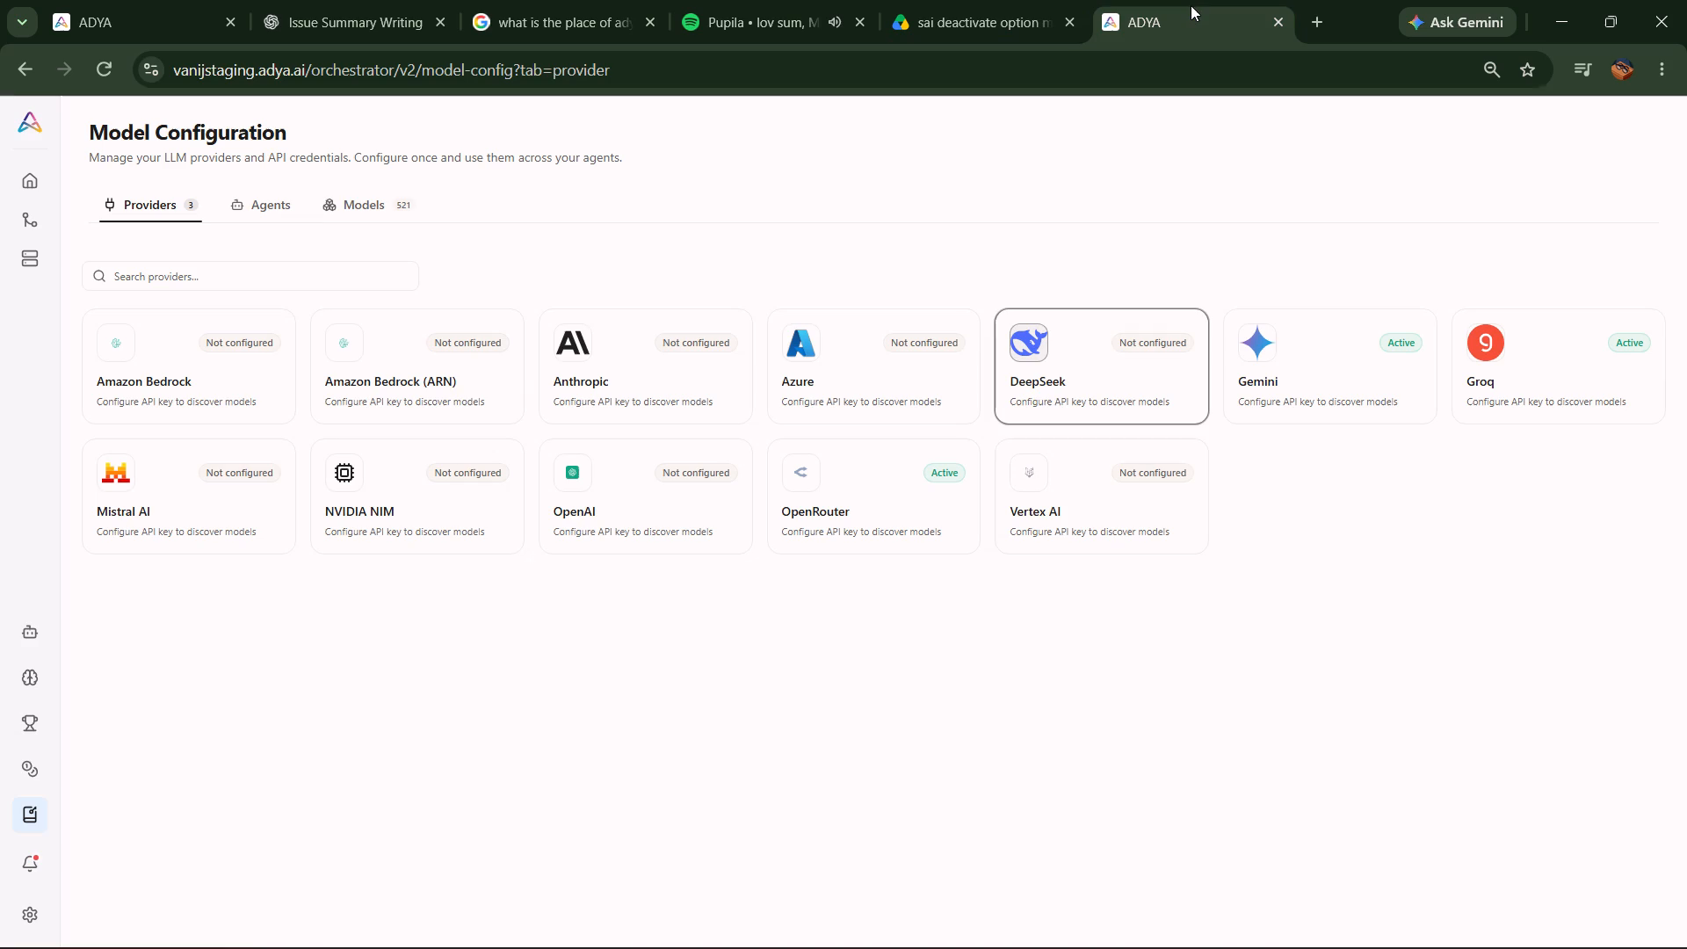
{"action": "left_click", "coordinate": [1320, 16]}
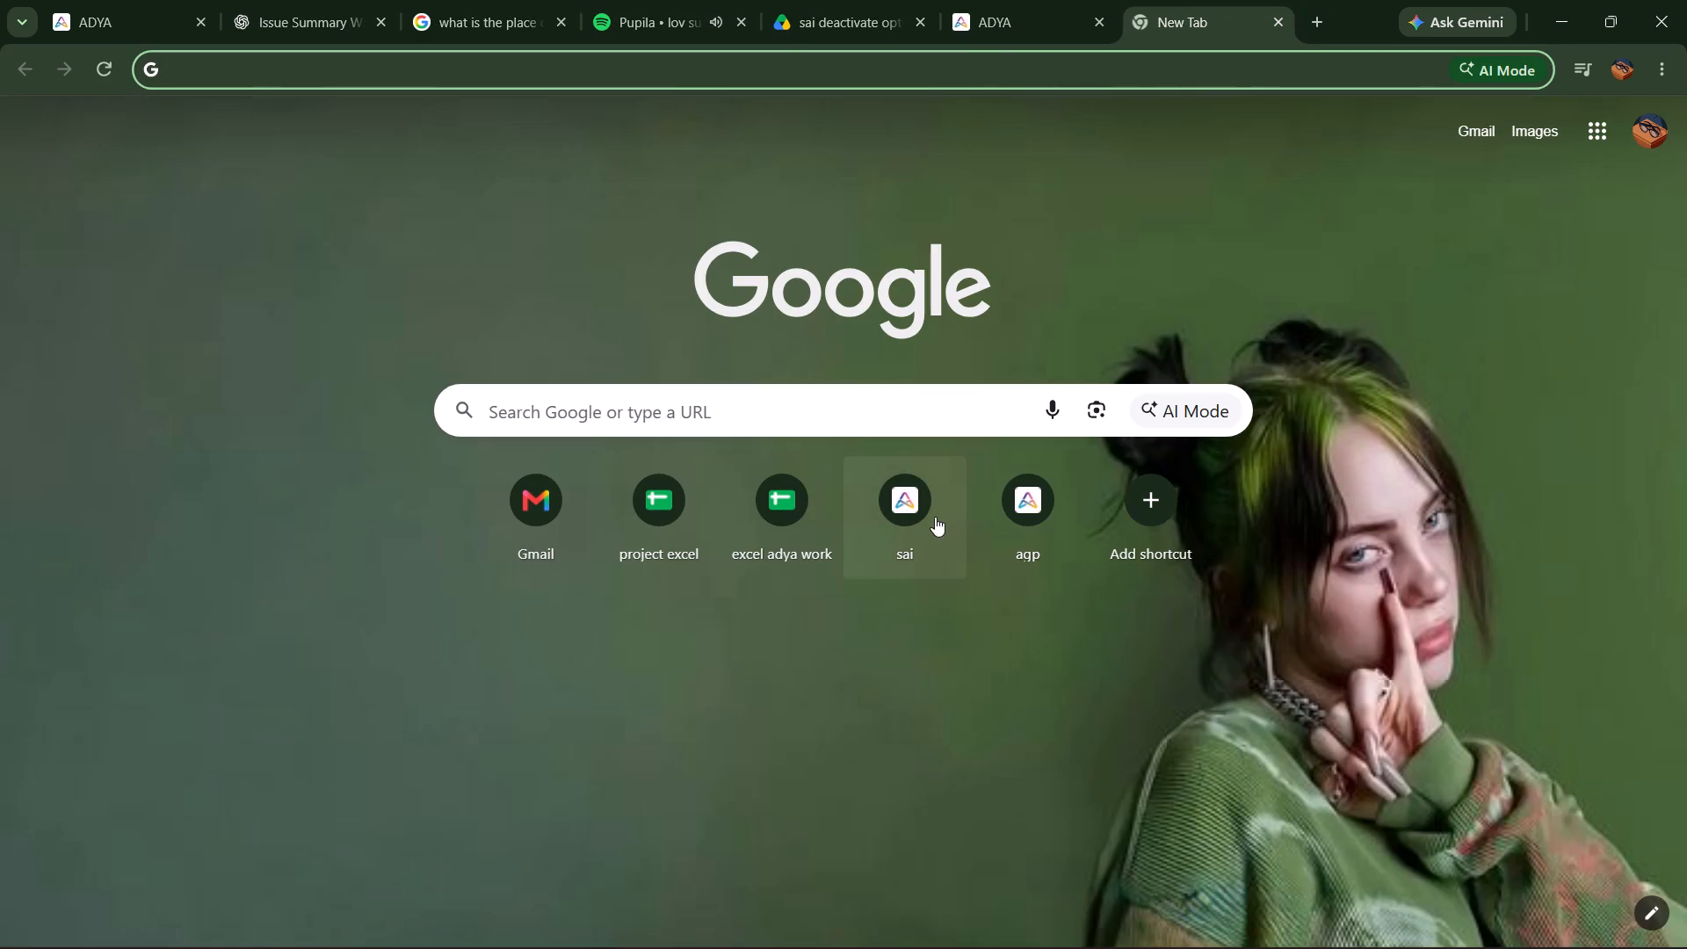
{"action": "left_click", "coordinate": [778, 501]}
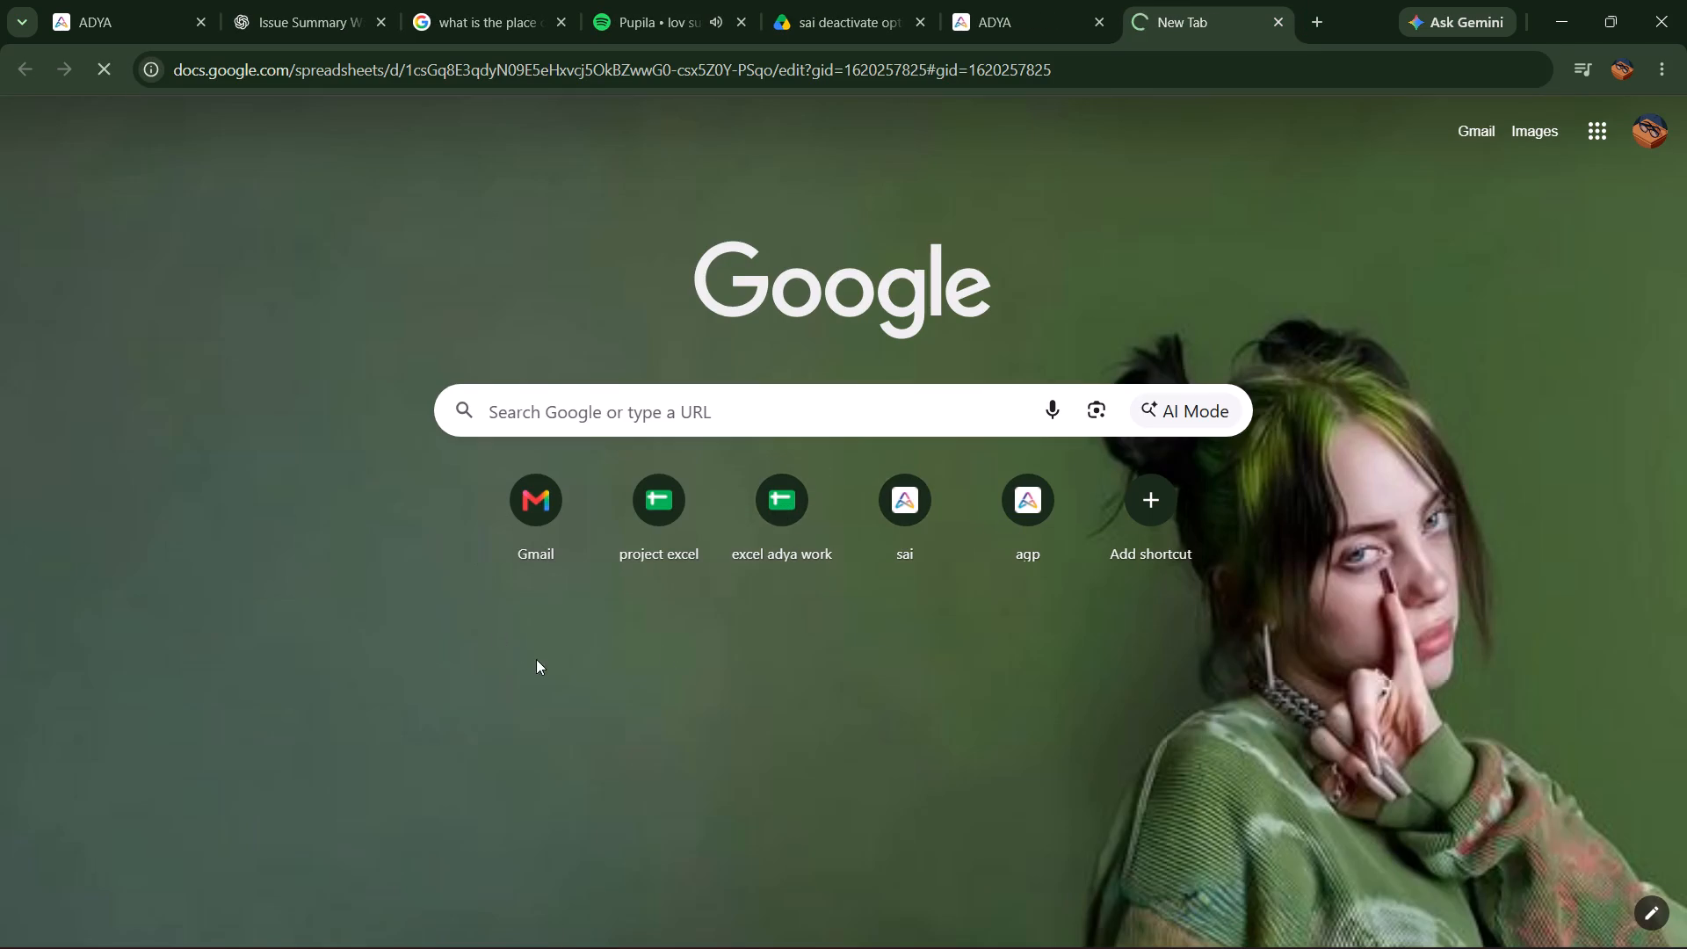
Enter "AGP/SAI" as the platform in the first empty row below Day 13, cell A15.
{"action": "scroll", "coordinate": [637, 518], "scroll_direction": "down", "scroll_amount": 2}
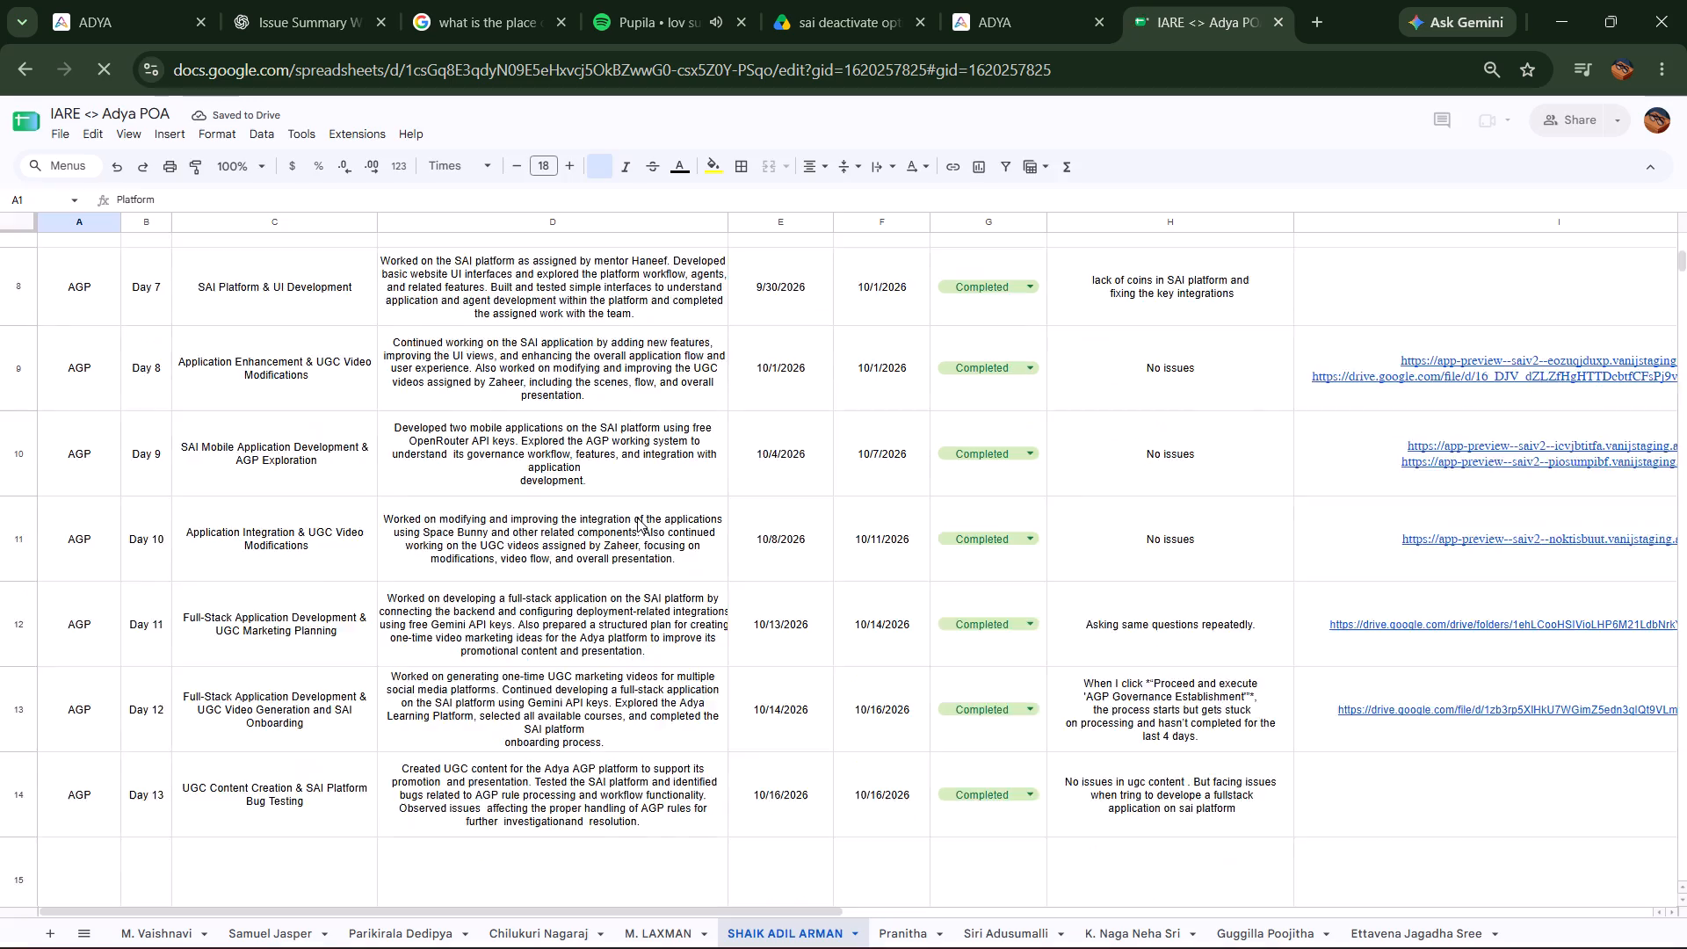
{"action": "scroll", "coordinate": [637, 518], "scroll_direction": "down", "scroll_amount": 1}
{"action": "scroll", "coordinate": [637, 518], "scroll_direction": "up", "scroll_amount": 1}
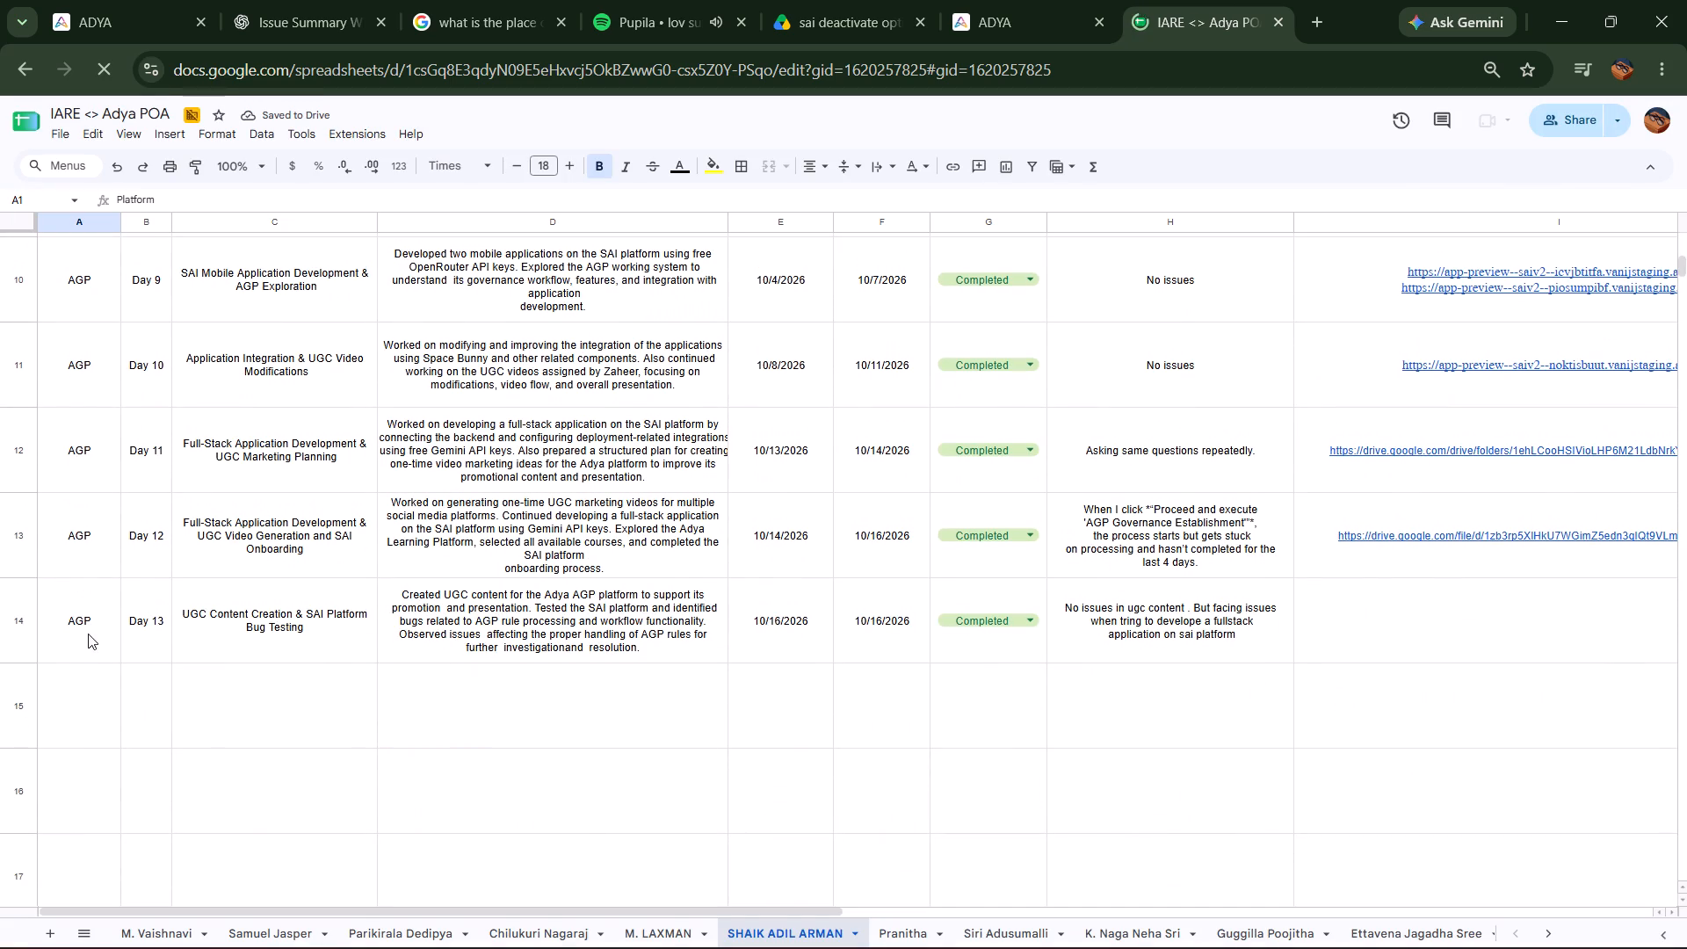
{"action": "left_click", "coordinate": [88, 704]}
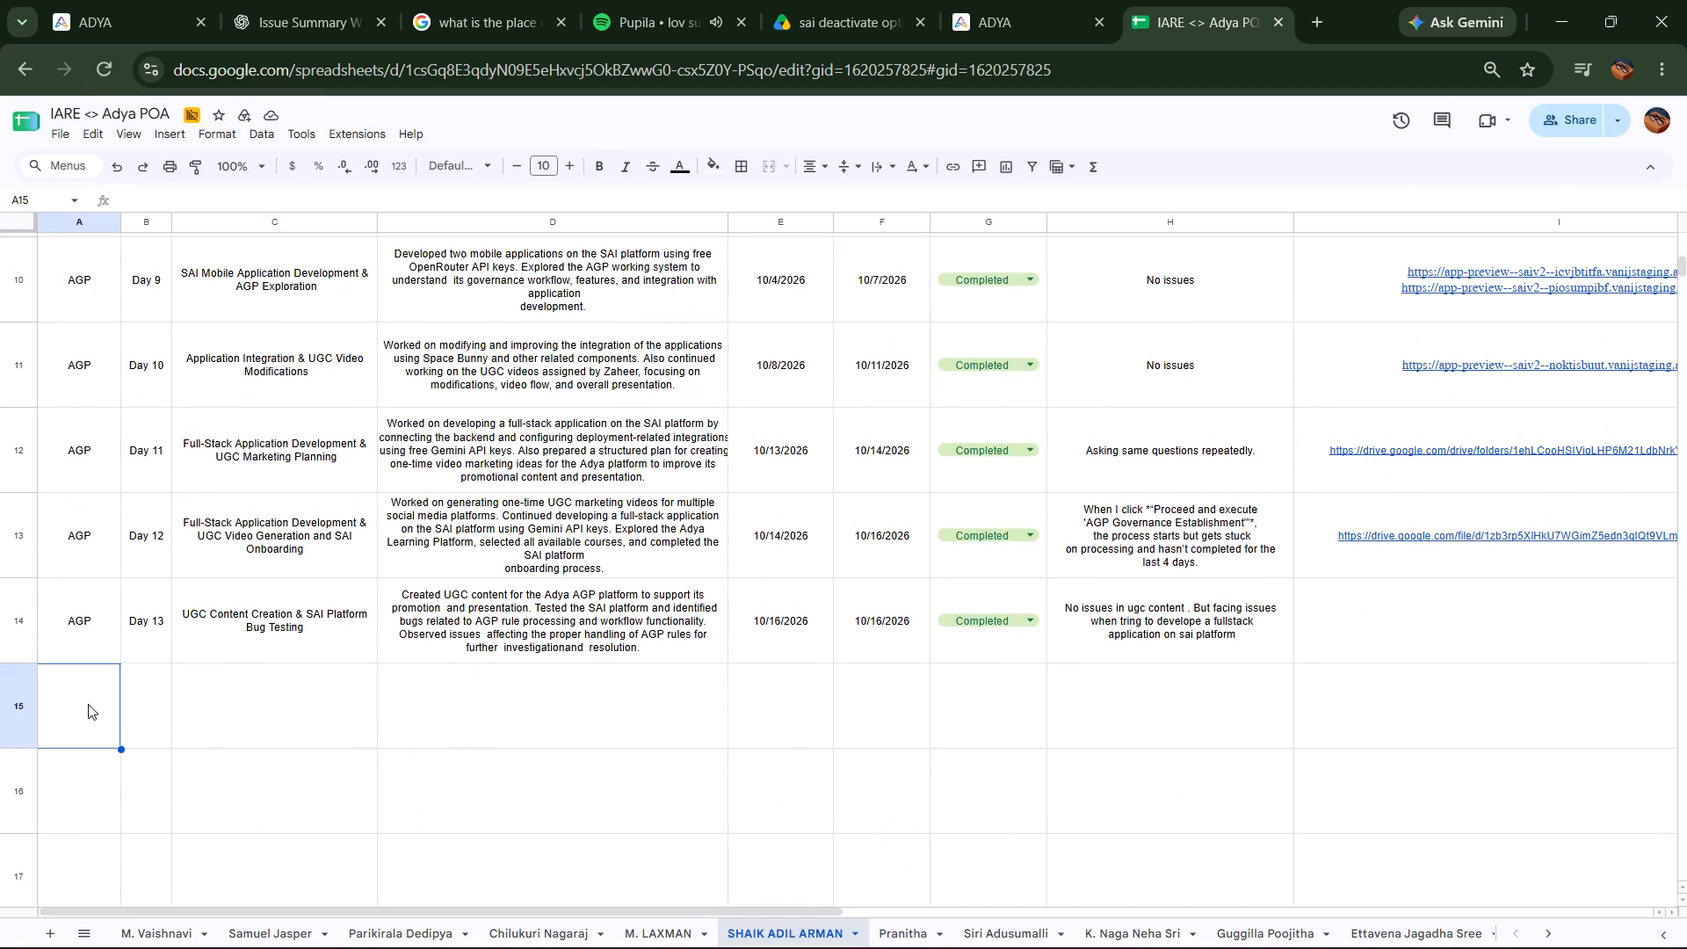
{"action": "type", "text": "SAI"}
{"action": "key", "text": "space"}
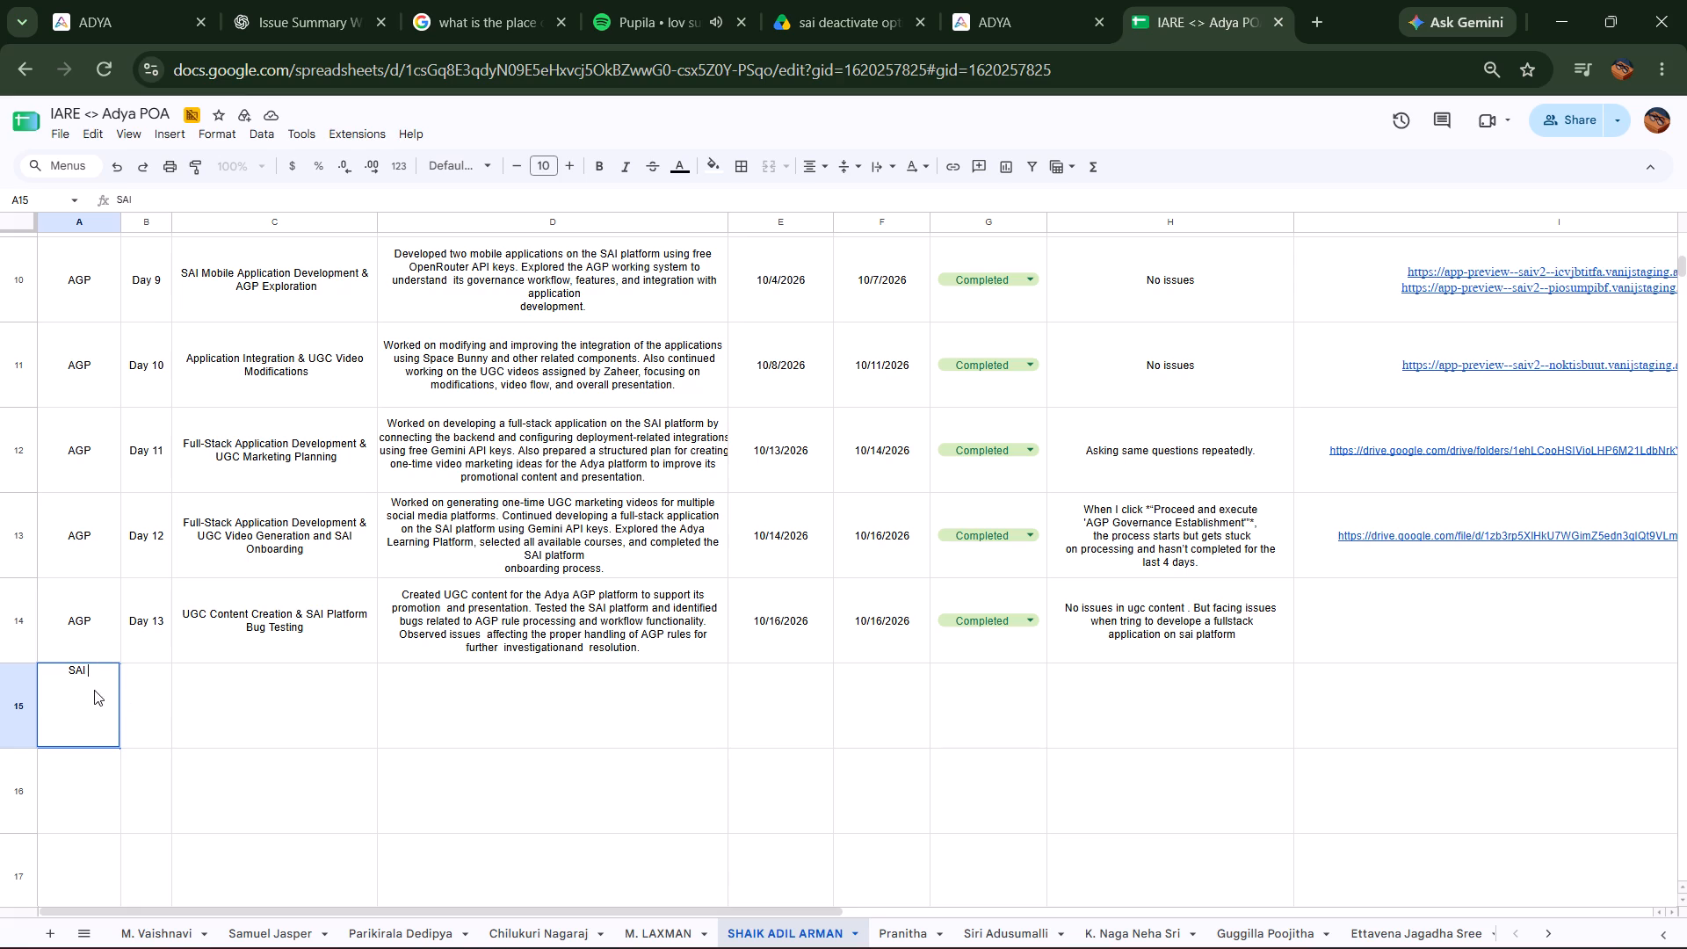
{"action": "key", "text": "BackSpace"}
{"action": "key", "text": "BackSpace"}
{"action": "key", "text": "BackSpace"}
{"action": "key", "text": "BackSpace"}
{"action": "key", "text": "a"}
{"action": "type", "text": "GP"}
{"action": "key", "text": "slash"}
{"action": "type", "text": "SAI"}
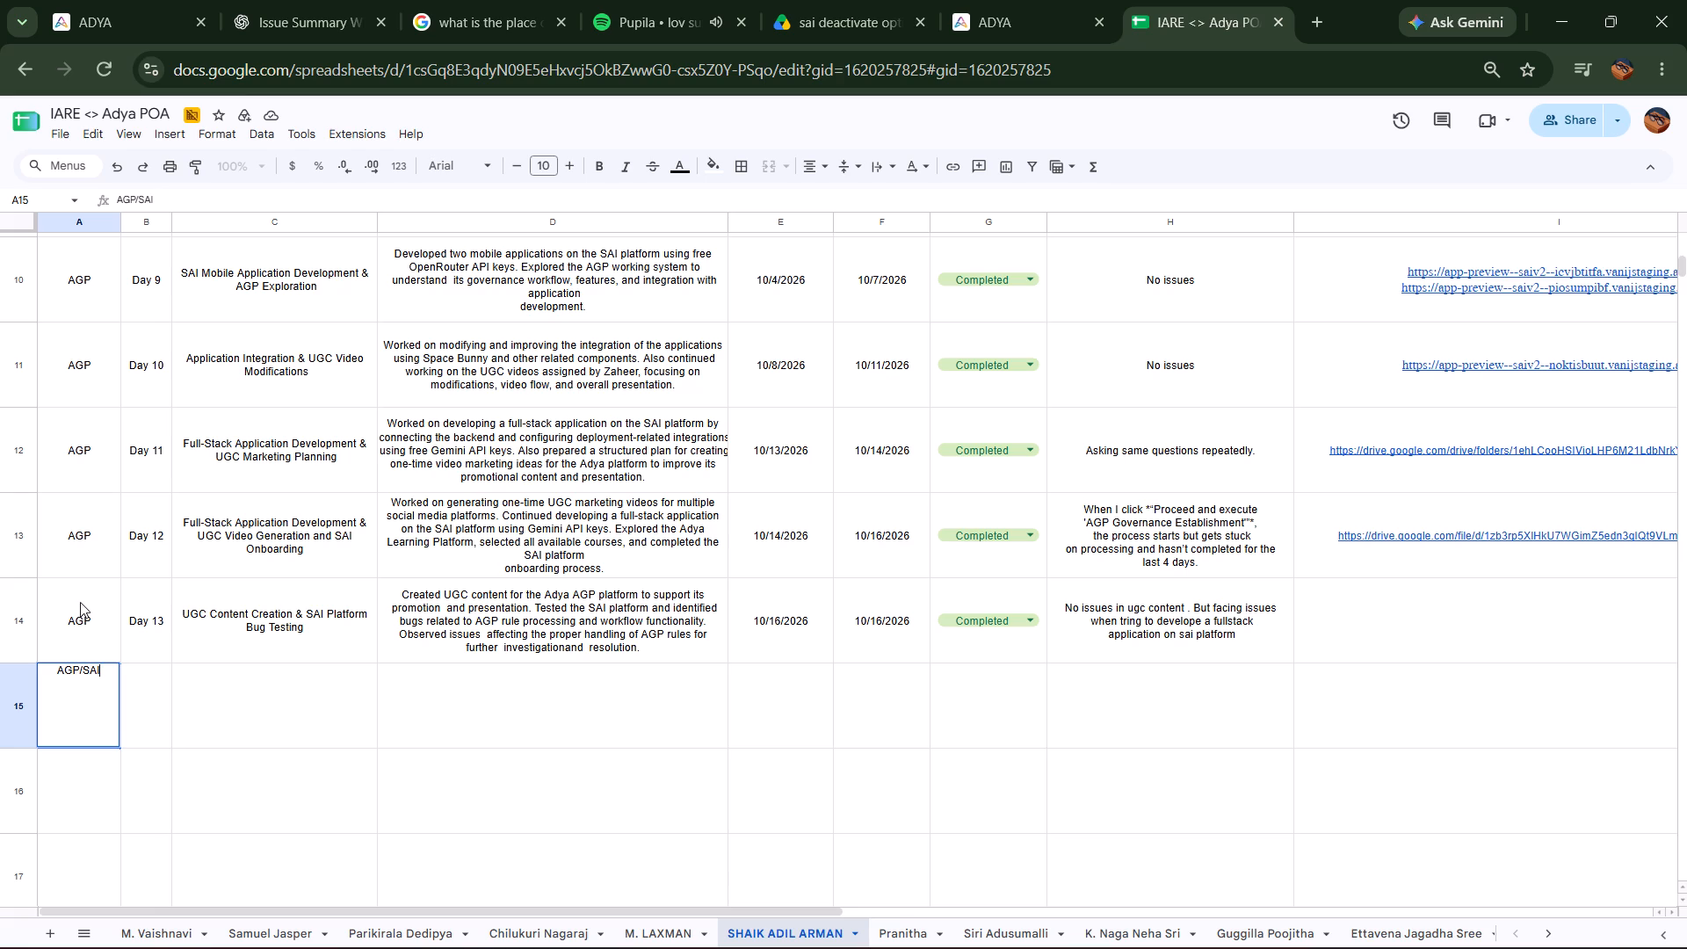
{"action": "scroll", "coordinate": [68, 673], "scroll_direction": "up", "scroll_amount": 1}
{"action": "left_click", "coordinate": [91, 689]}
Change the platform of the Day 1 row, cell A2, to "AGP/SAI".
{"action": "scroll", "coordinate": [118, 648], "scroll_direction": "up", "scroll_amount": 2}
{"action": "scroll", "coordinate": [95, 310], "scroll_direction": "up", "scroll_amount": 2}
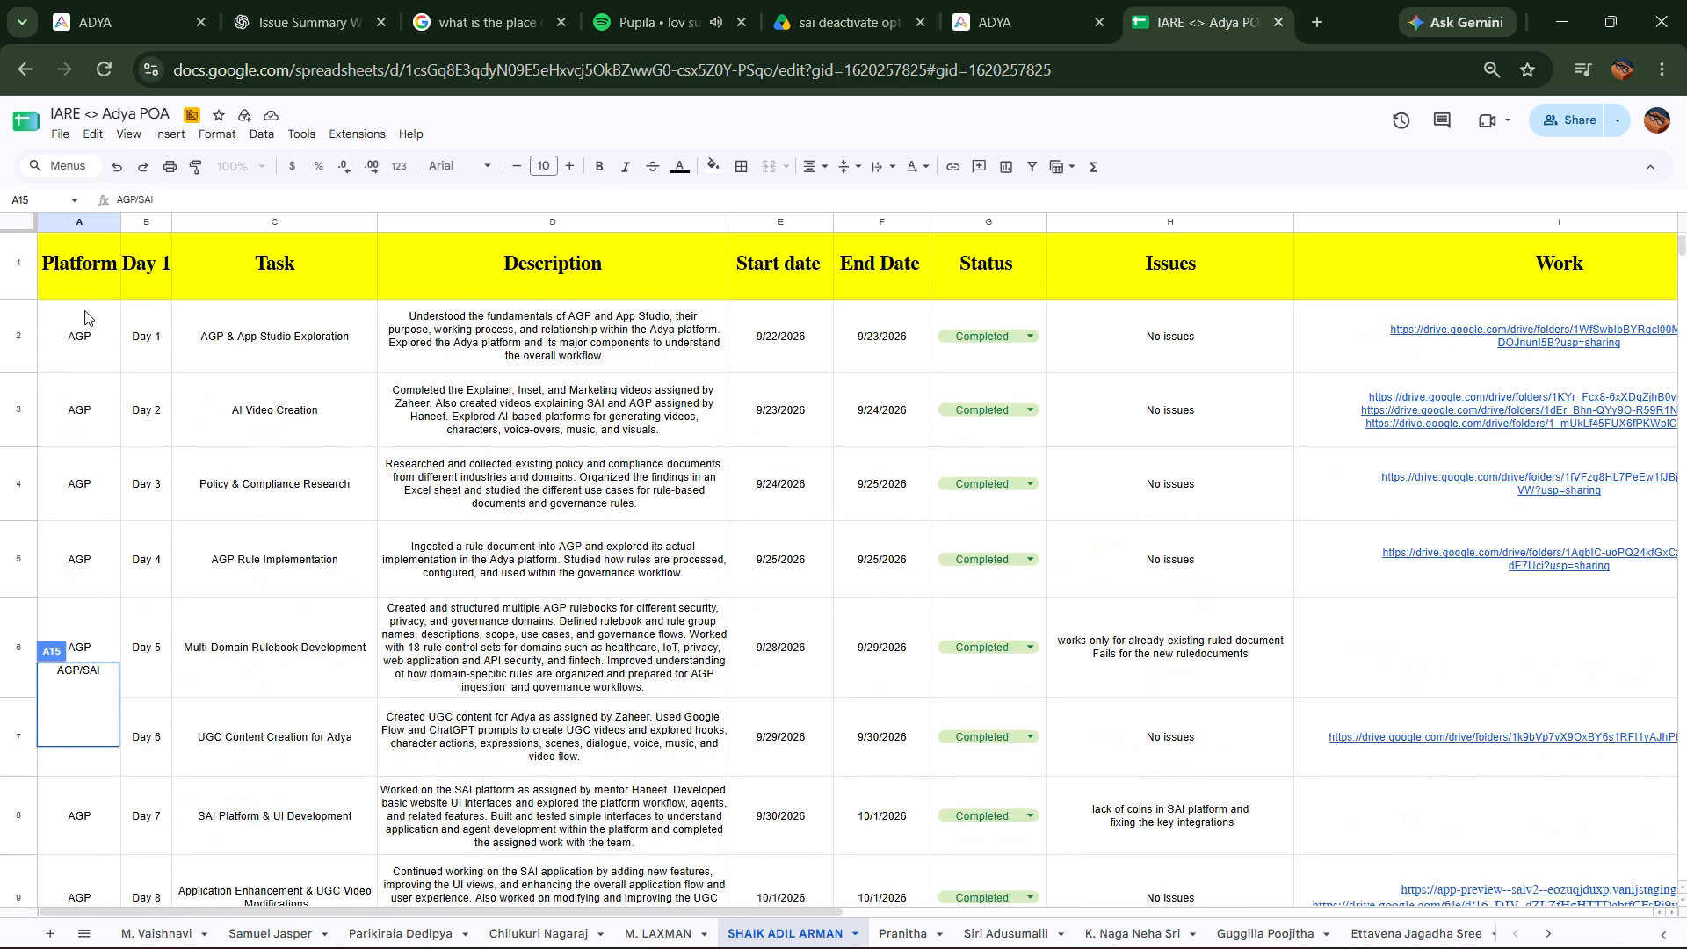
{"action": "left_click", "coordinate": [89, 331]}
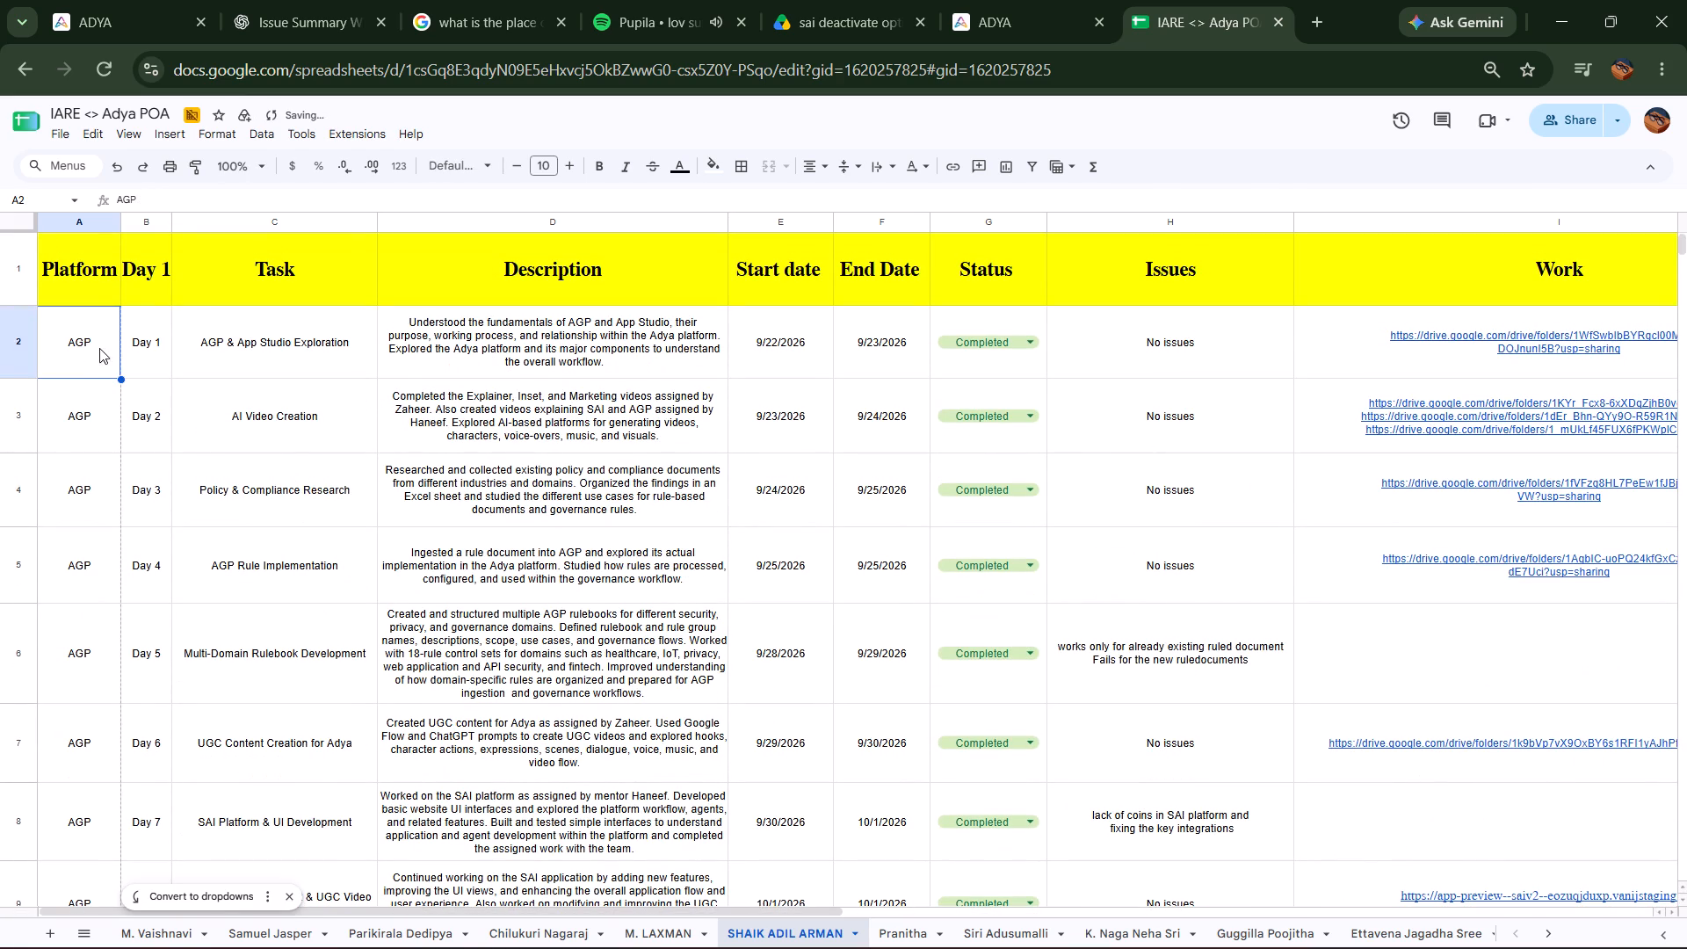
{"action": "left_click", "coordinate": [170, 203]}
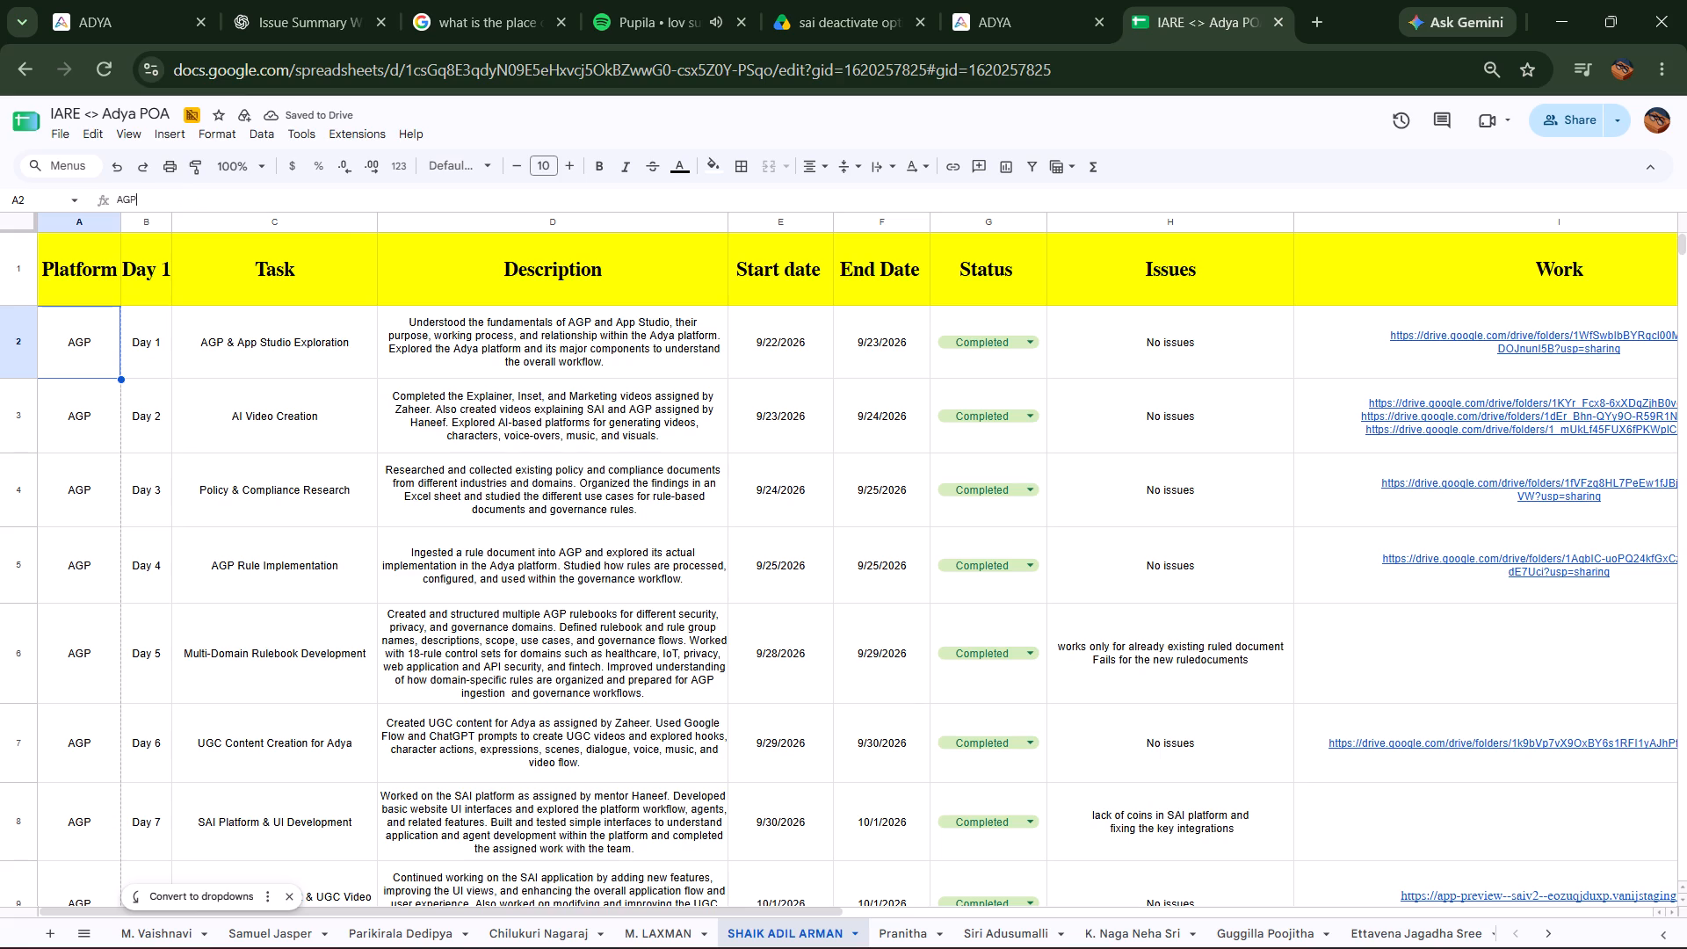
{"action": "type", "text": "/SAI"}
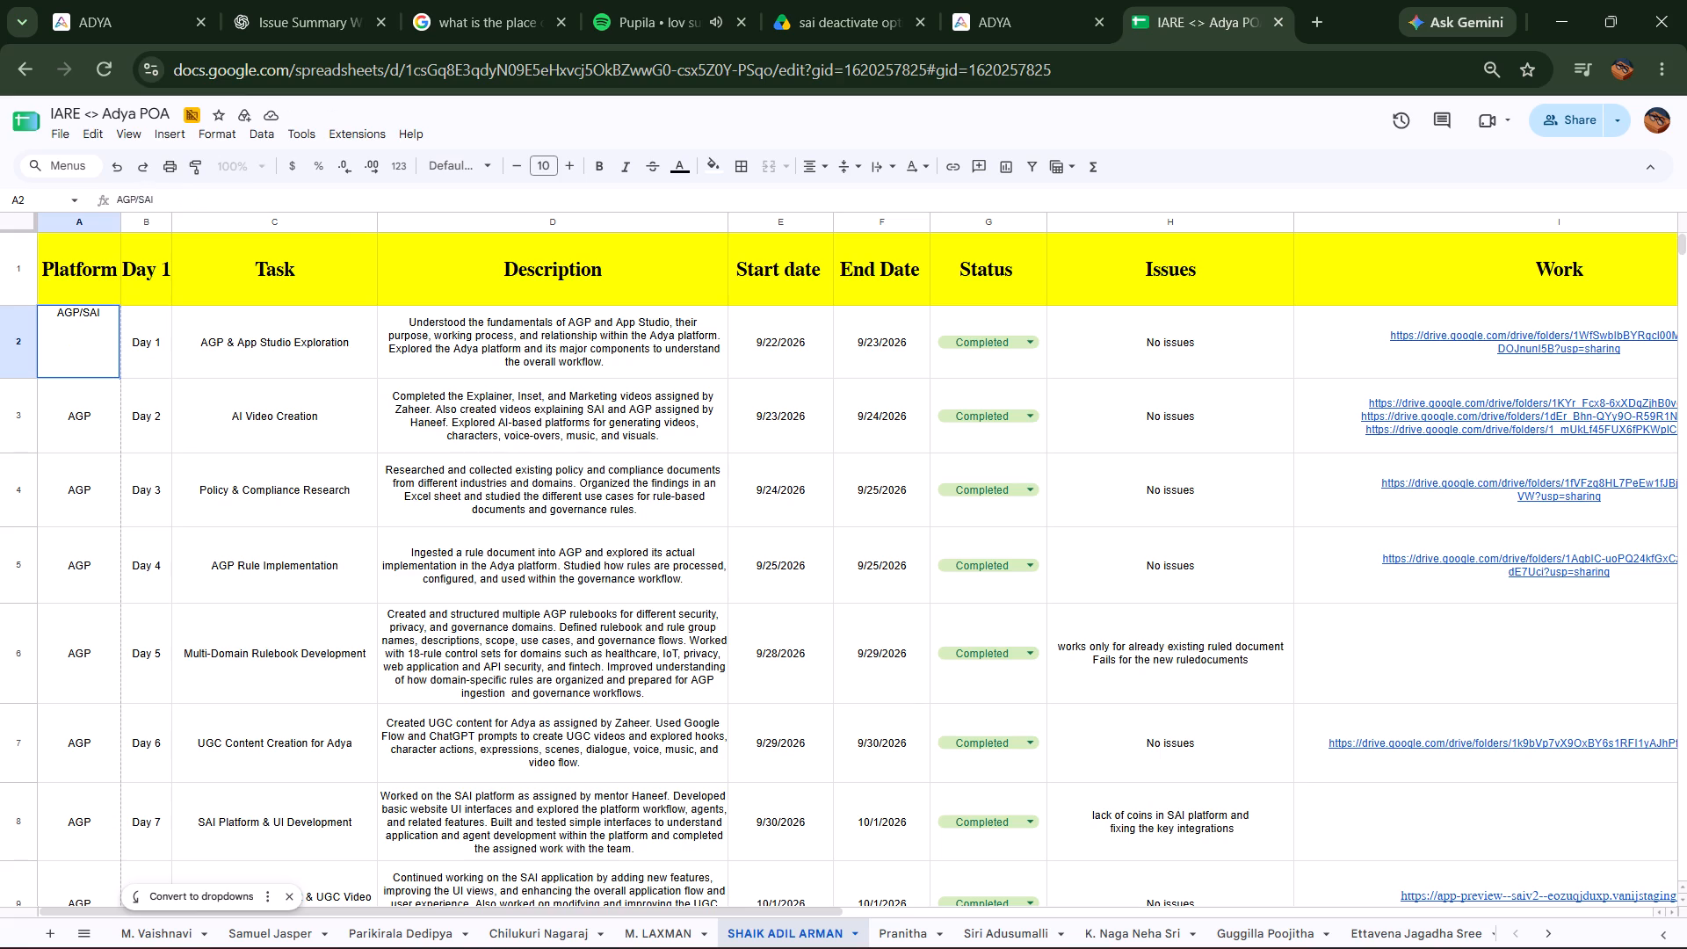
{"action": "left_click", "coordinate": [106, 366]}
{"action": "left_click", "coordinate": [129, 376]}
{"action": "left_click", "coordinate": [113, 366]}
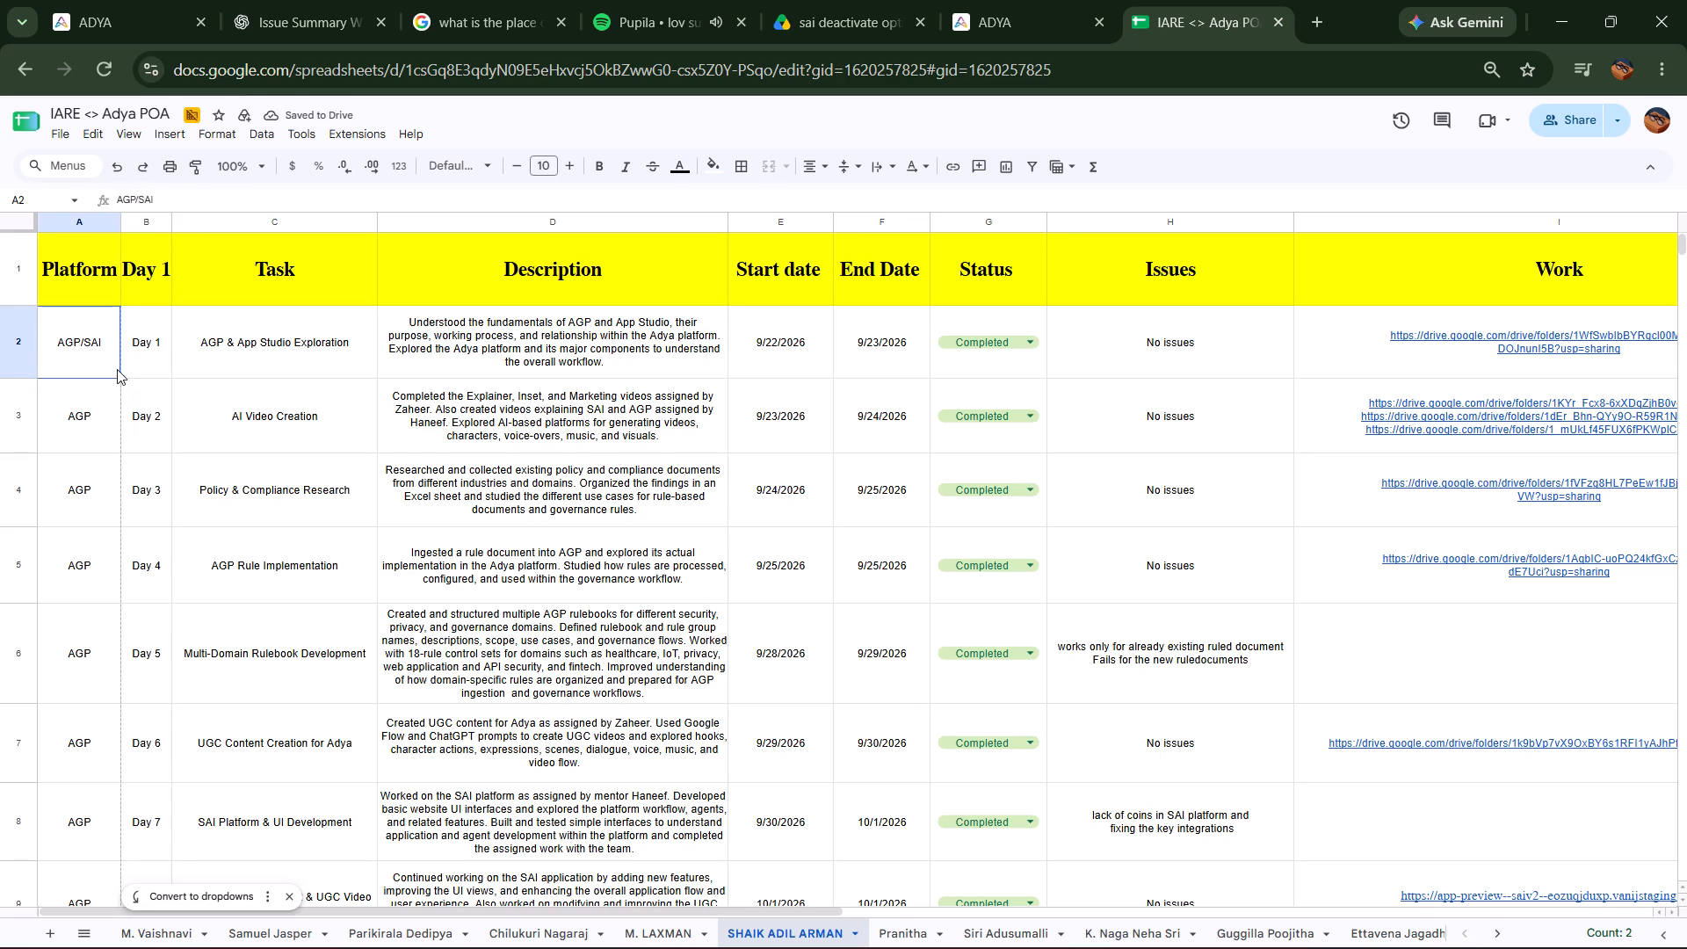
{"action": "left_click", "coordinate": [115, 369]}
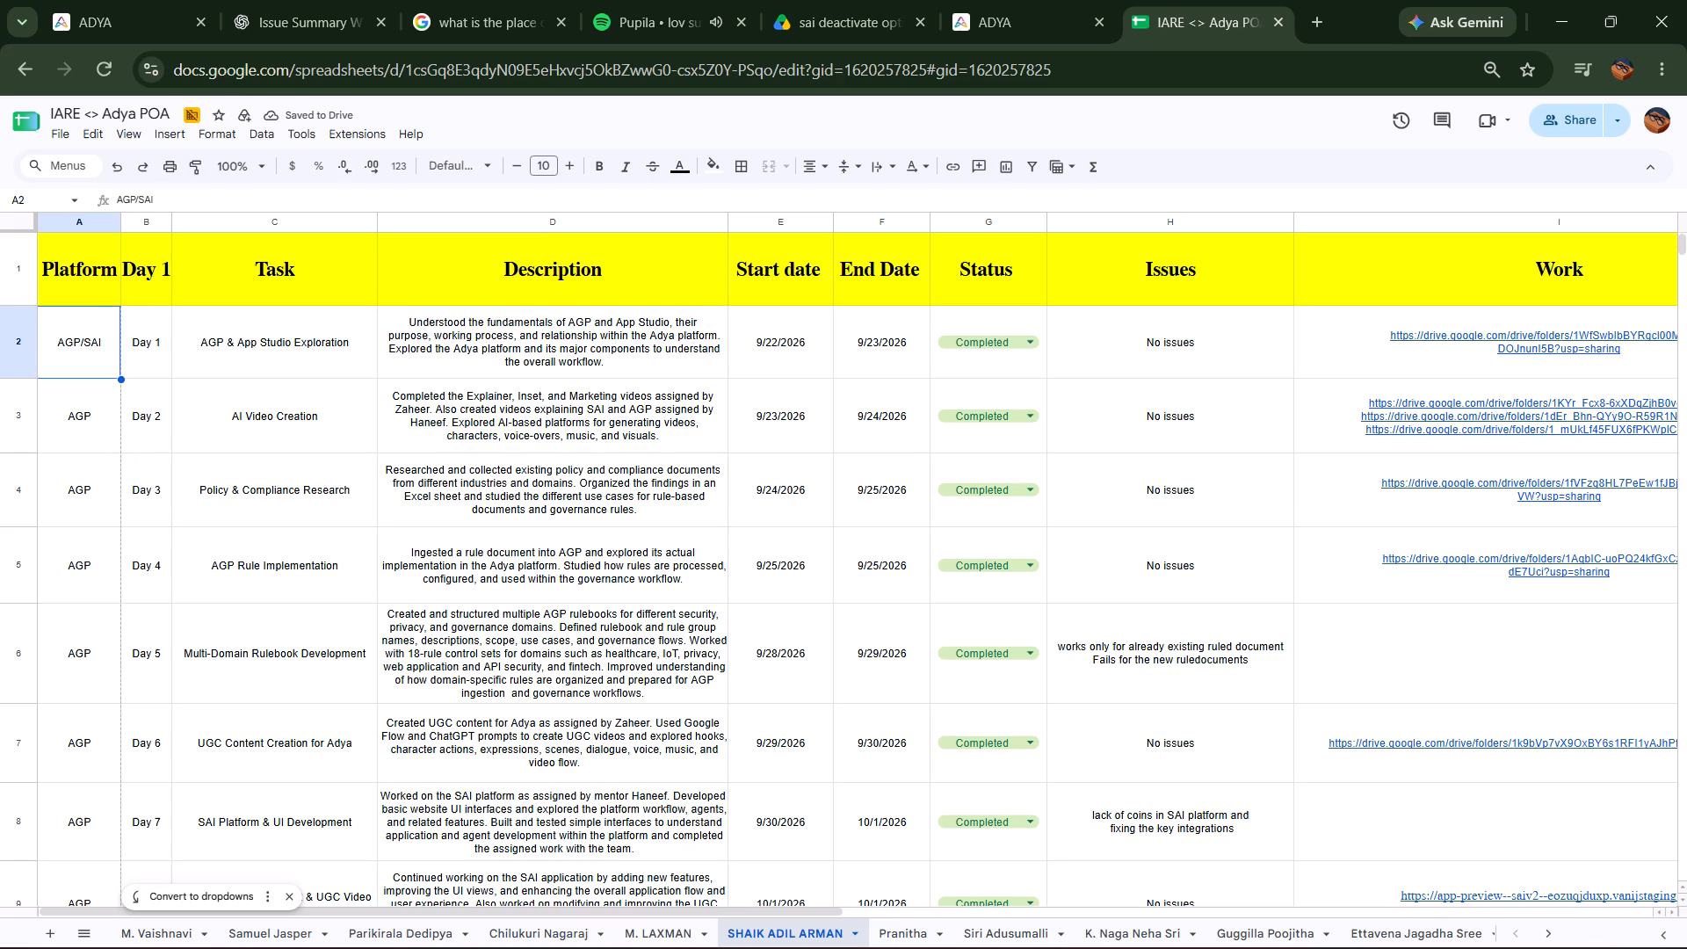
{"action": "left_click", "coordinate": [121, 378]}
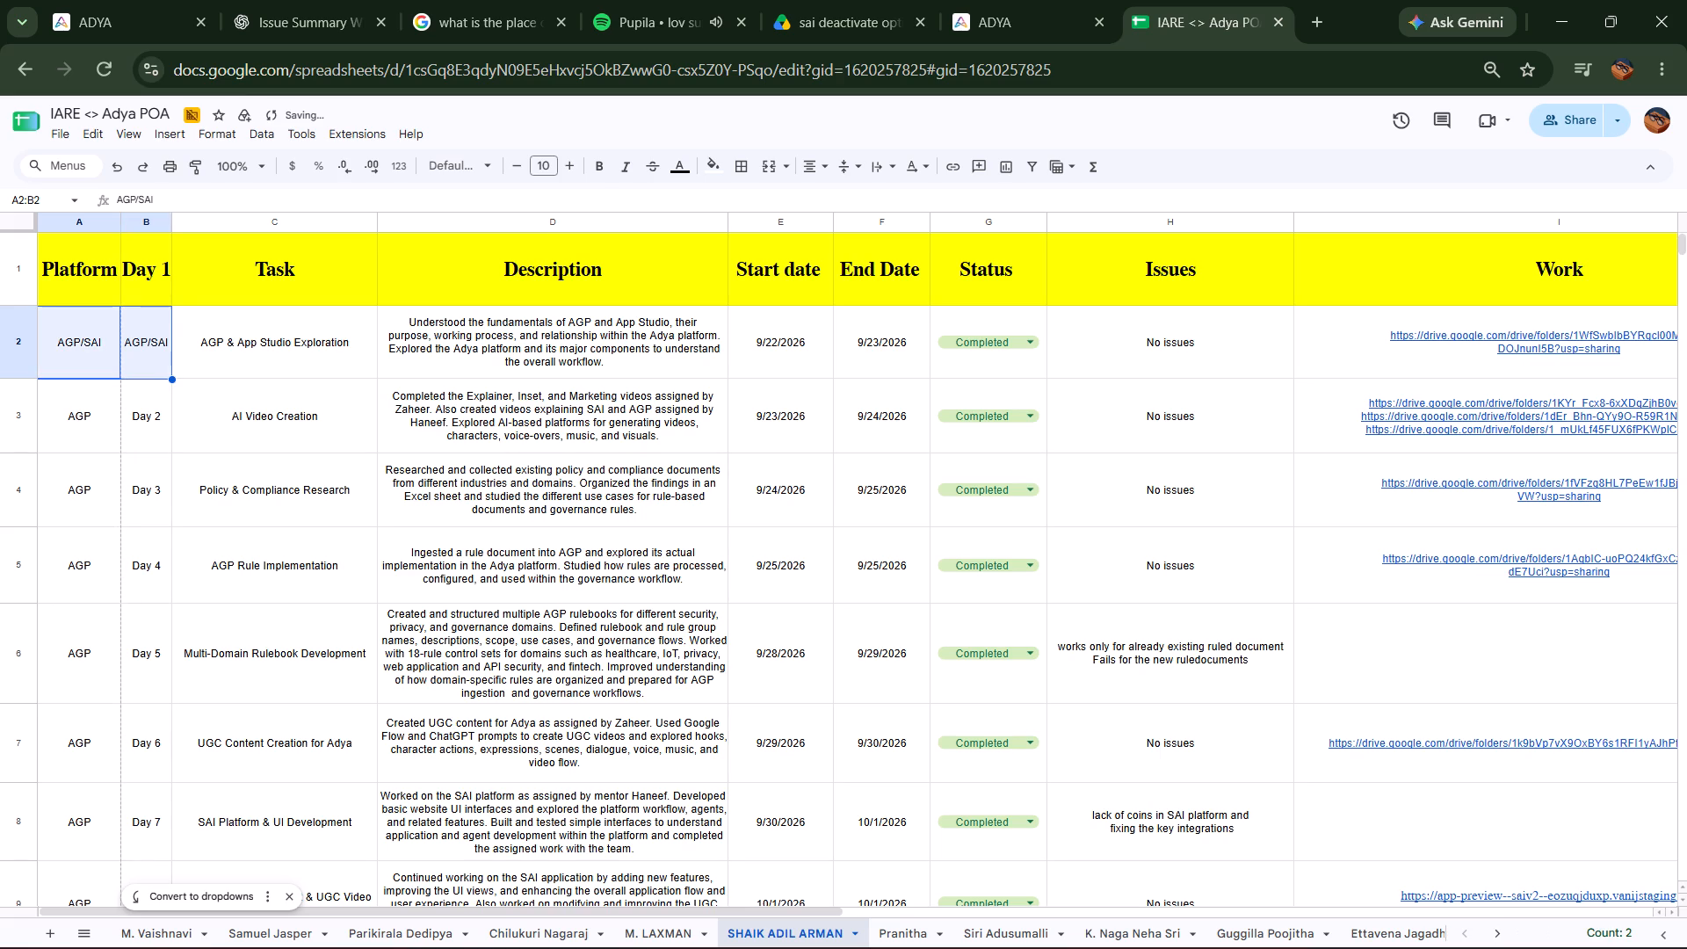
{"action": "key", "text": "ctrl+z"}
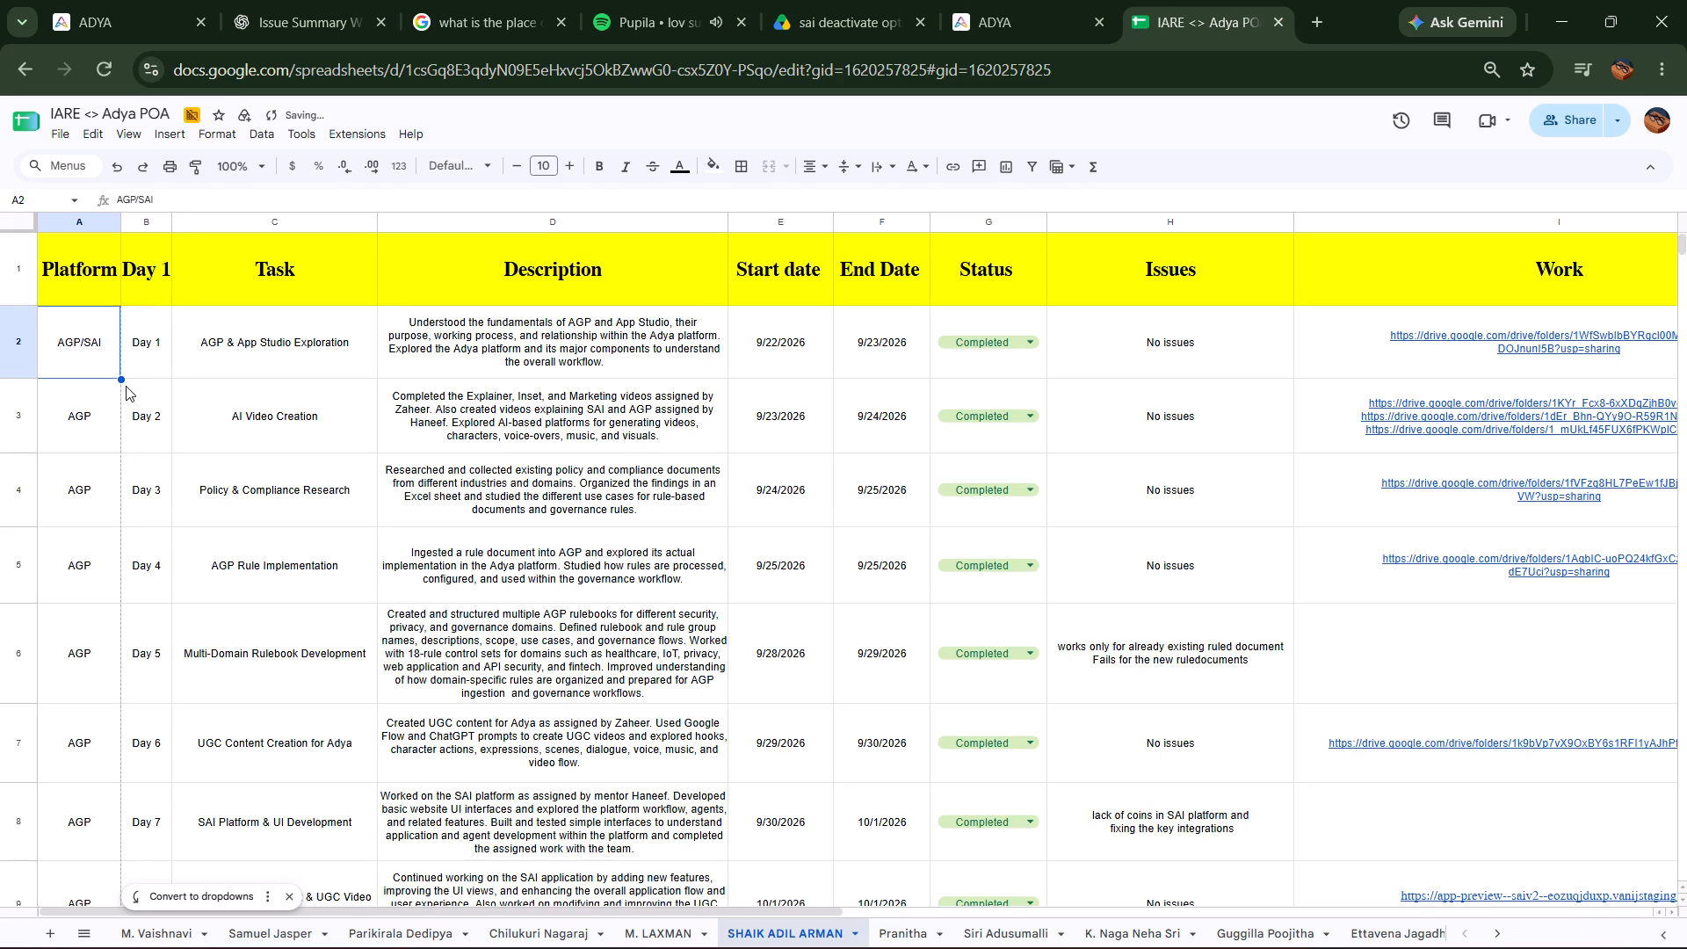
Fill "AGP/SAI" from cell A2 down the Platform column through row 15.
{"action": "left_click_drag", "start_coordinate": [122, 379], "coordinate": [116, 463]}
{"action": "scroll", "coordinate": [116, 463], "scroll_direction": "down", "scroll_amount": 1}
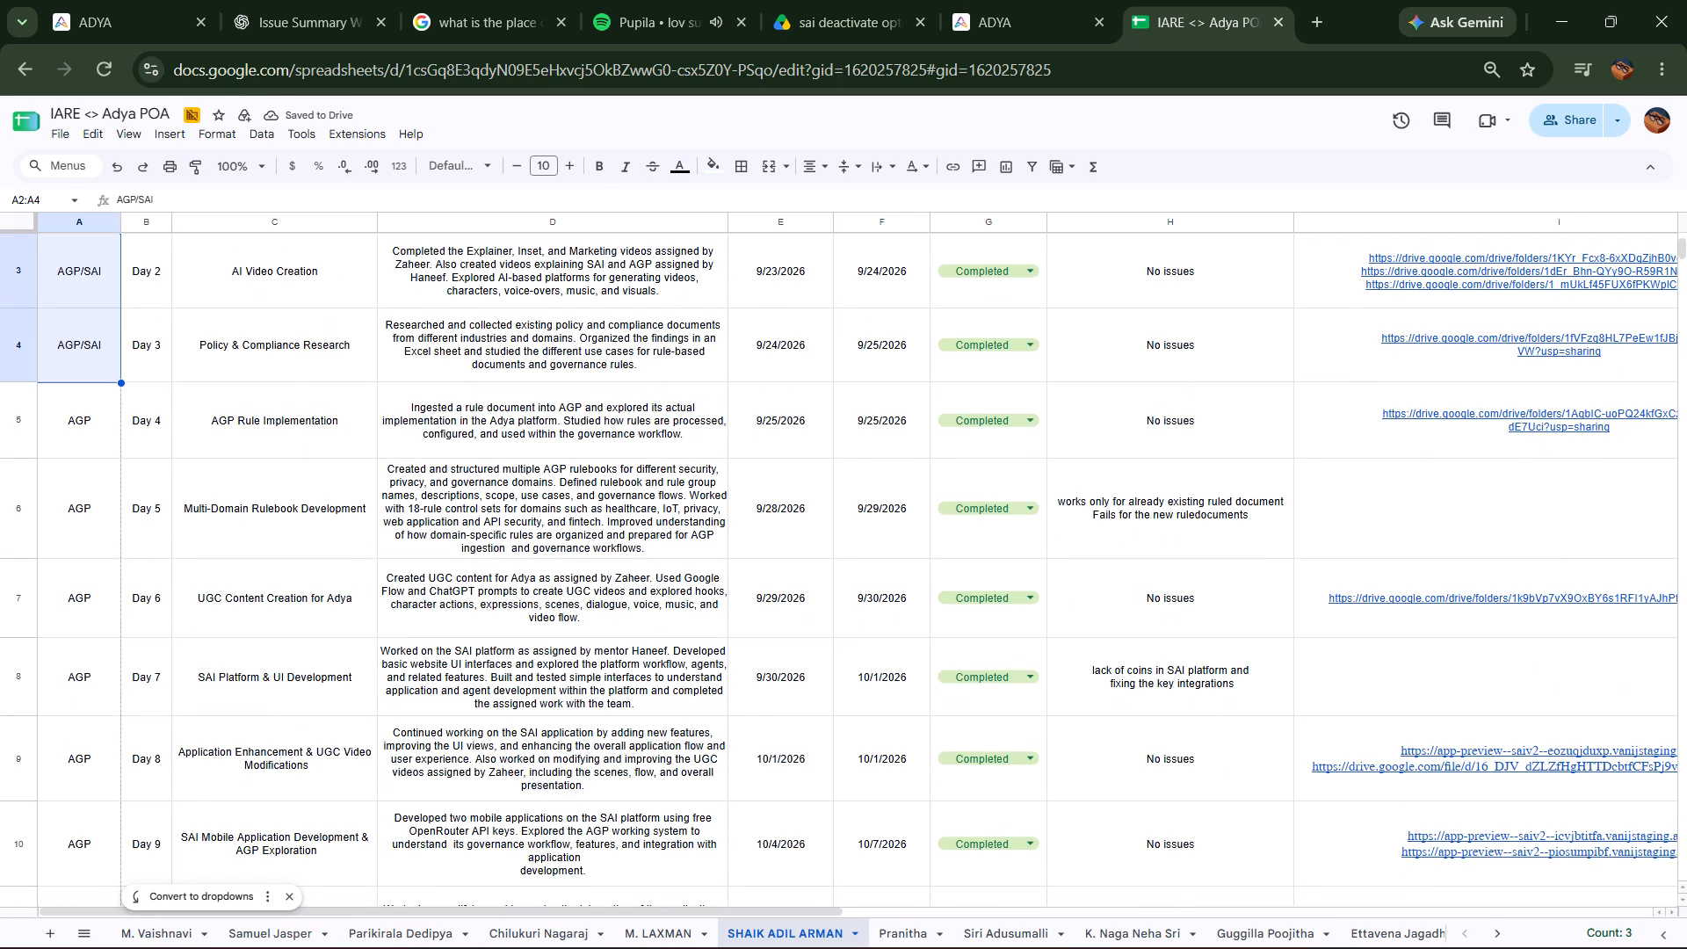
{"action": "left_click_drag", "start_coordinate": [120, 381], "coordinate": [106, 569]}
{"action": "left_click_drag", "start_coordinate": [106, 569], "coordinate": [103, 661]}
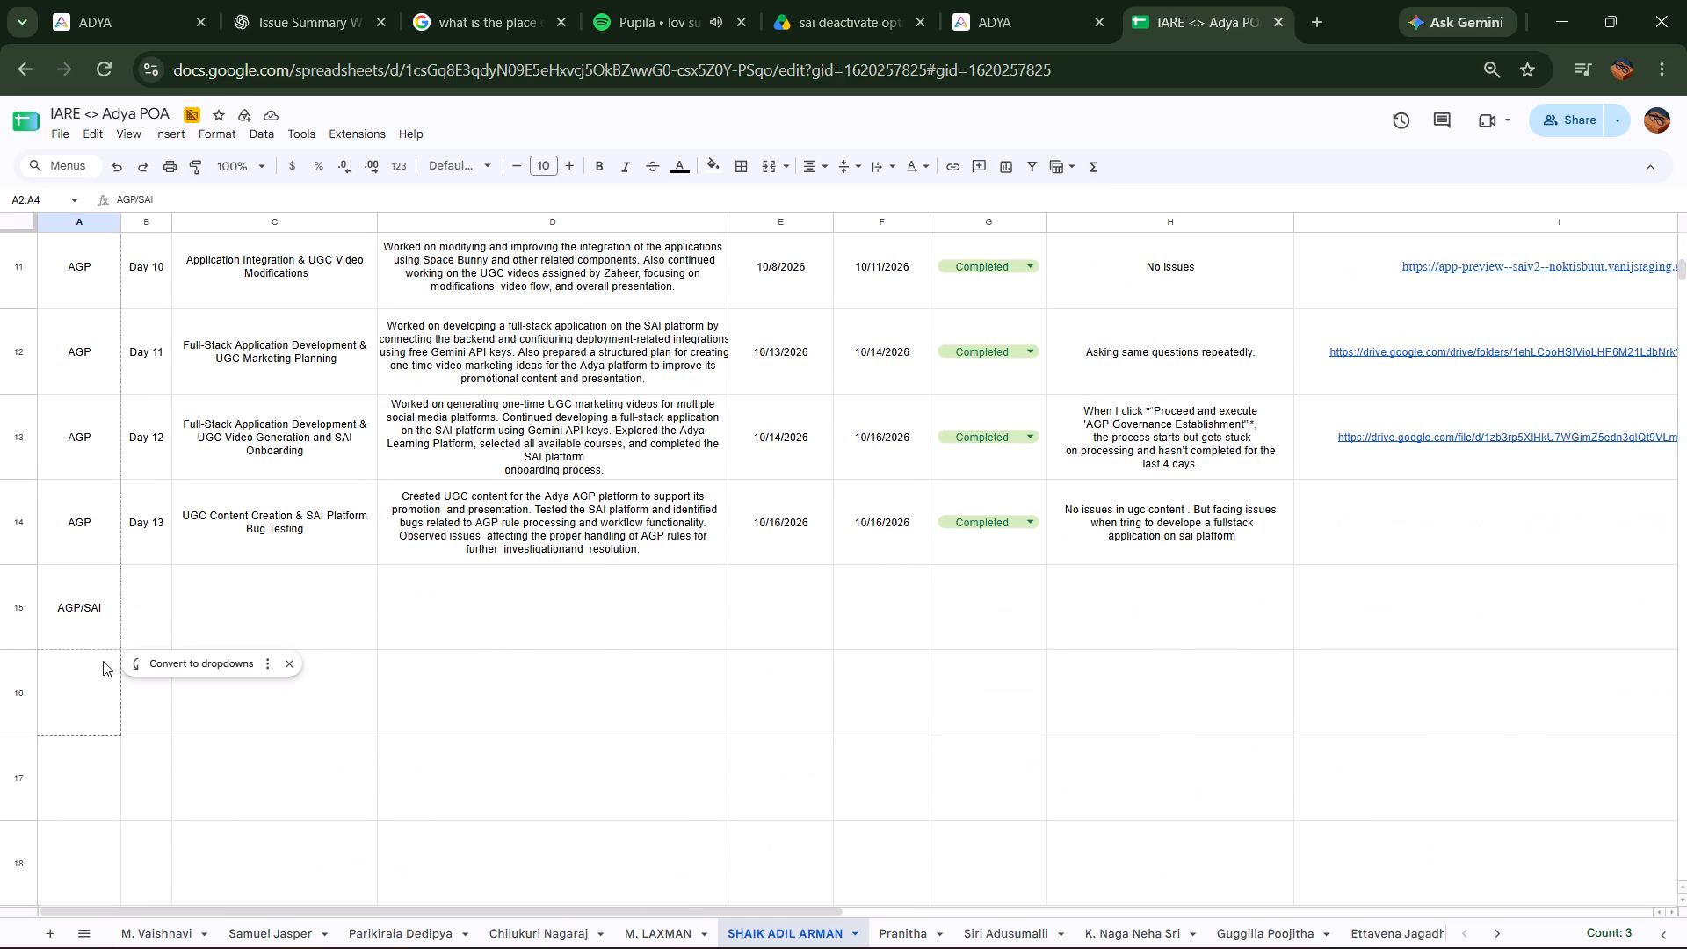
{"action": "left_click_drag", "start_coordinate": [103, 661], "coordinate": [98, 607]}
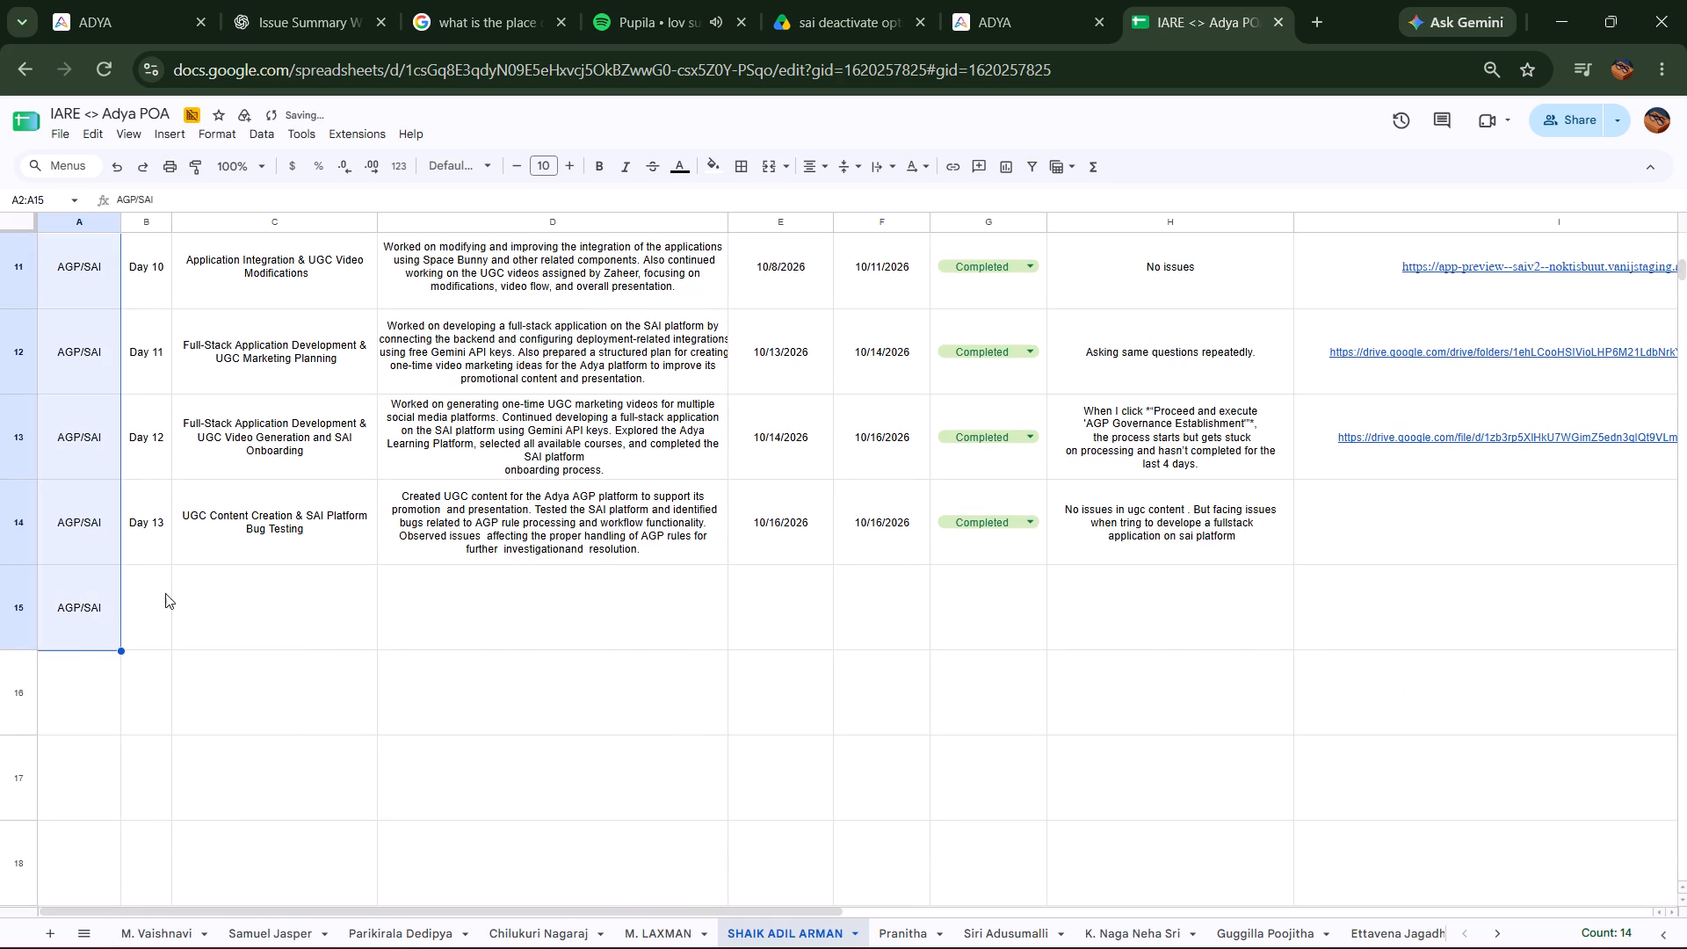
{"action": "left_click", "coordinate": [165, 593]}
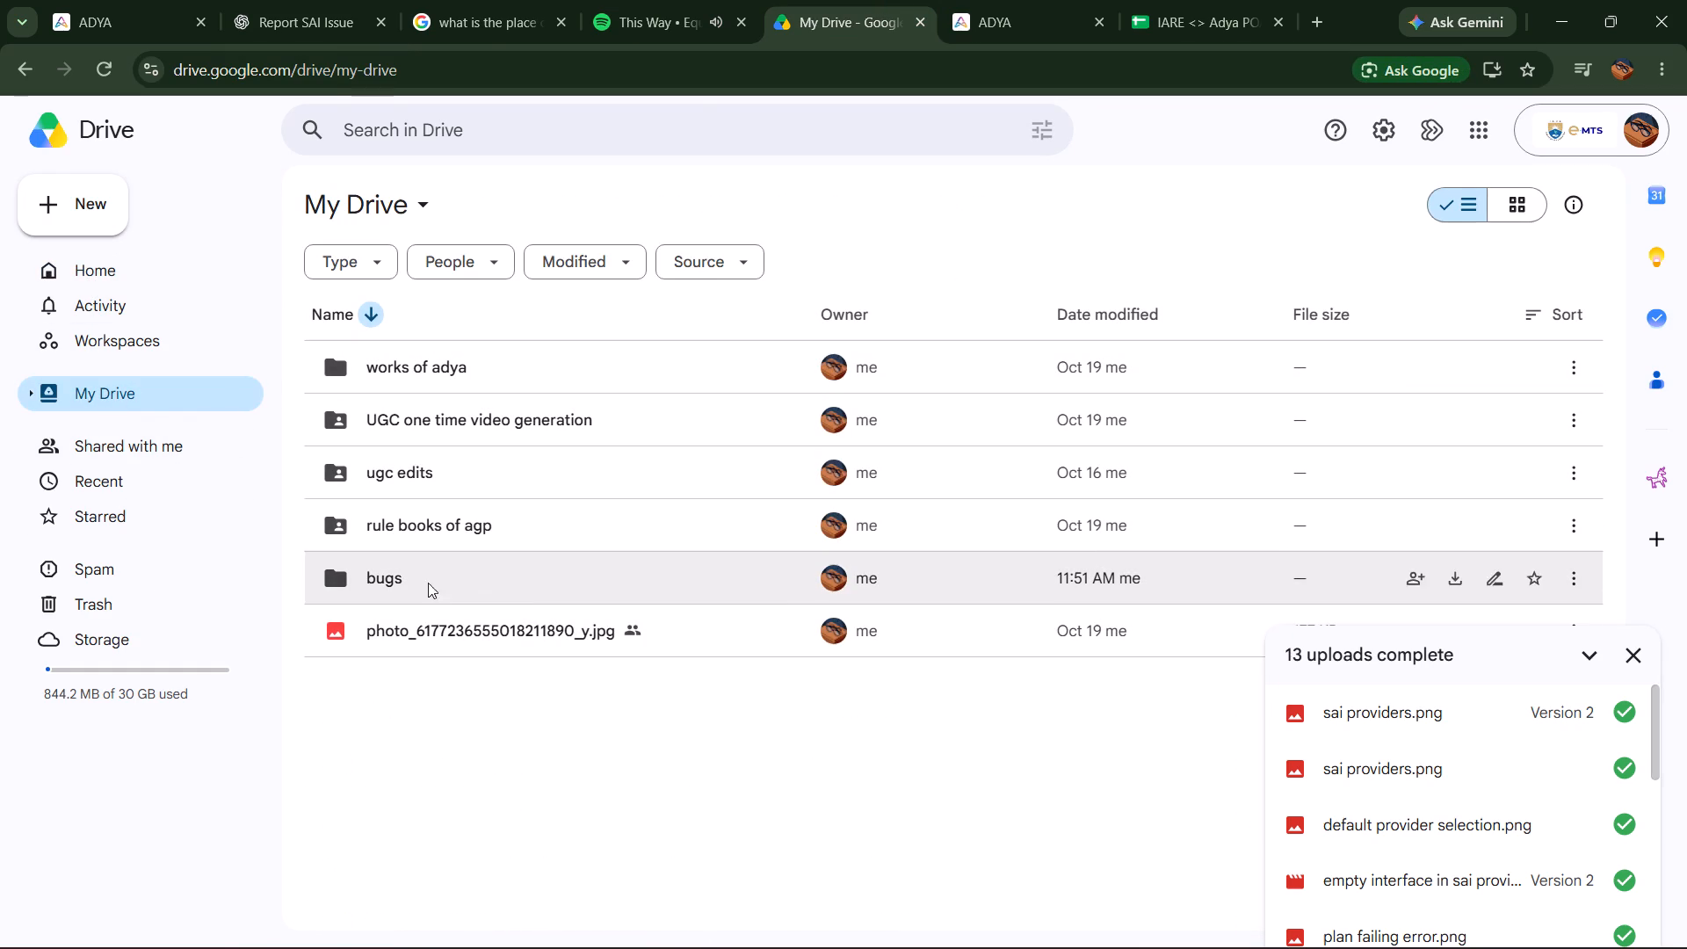
Open the "UGC one time video generation" folder in Drive, preview its WhatsApp video and close the preview.
{"action": "double_click", "coordinate": [433, 417]}
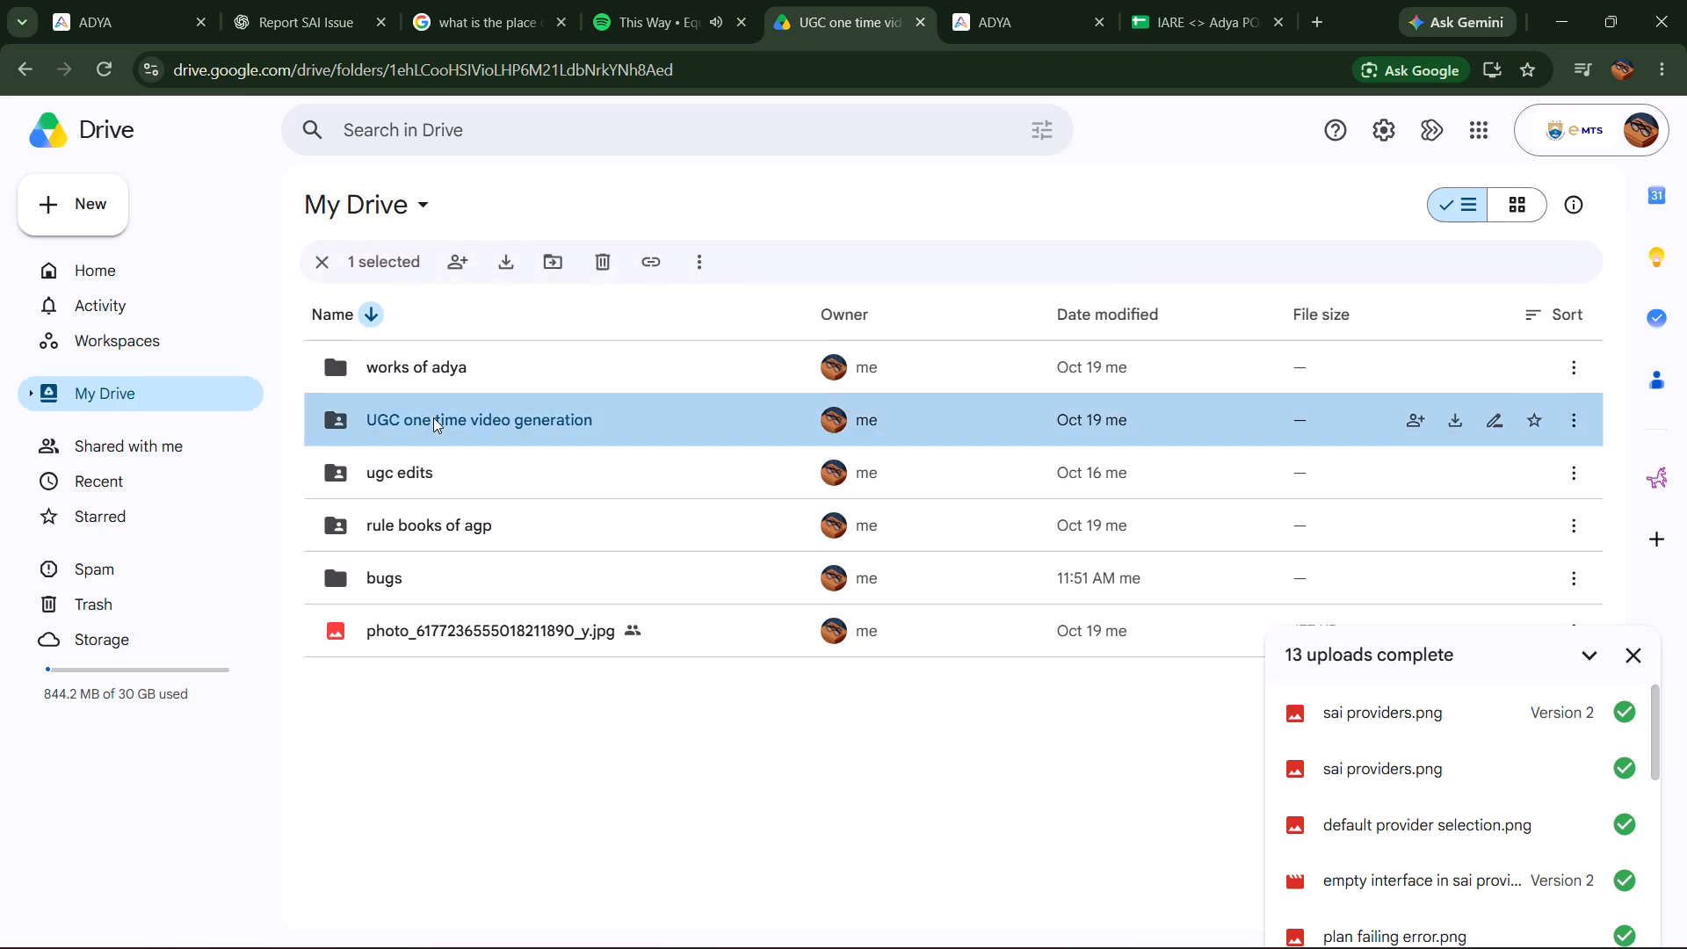
{"action": "double_click", "coordinate": [419, 373]}
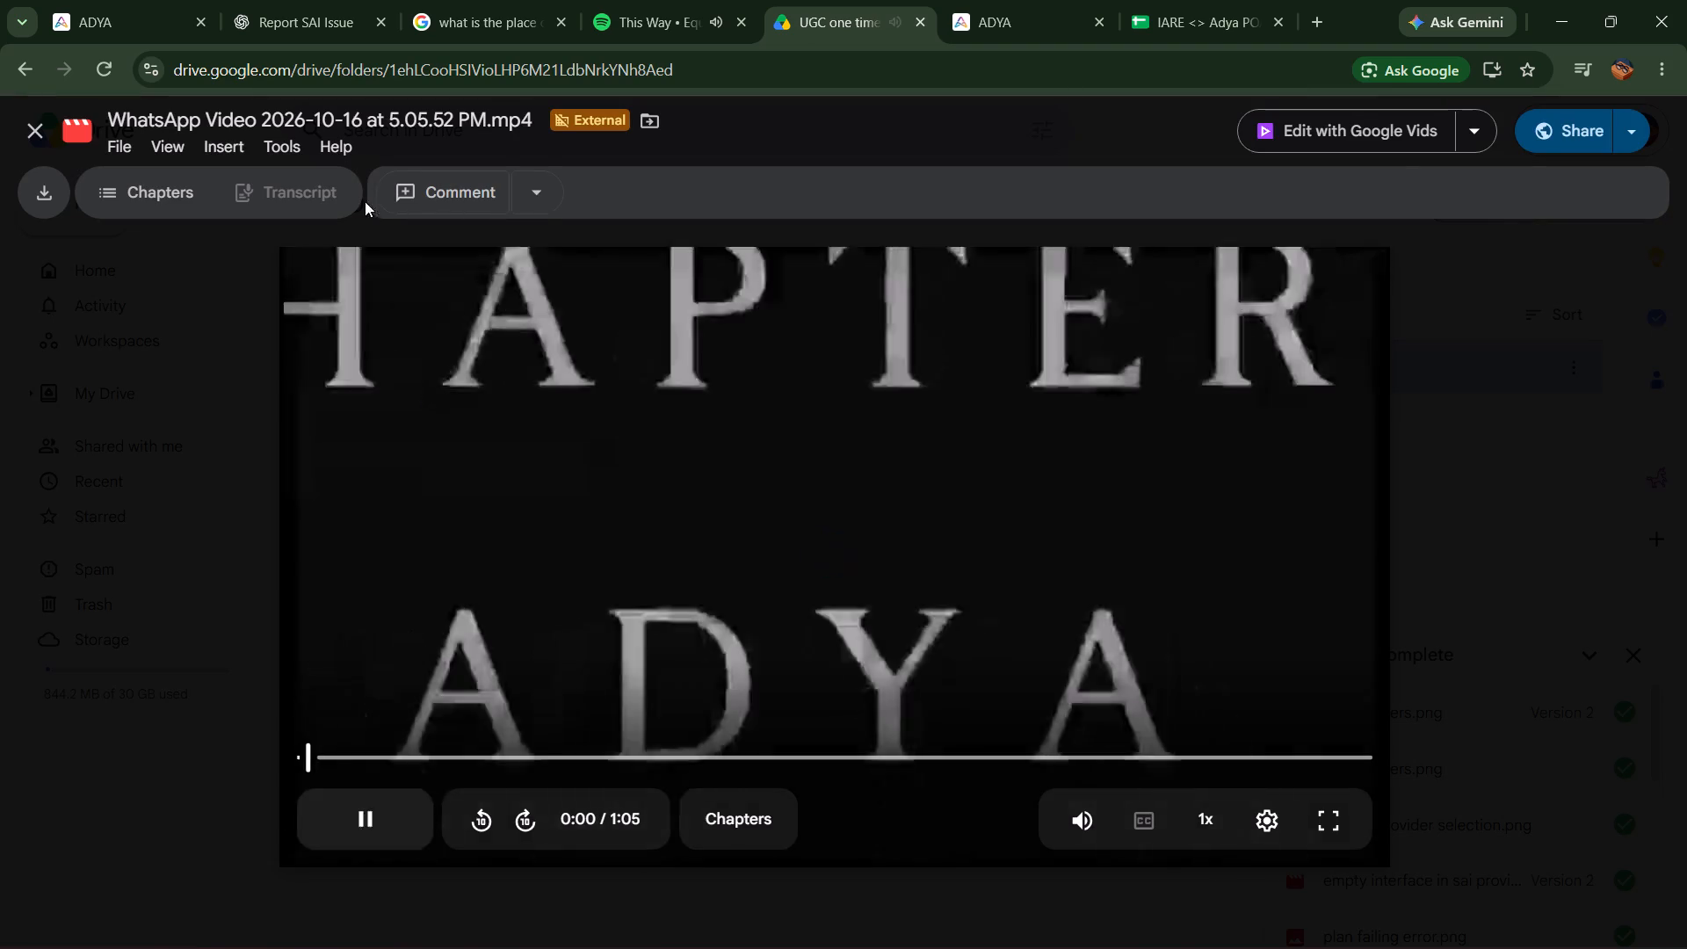
{"action": "left_click", "coordinate": [32, 120]}
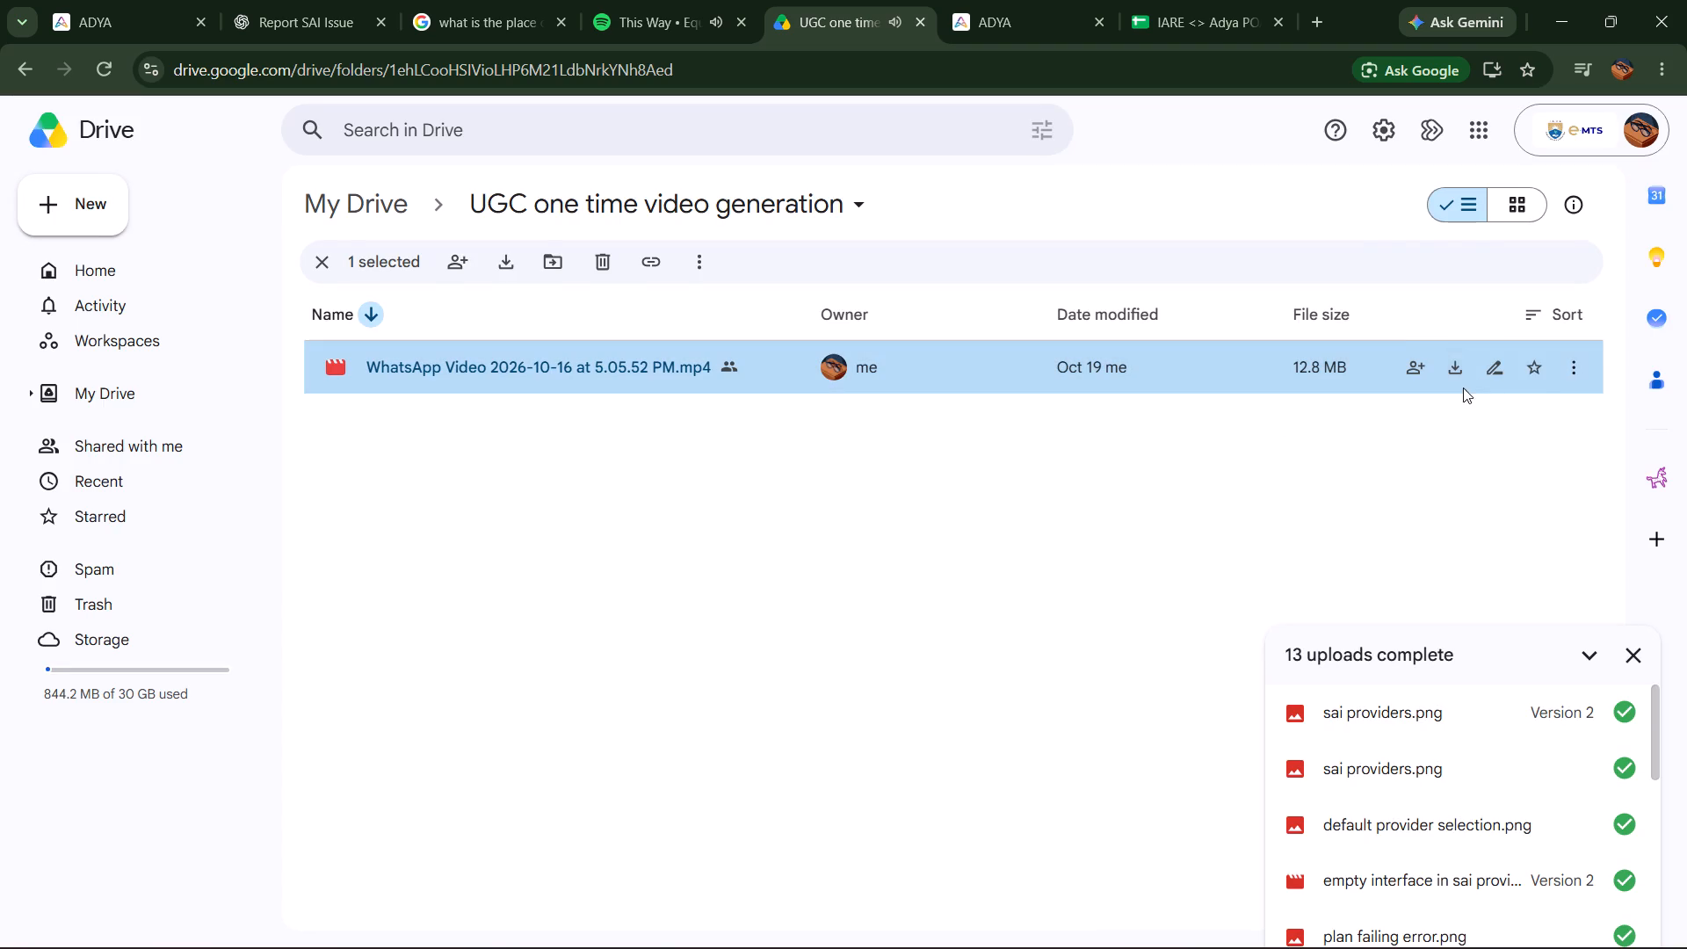
Bring up the available file actions for the WhatsApp video in the "UGC one time video generation" folder.
{"action": "left_click", "coordinate": [1566, 367]}
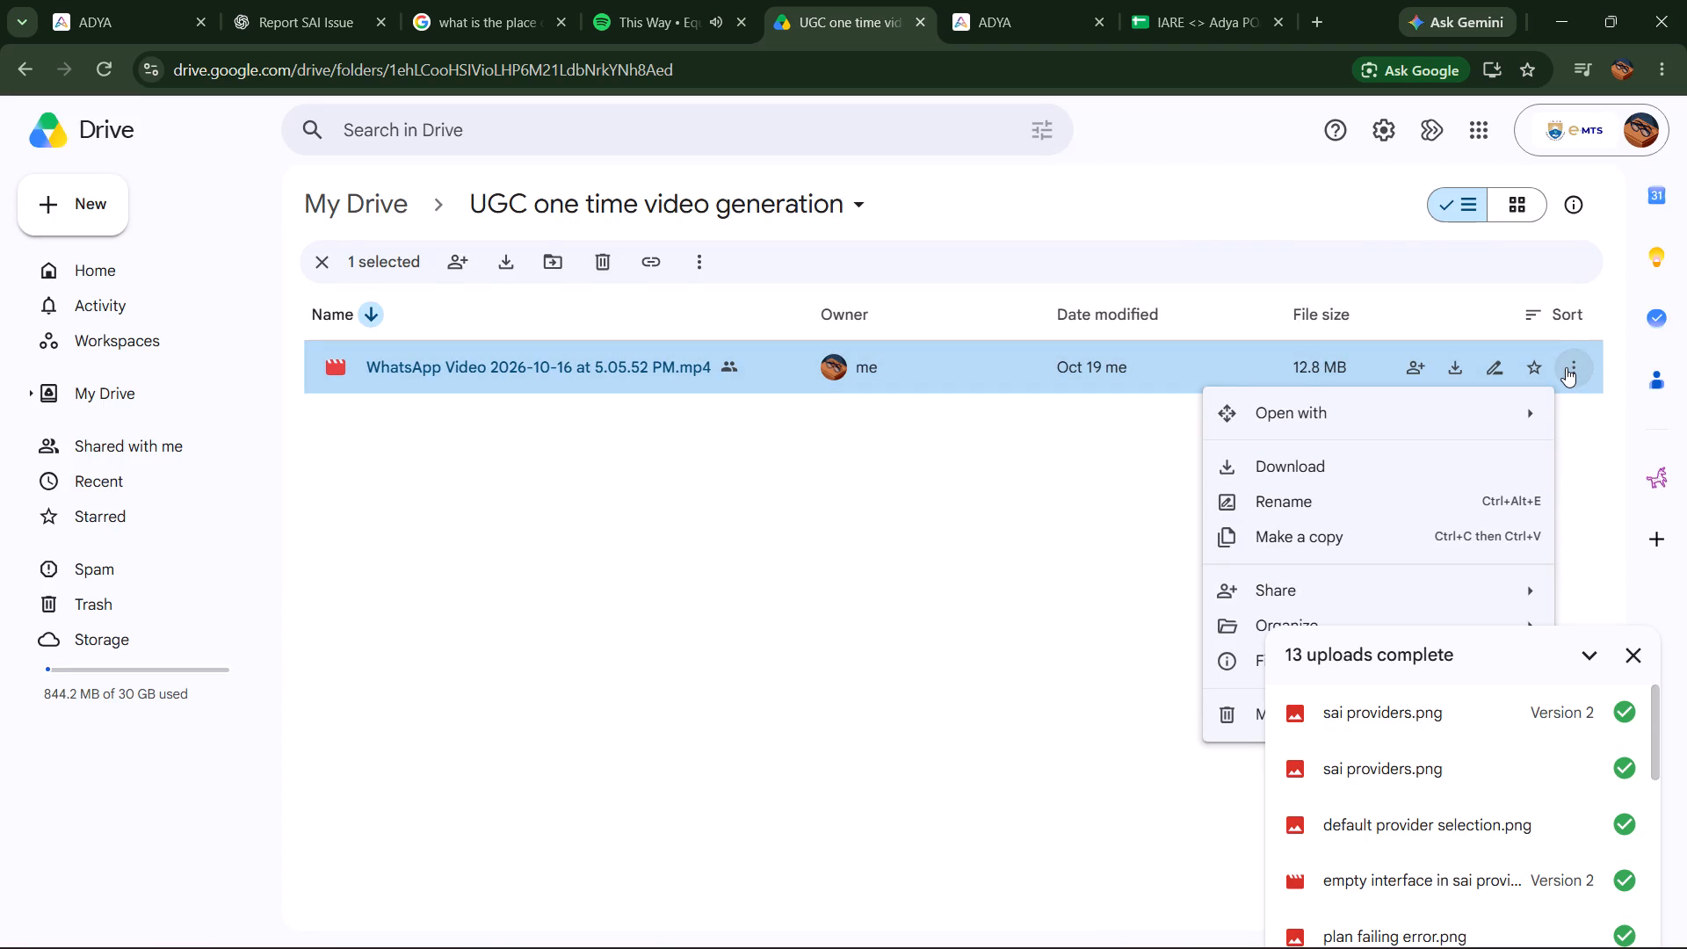
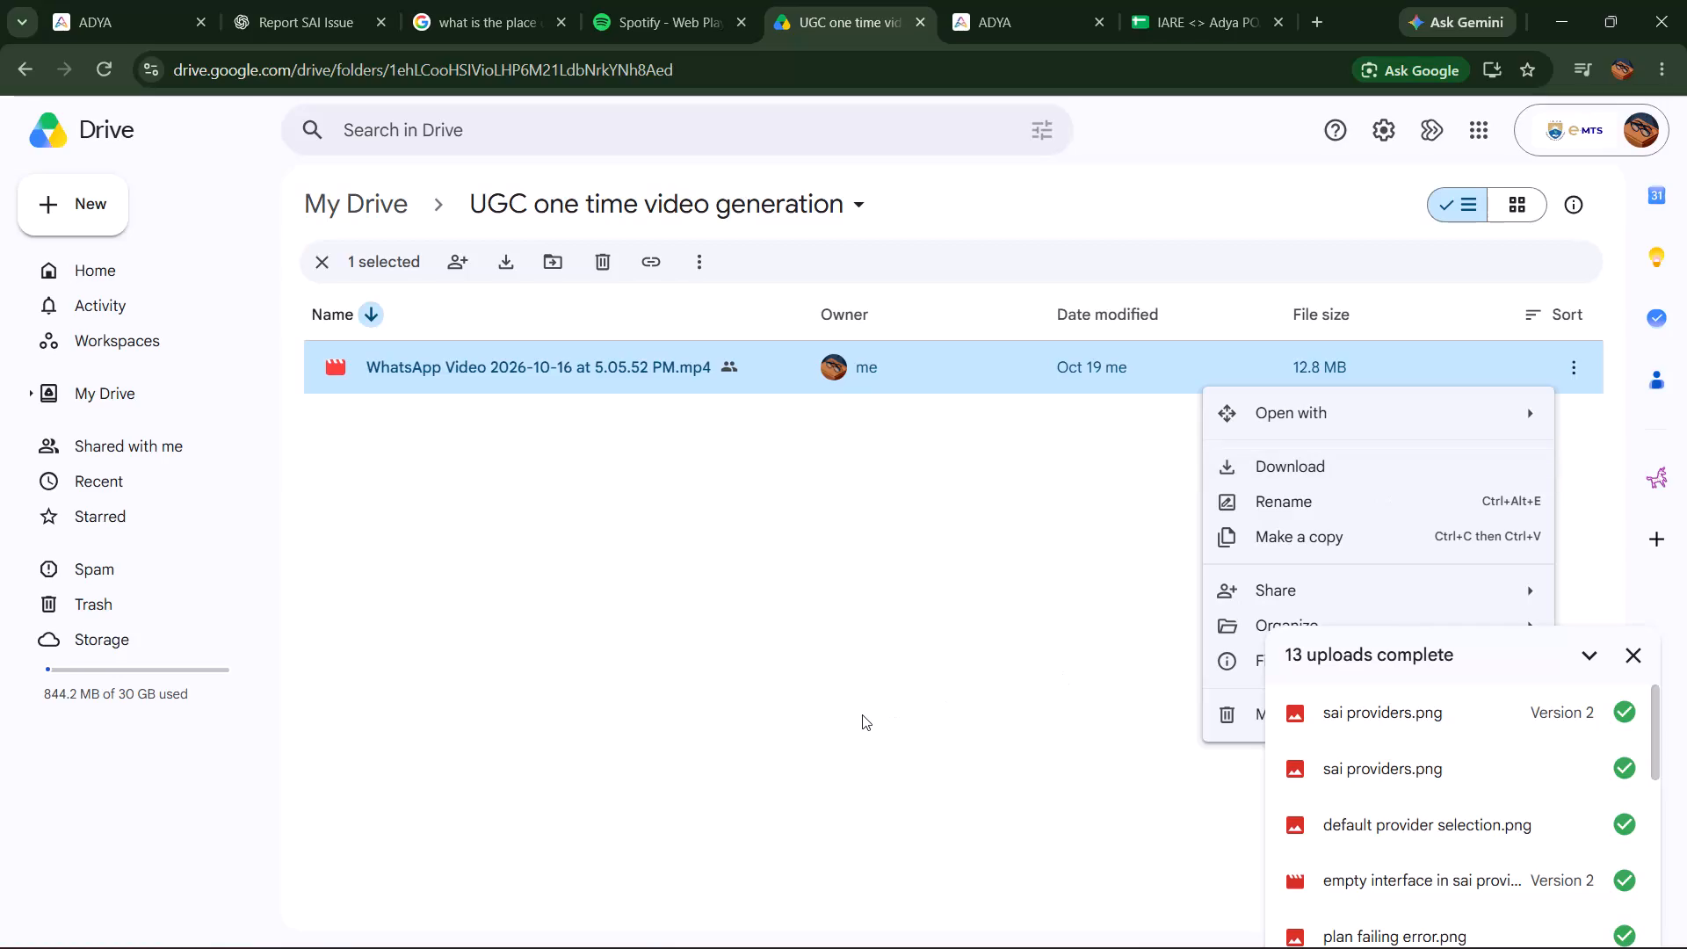
Rename the WhatsApp video in the UGC one time video generation folder as "chapter 1", keeping the .mp4 extension.
{"action": "left_click", "coordinate": [1578, 361]}
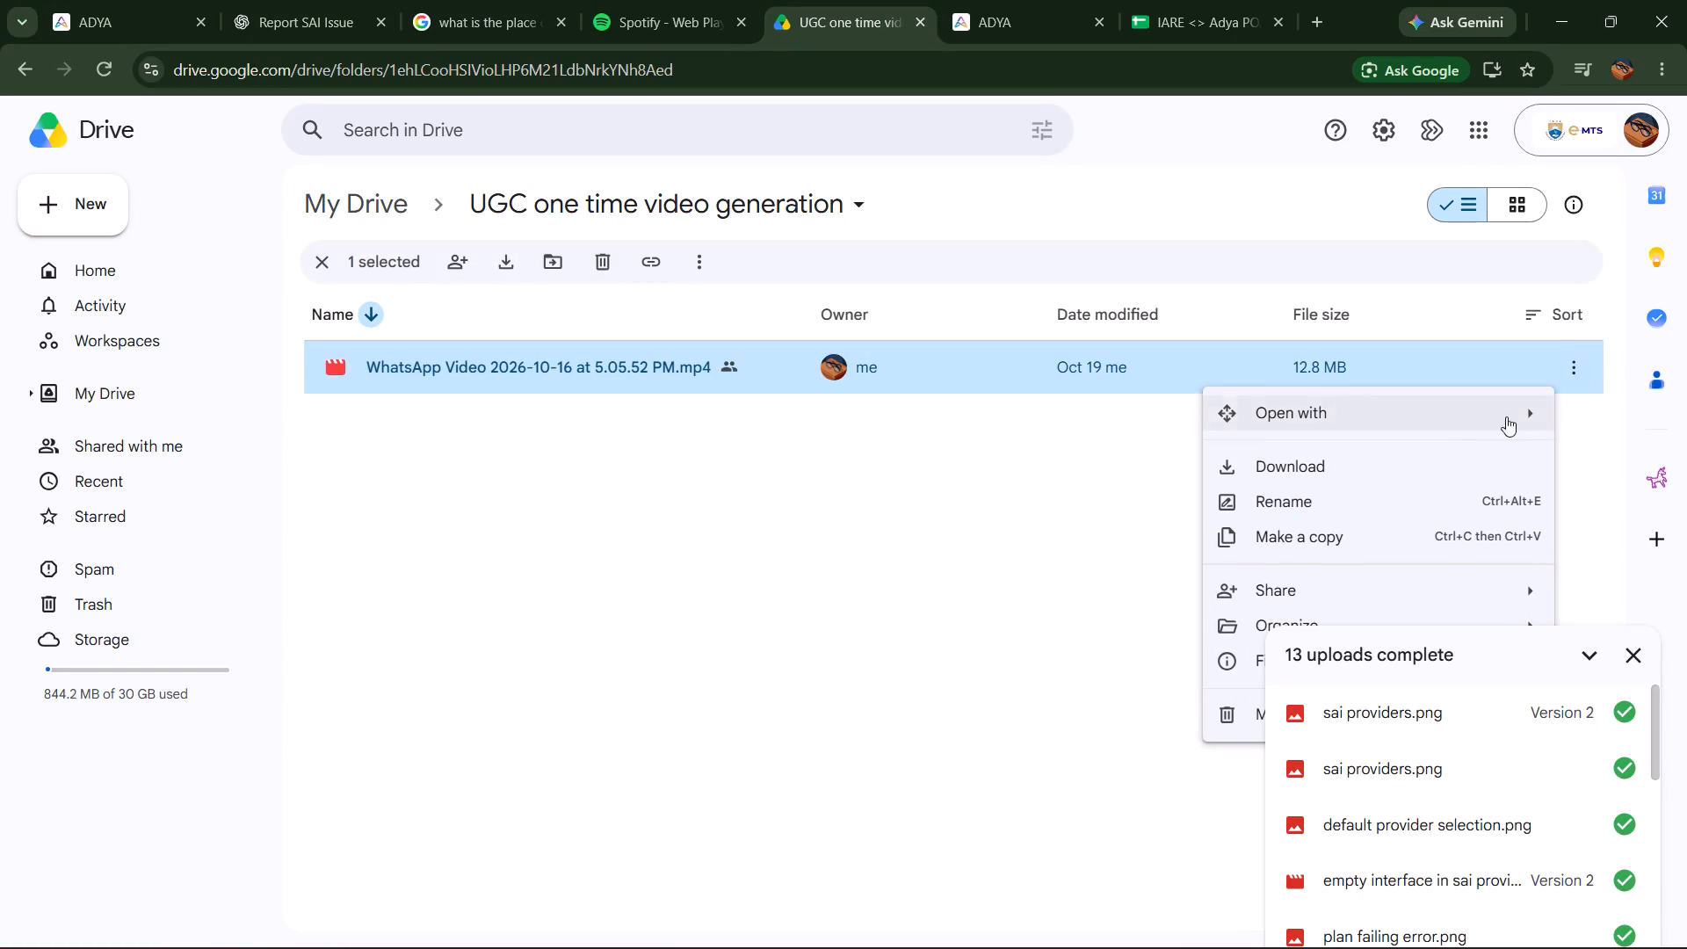
{"action": "left_click", "coordinate": [1267, 507]}
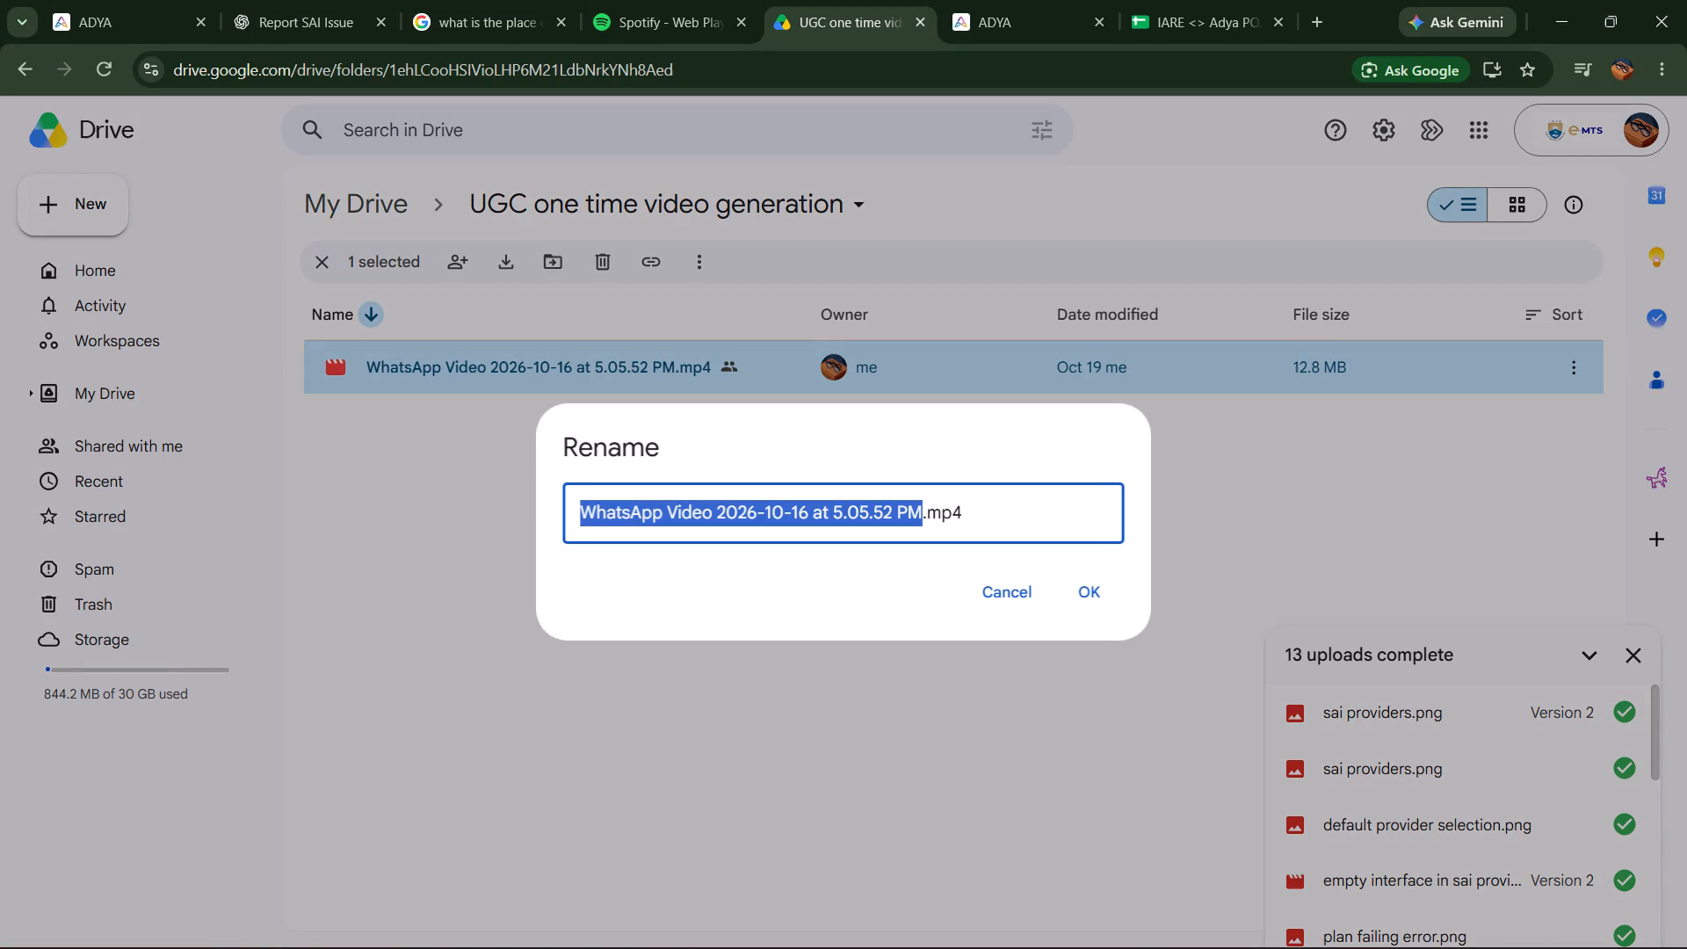
{"action": "key", "text": "BackSpace"}
{"action": "type", "text": "chapter"}
{"action": "key", "text": "space"}
{"action": "key", "text": "1"}
{"action": "key", "text": "Return"}
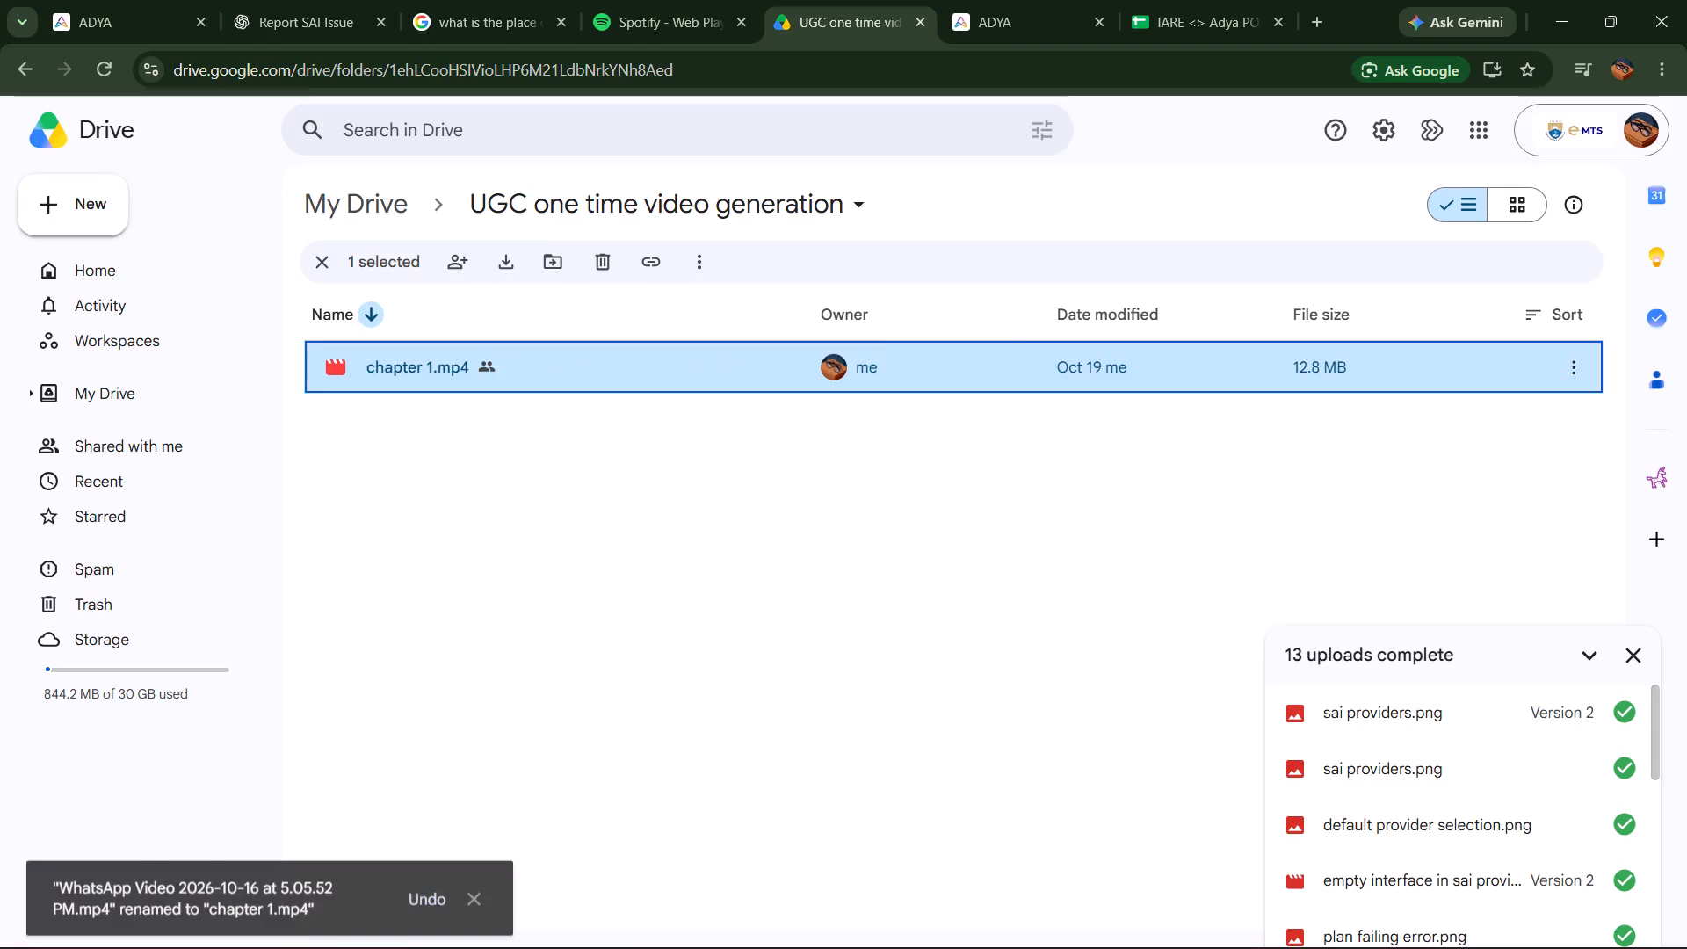
Copy the sharing link of chapter 1.mp4.
{"action": "left_click", "coordinate": [1584, 359]}
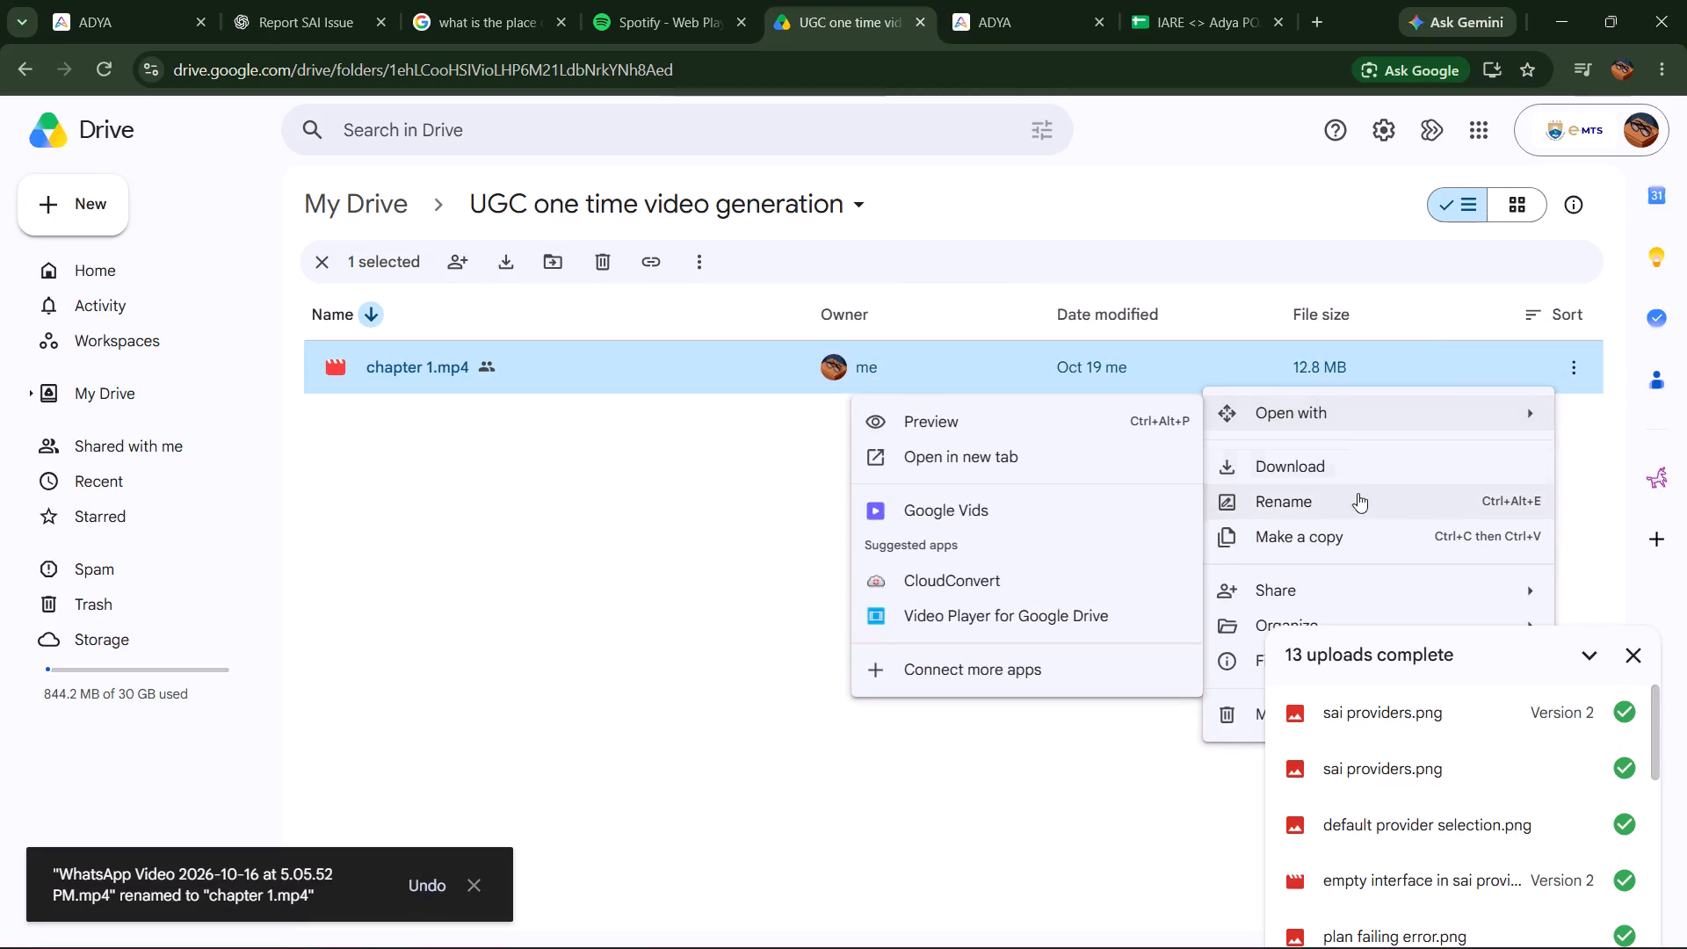
{"action": "left_click", "coordinate": [1262, 587]}
{"action": "left_click", "coordinate": [1010, 601]}
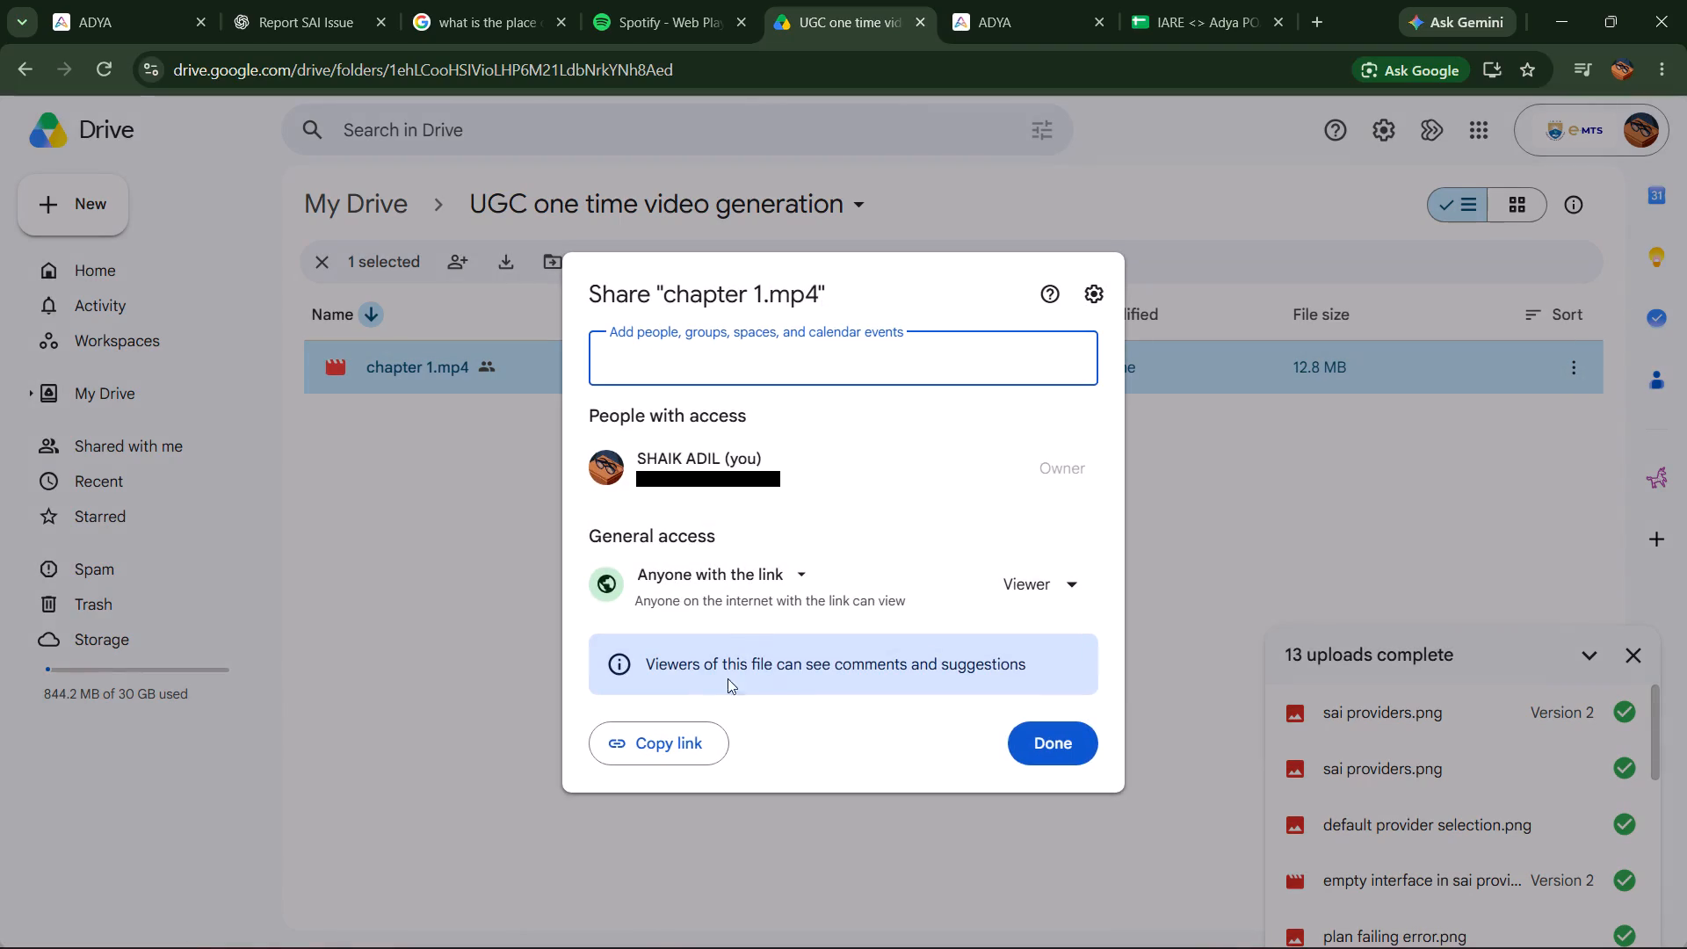
{"action": "left_click", "coordinate": [690, 746]}
In the IARE <> Adya POA sheet, paste the copied link into I14 and convert it to a chapter 1.mp4 file chip.
{"action": "key", "text": "alt+Tab"}
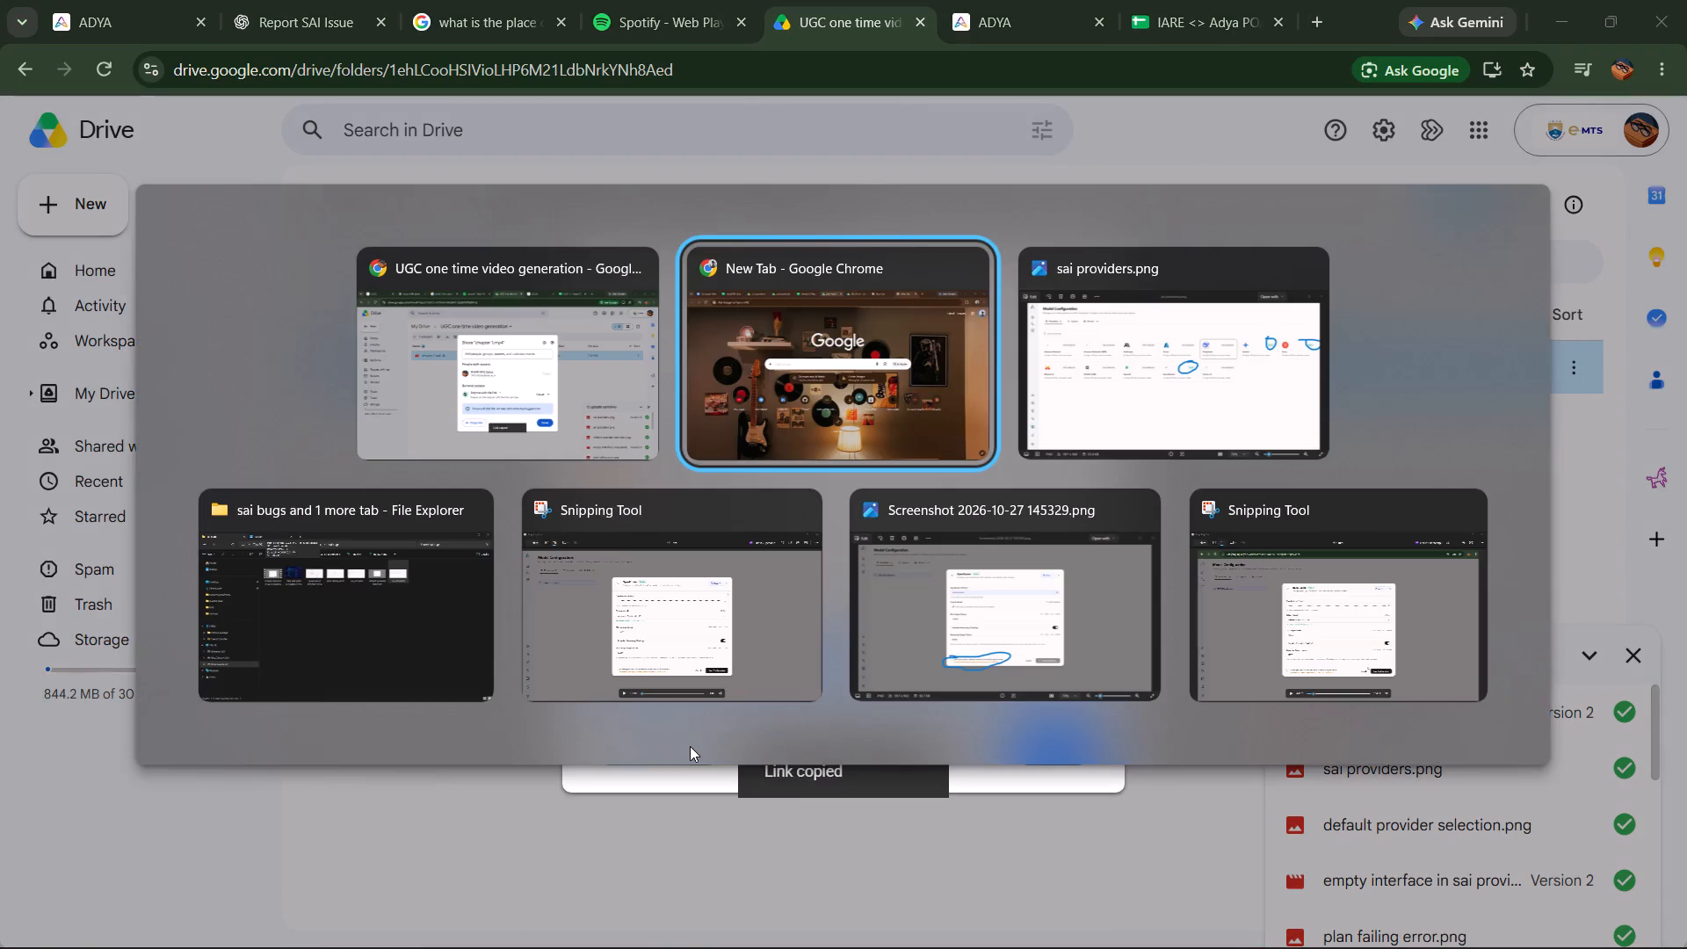
{"action": "key", "text": "alt+Tab"}
{"action": "left_click", "coordinate": [1200, 0]}
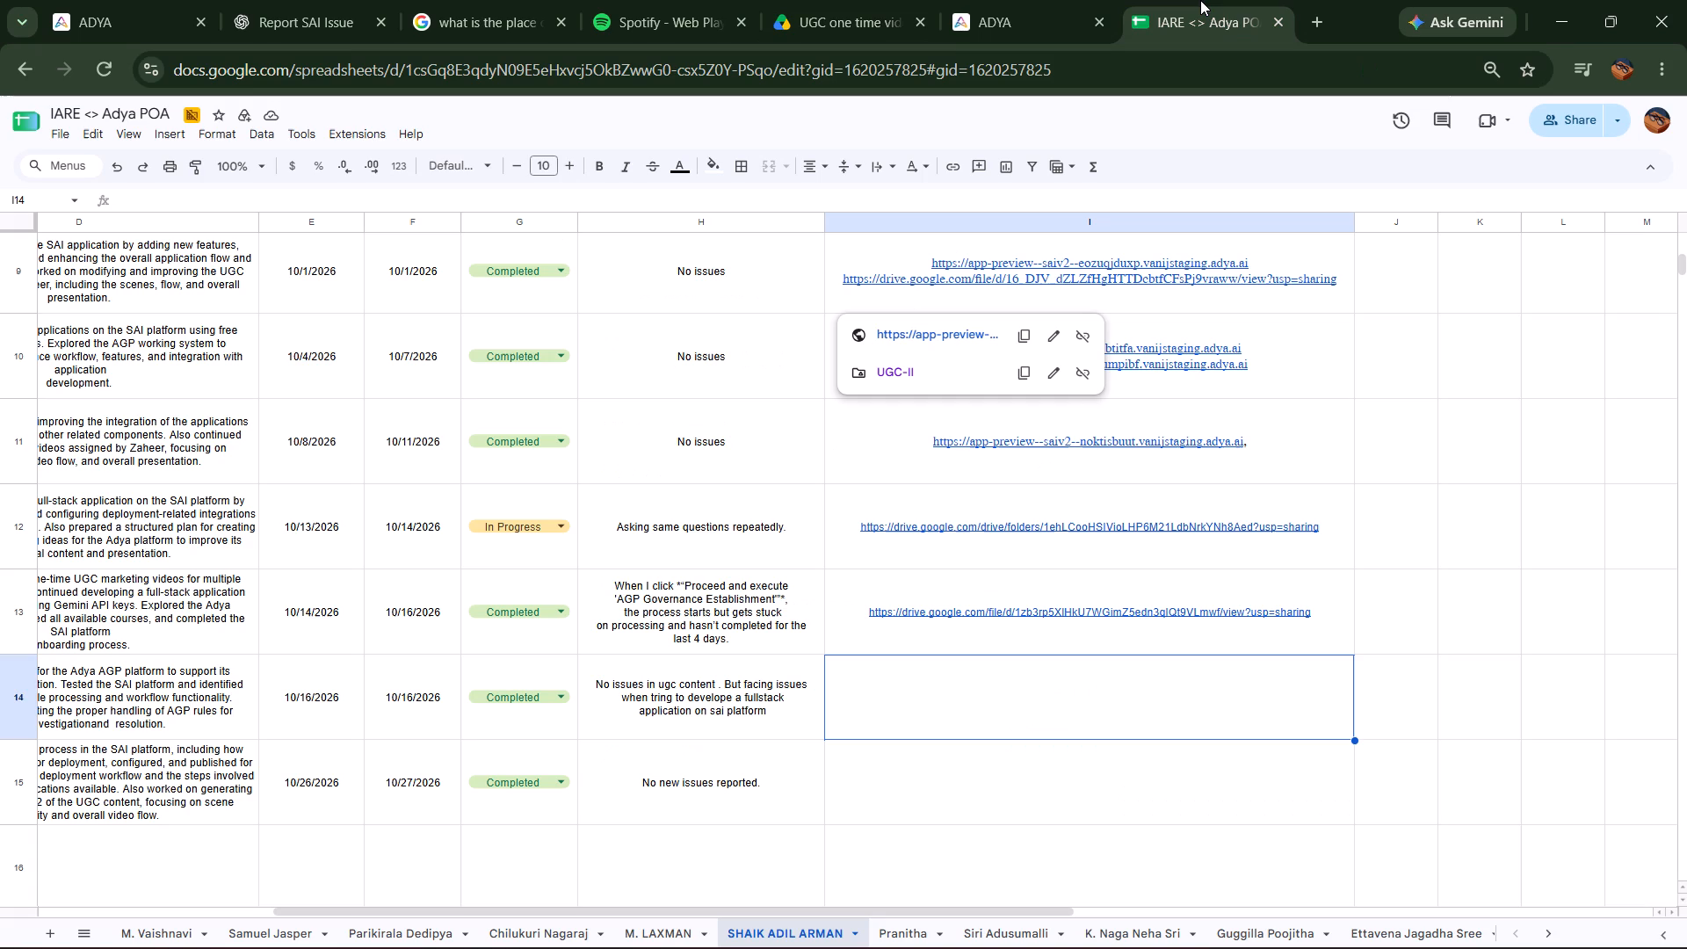
{"action": "key", "text": "shift+v"}
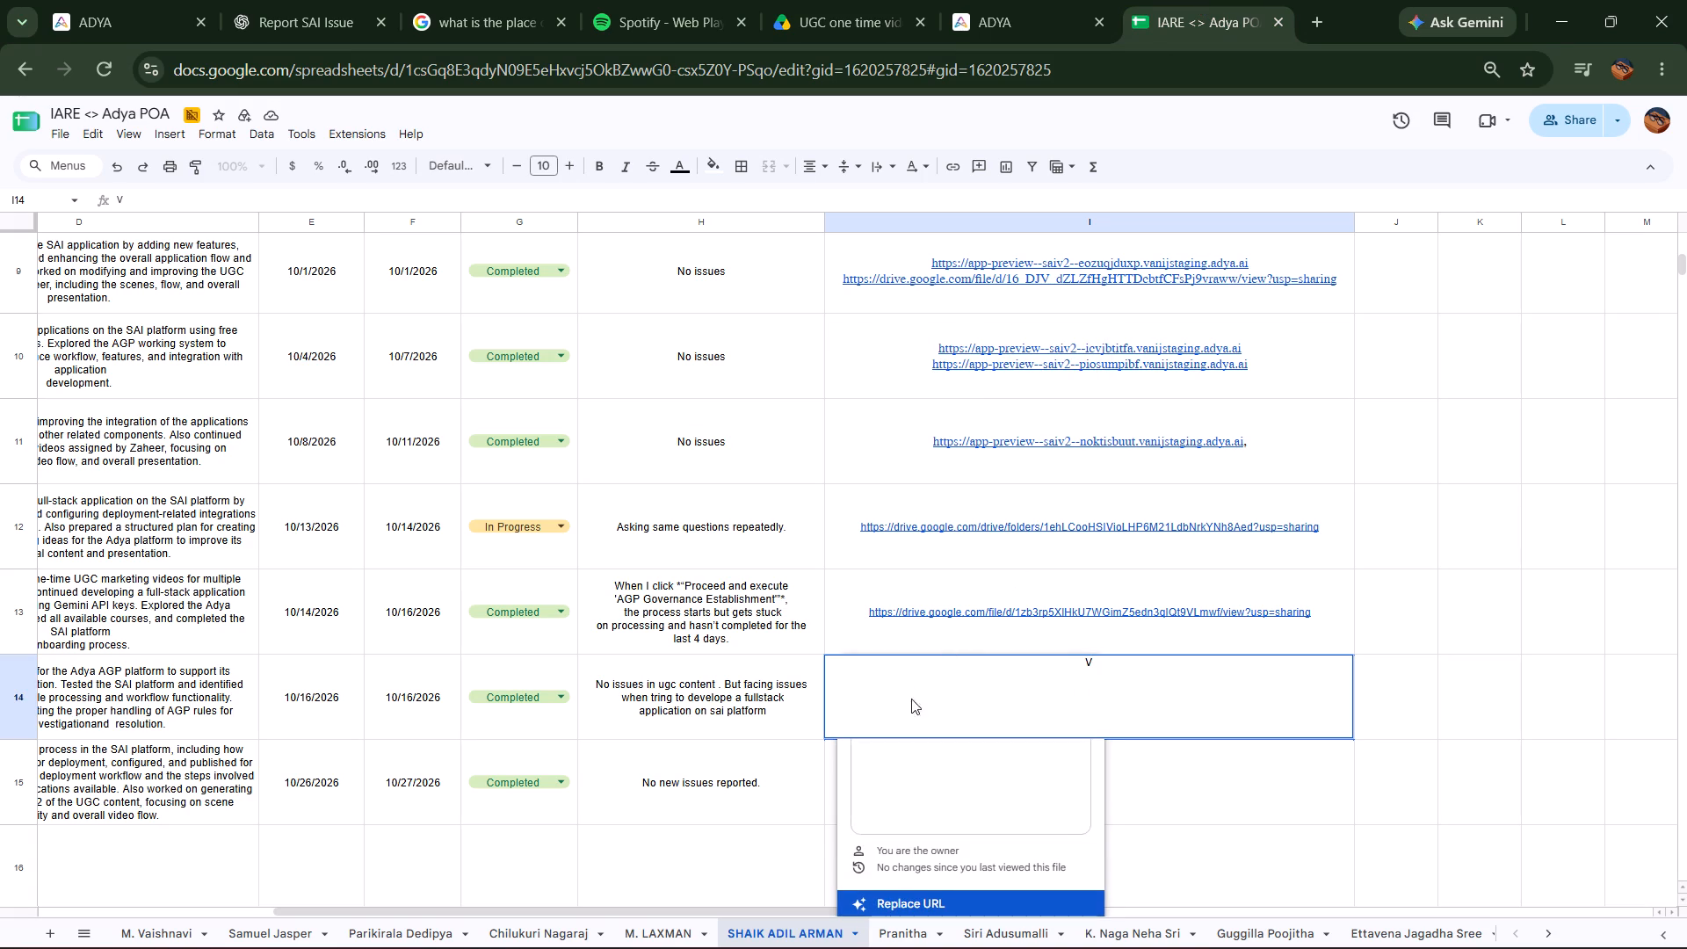
{"action": "left_click", "coordinate": [1002, 806]}
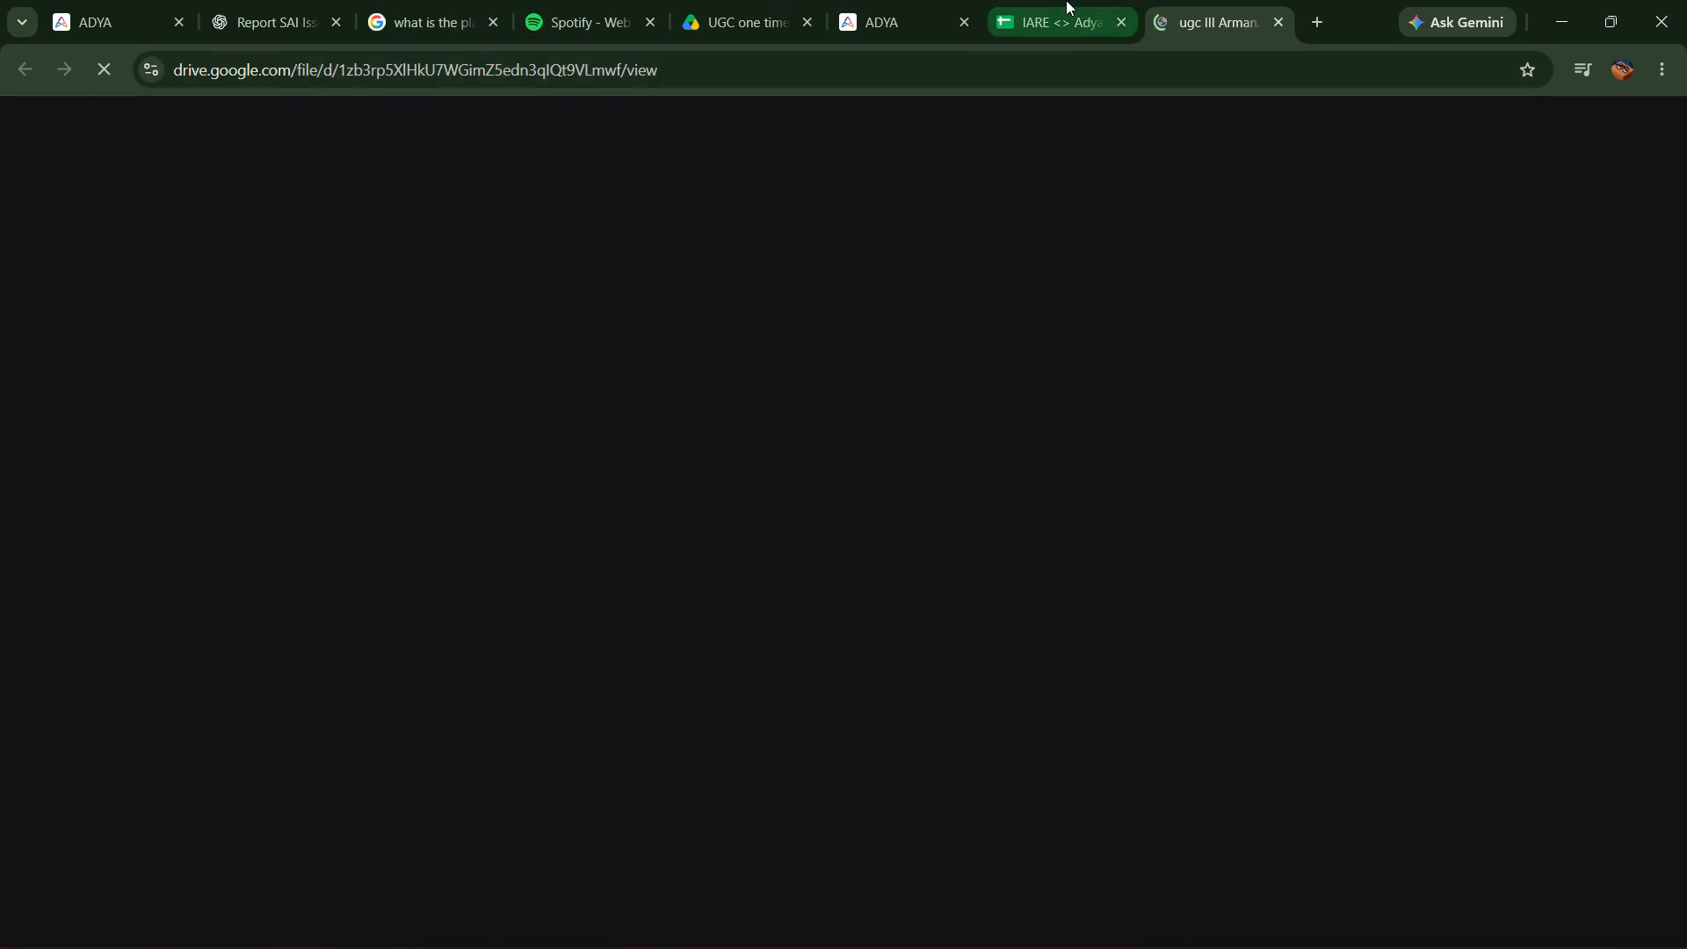
{"action": "left_click", "coordinate": [1066, 0]}
{"action": "left_click", "coordinate": [1017, 714]}
{"action": "key", "text": "BackSpace"}
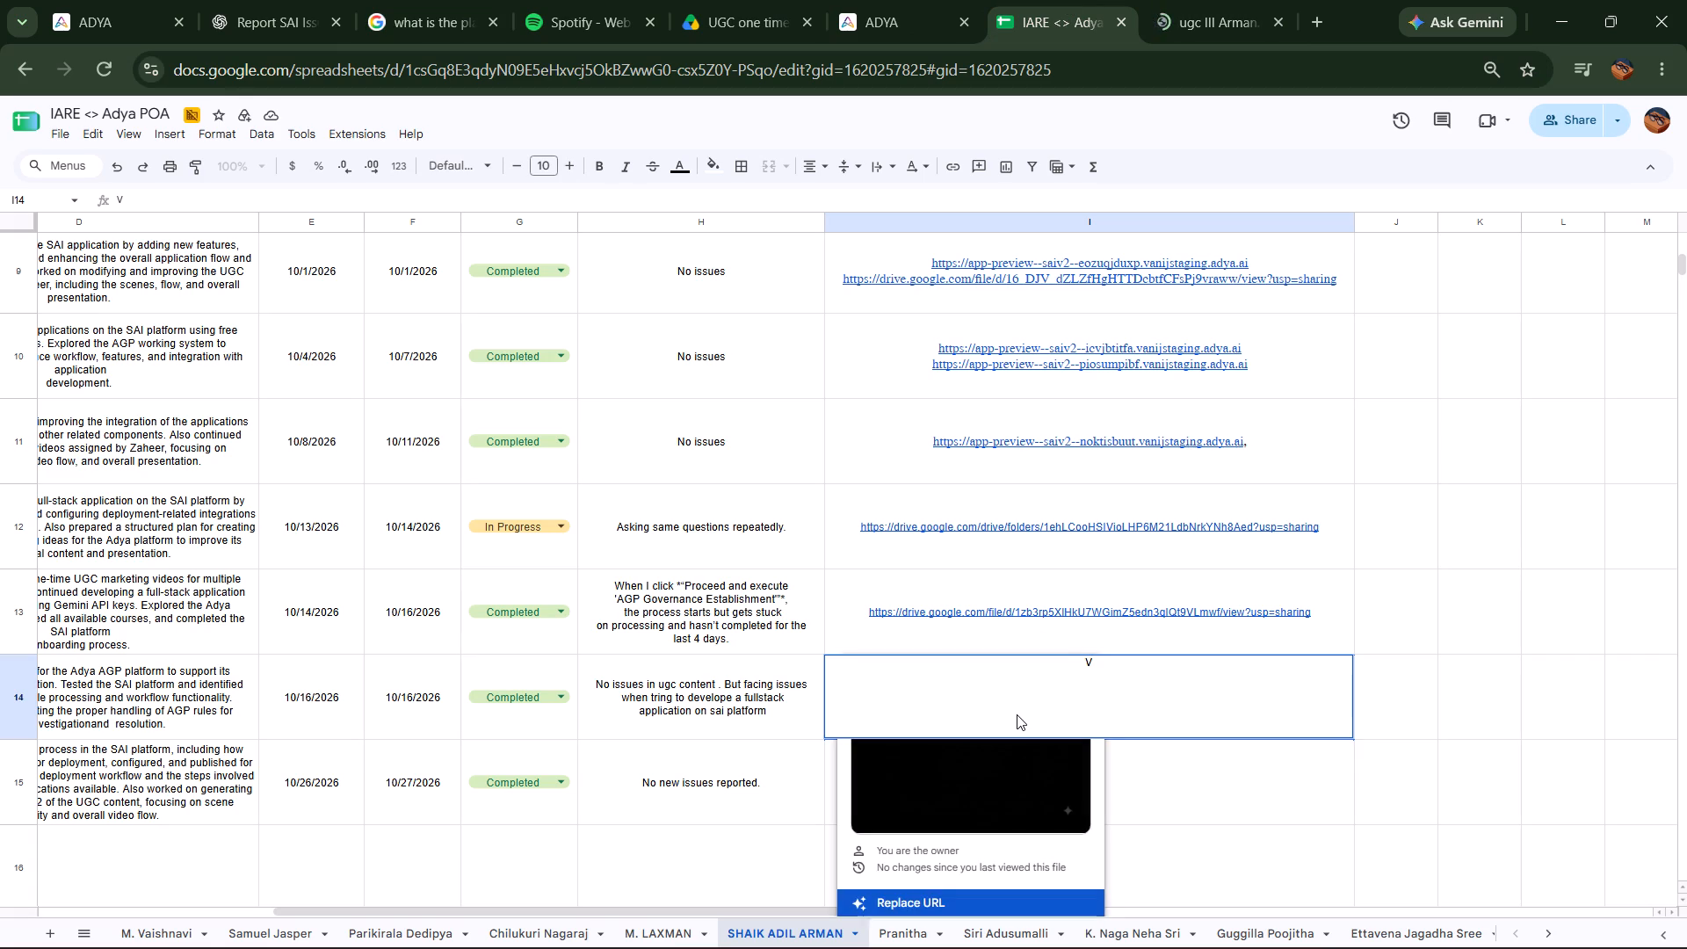
{"action": "key", "text": "ctrl+v"}
{"action": "key", "text": "BackSpace"}
{"action": "key", "text": "BackSpace"}
{"action": "key", "text": "ctrl+v"}
{"action": "left_click", "coordinate": [1046, 633]}
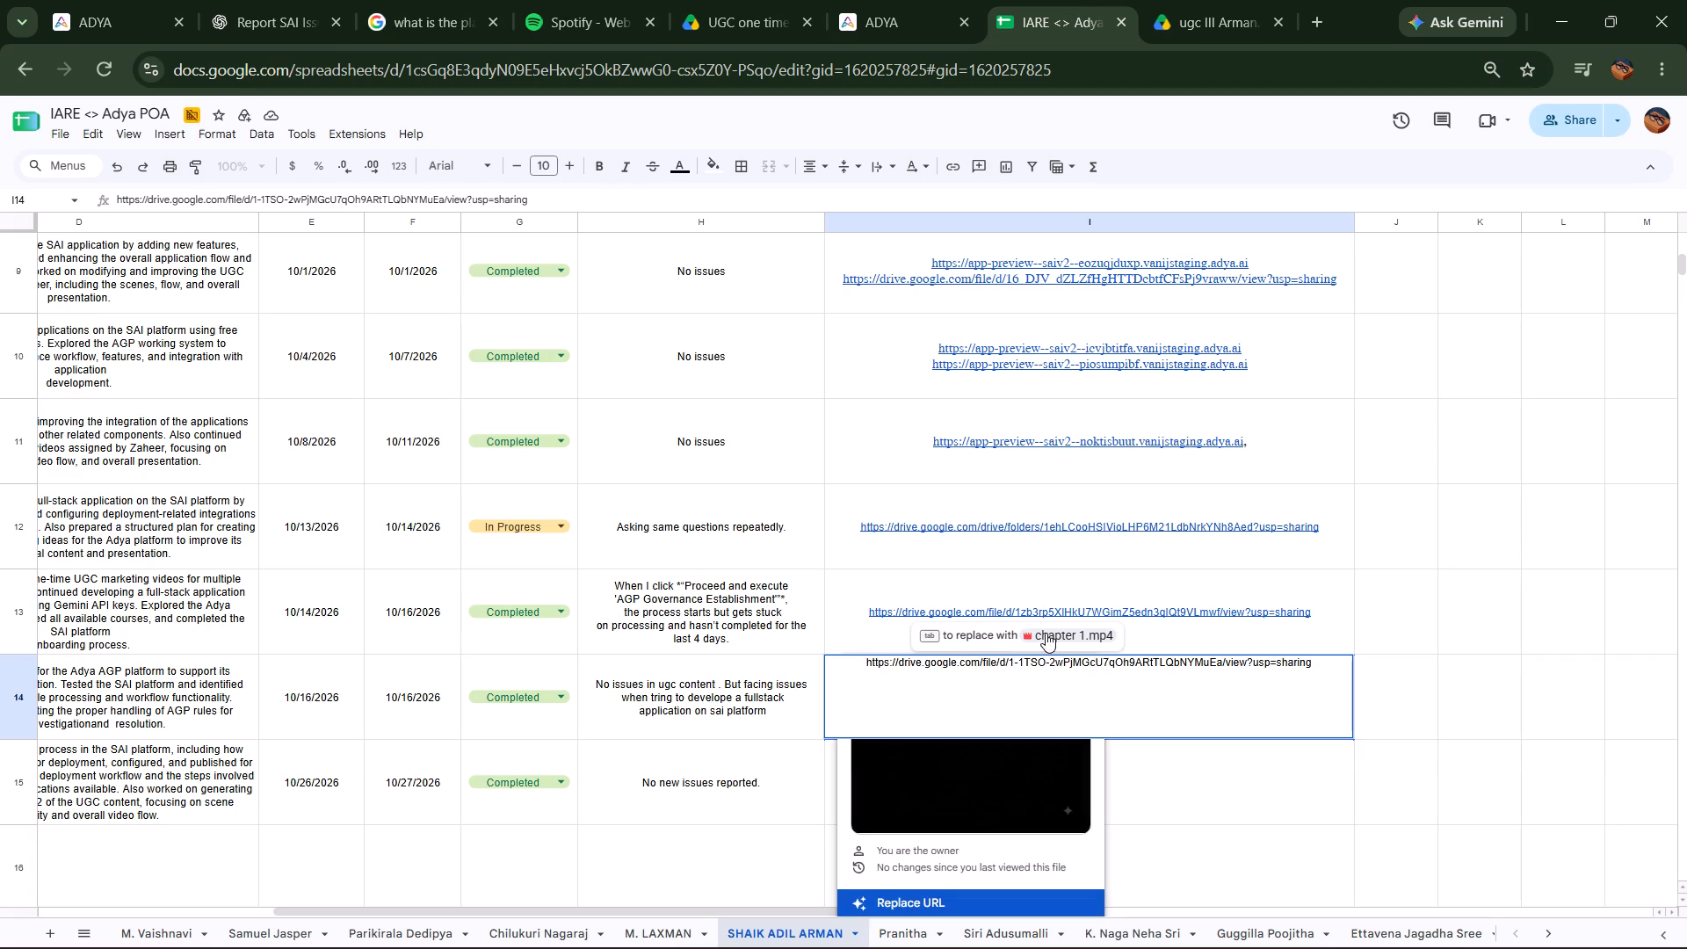
{"action": "left_click", "coordinate": [1244, 821]}
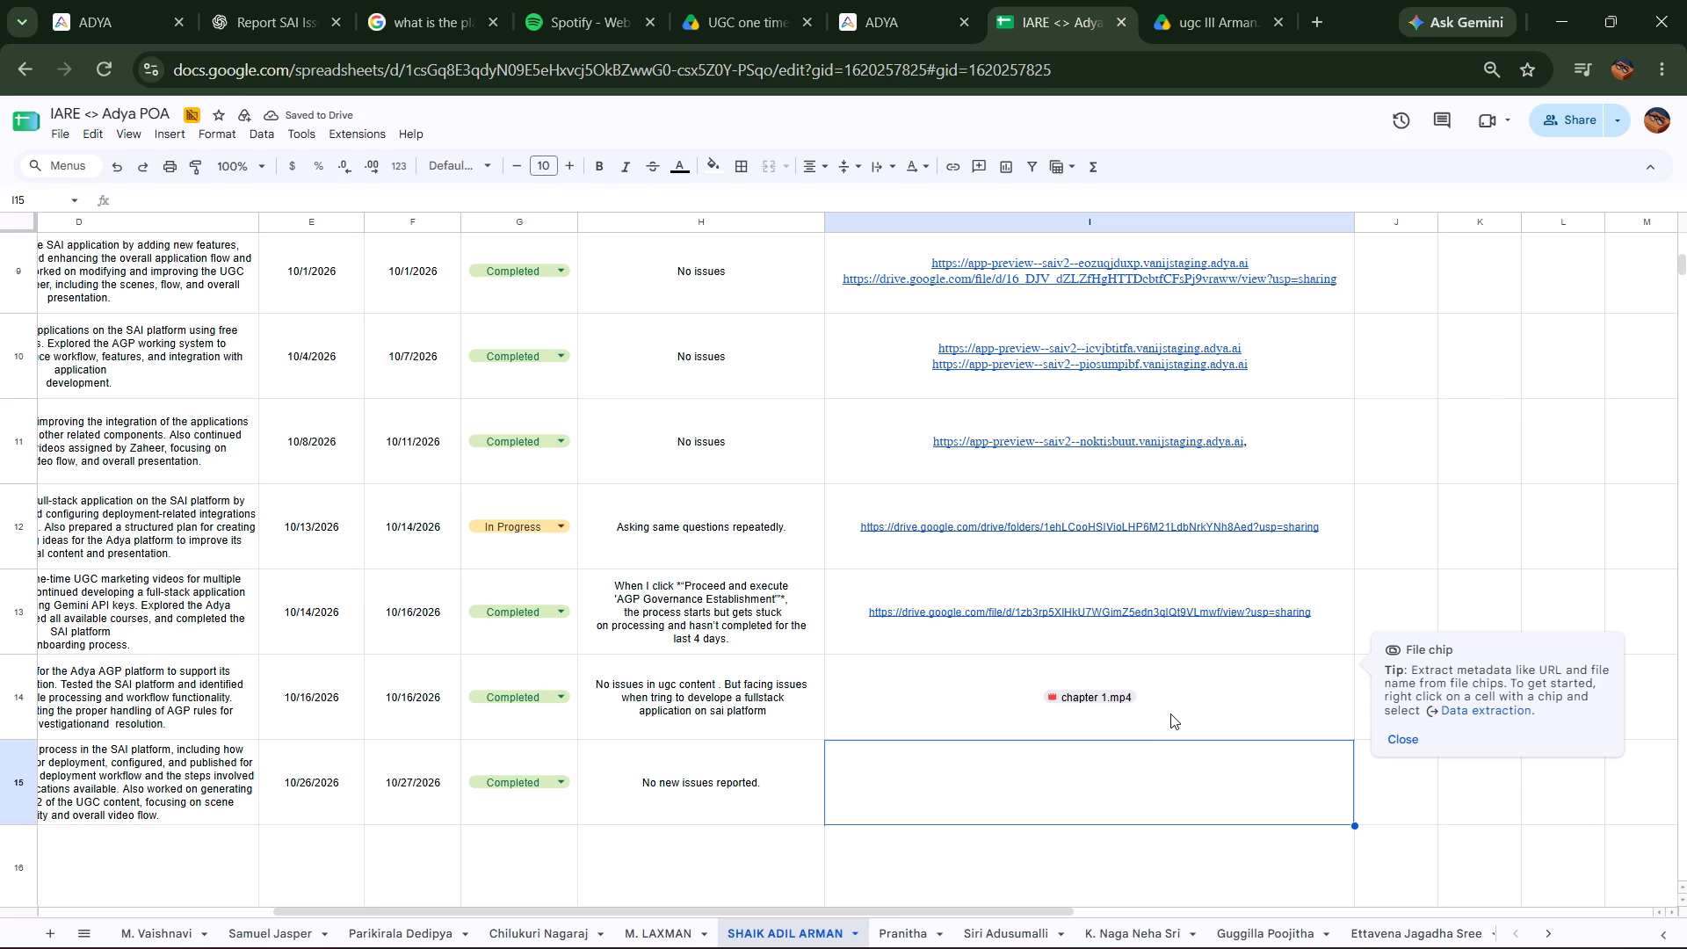
Replace the raw Drive URL in I13 with a link titled with the video's file name.
{"action": "scroll", "coordinate": [1170, 714], "scroll_direction": "up", "scroll_amount": 1}
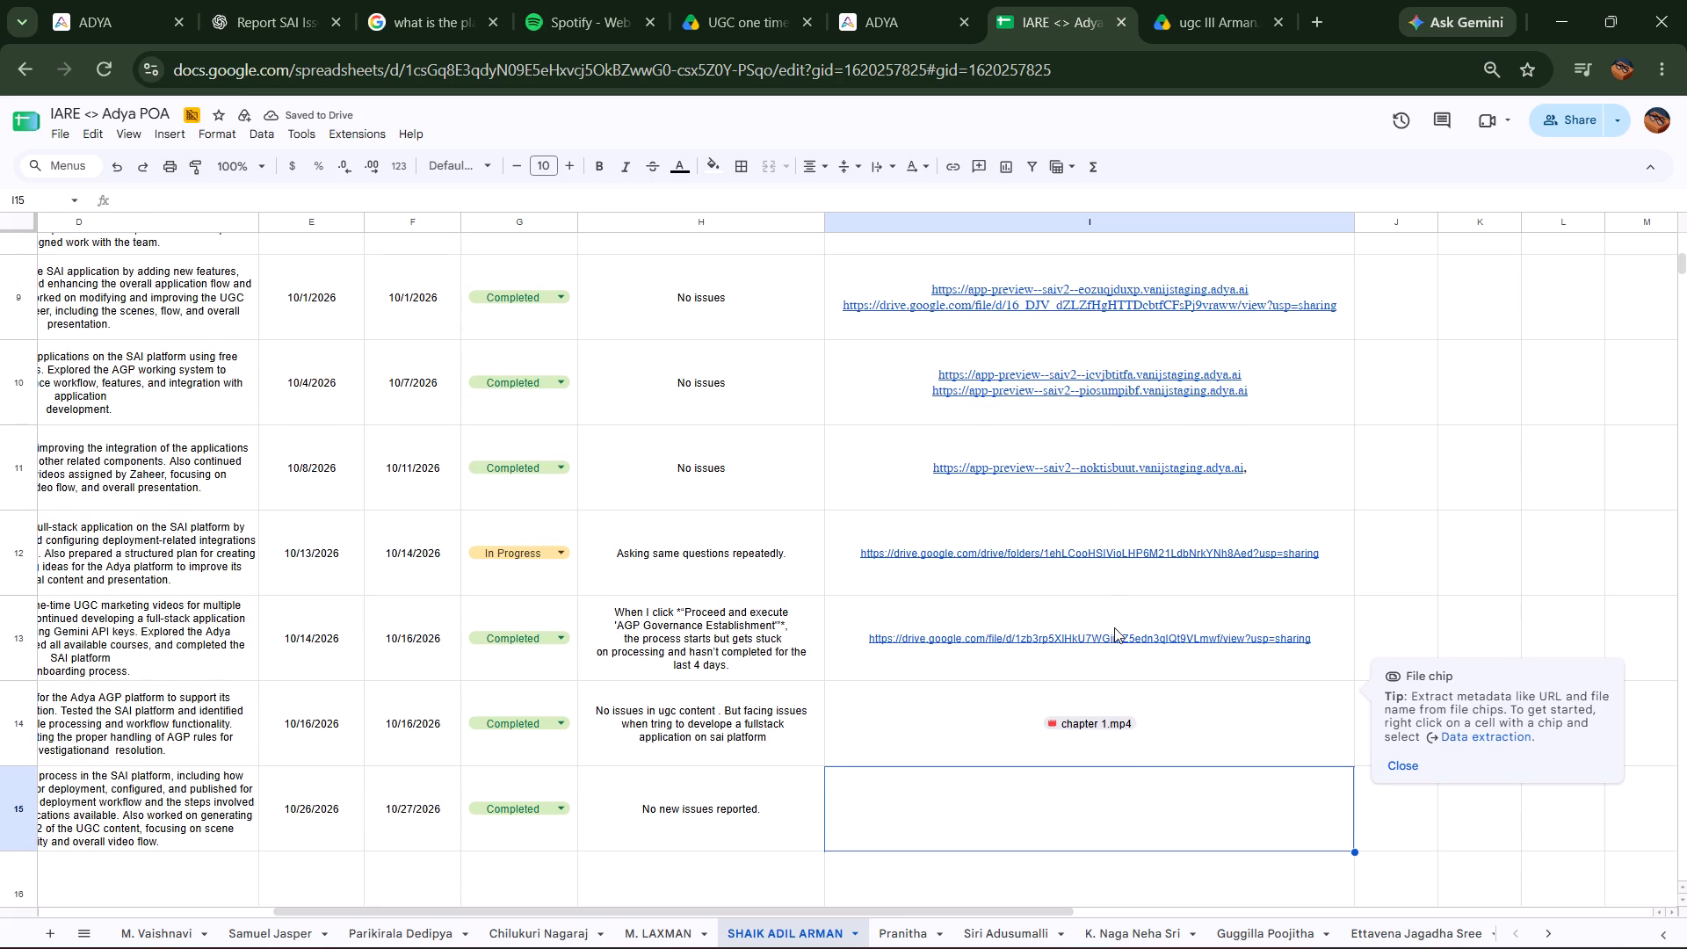
{"action": "left_click", "coordinate": [1173, 647]}
{"action": "left_click", "coordinate": [1178, 640]}
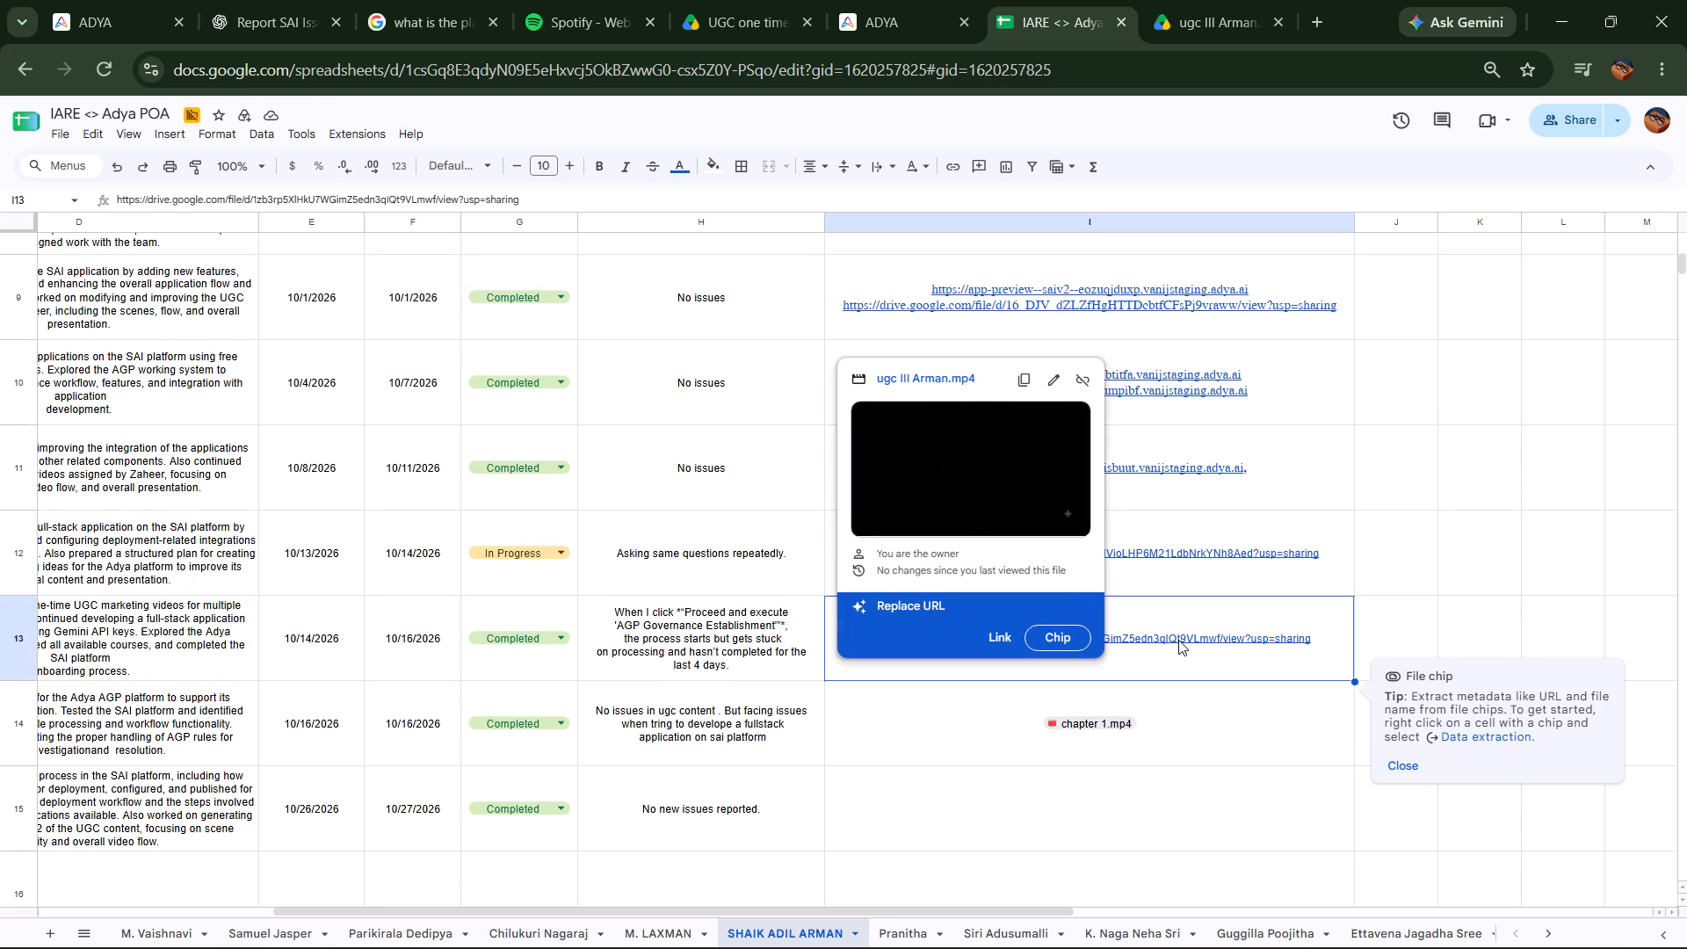
{"action": "left_click", "coordinate": [1300, 488]}
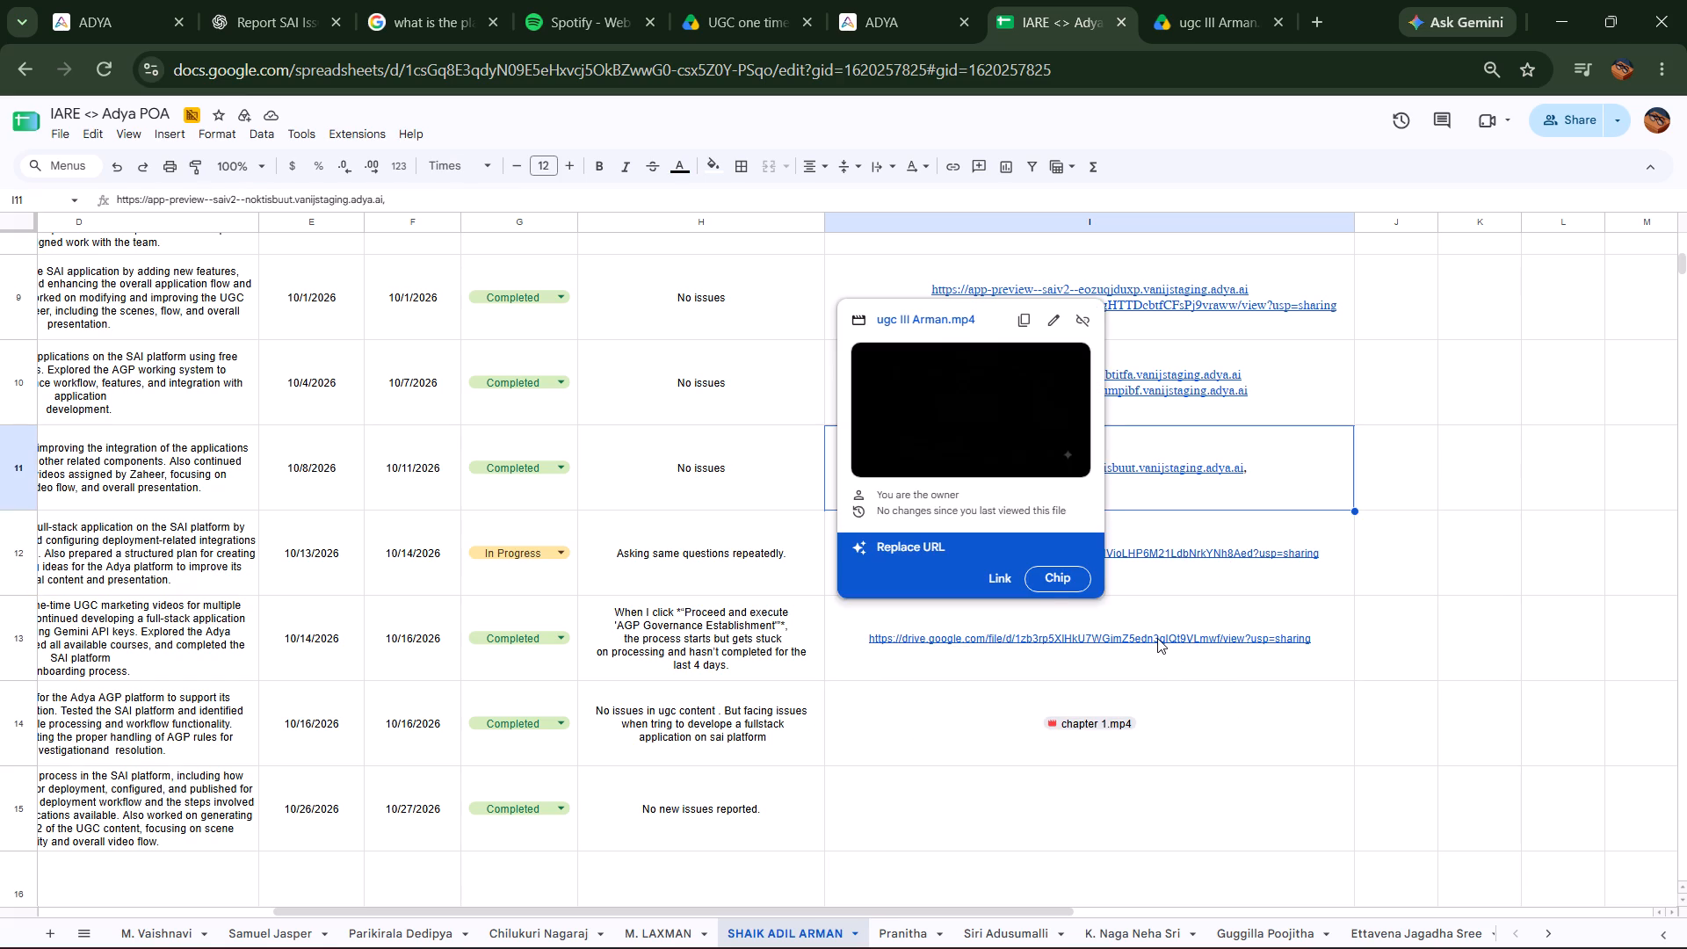
{"action": "left_click", "coordinate": [1006, 575]}
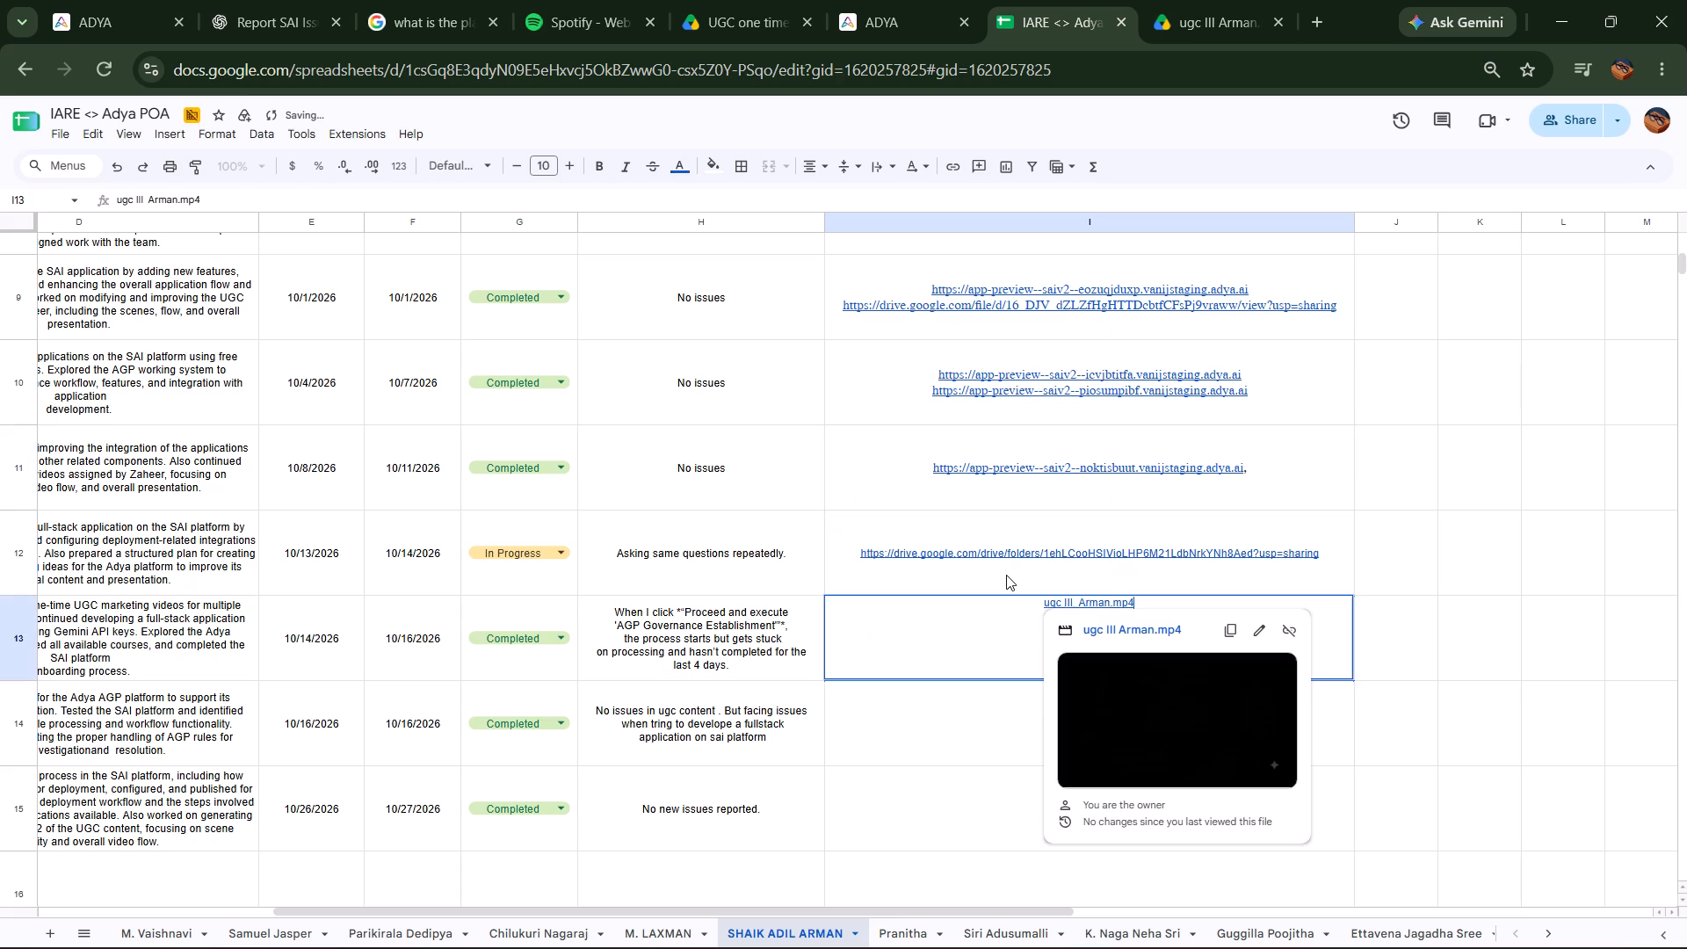
{"action": "left_click", "coordinate": [1477, 626]}
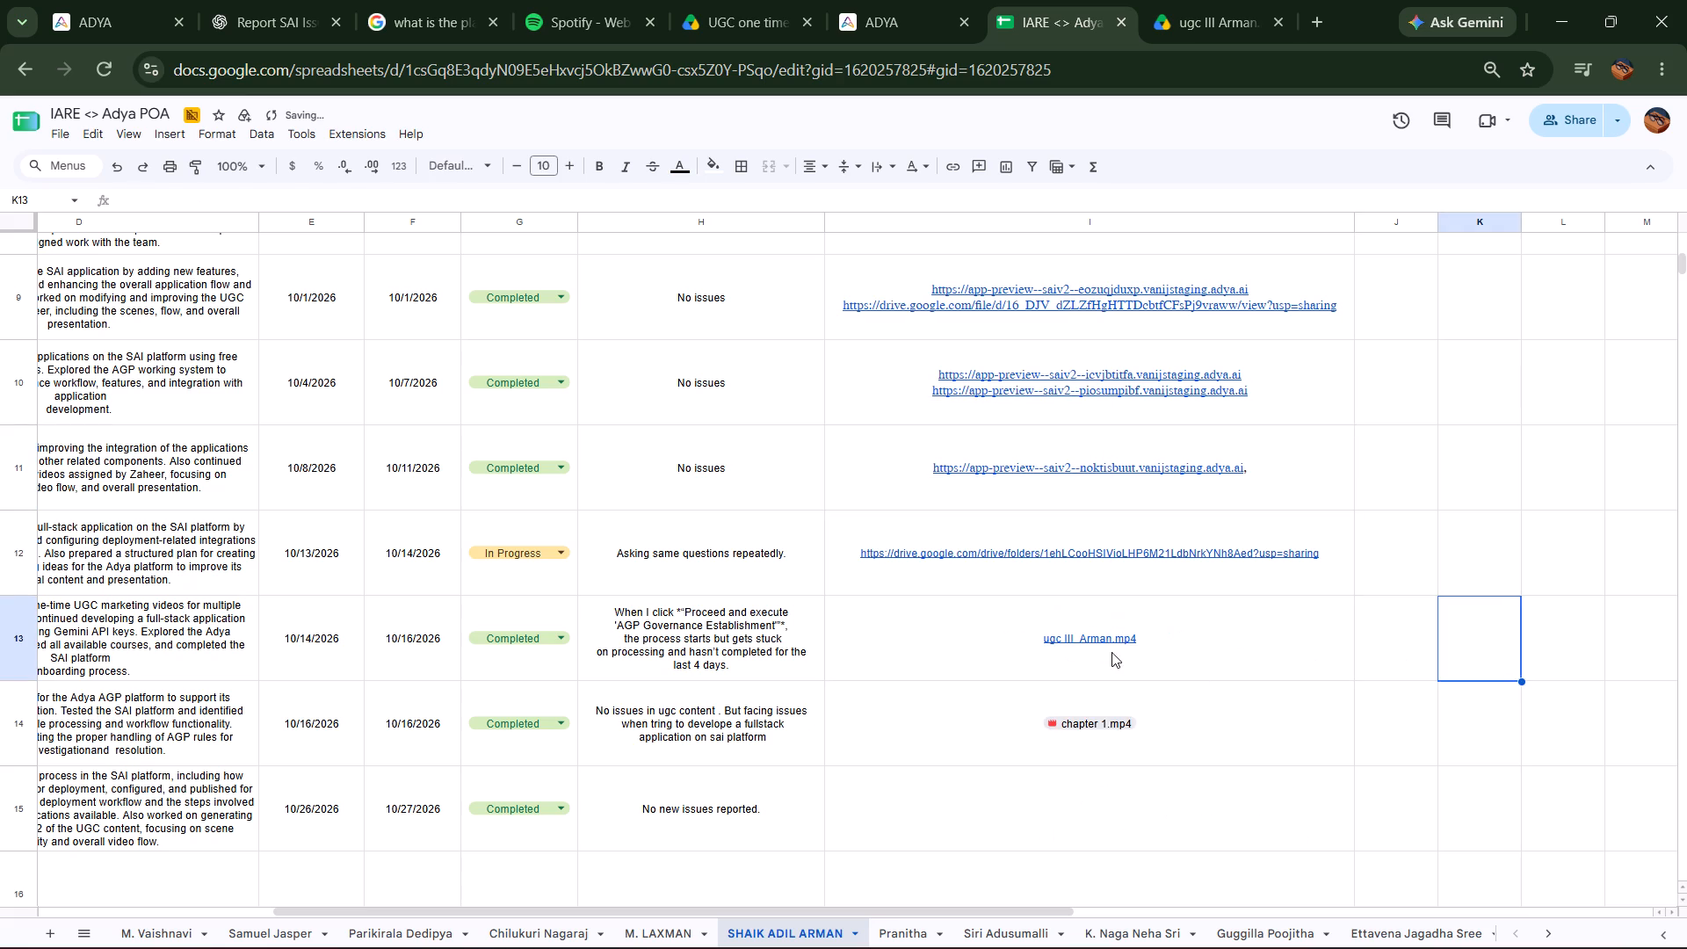
{"action": "left_click", "coordinate": [1090, 632]}
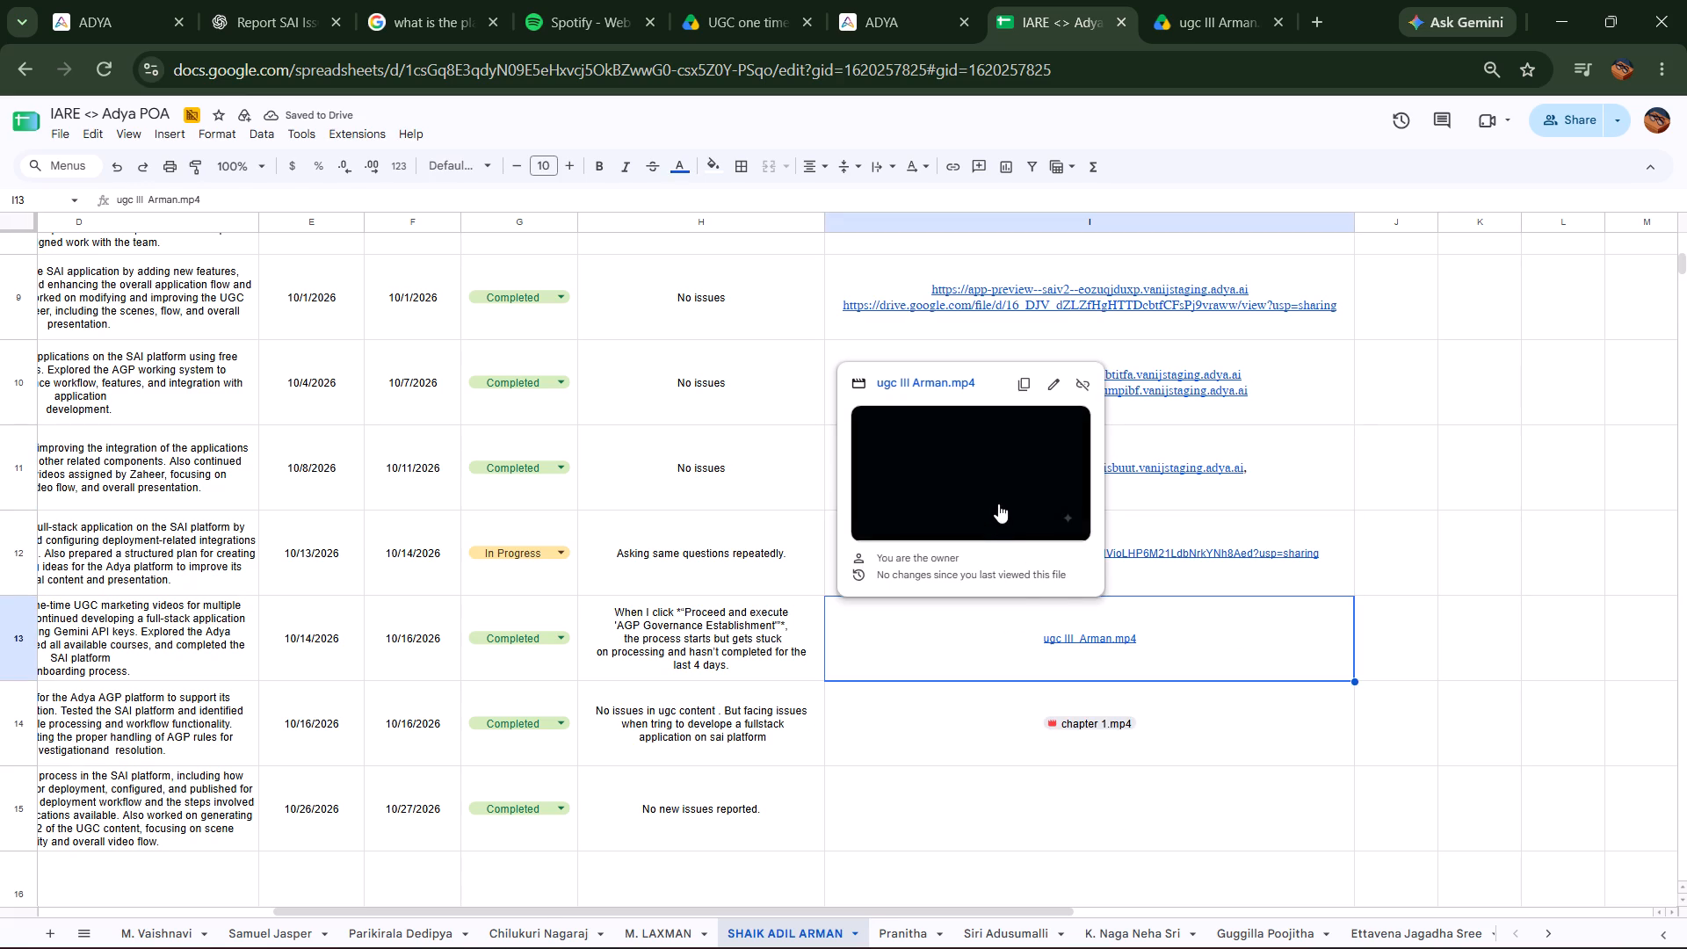
{"action": "left_click", "coordinate": [1445, 571]}
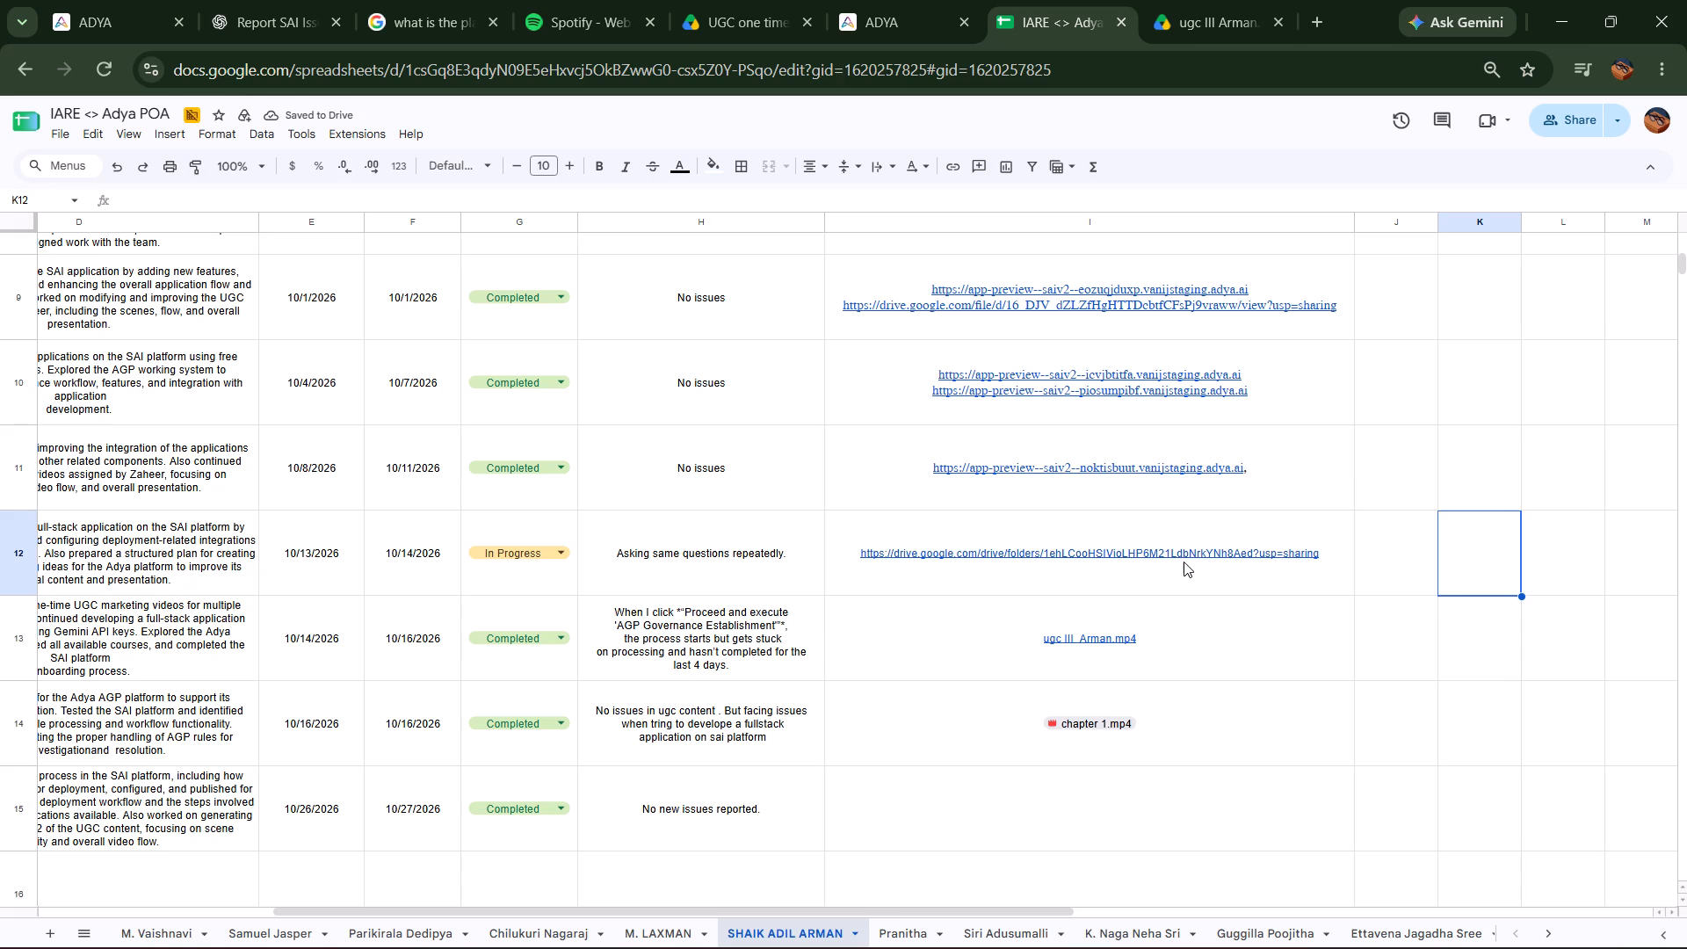
Replace the raw Drive folder URL in I12 with a link titled "UGC one time video generation".
{"action": "left_click", "coordinate": [1175, 549]}
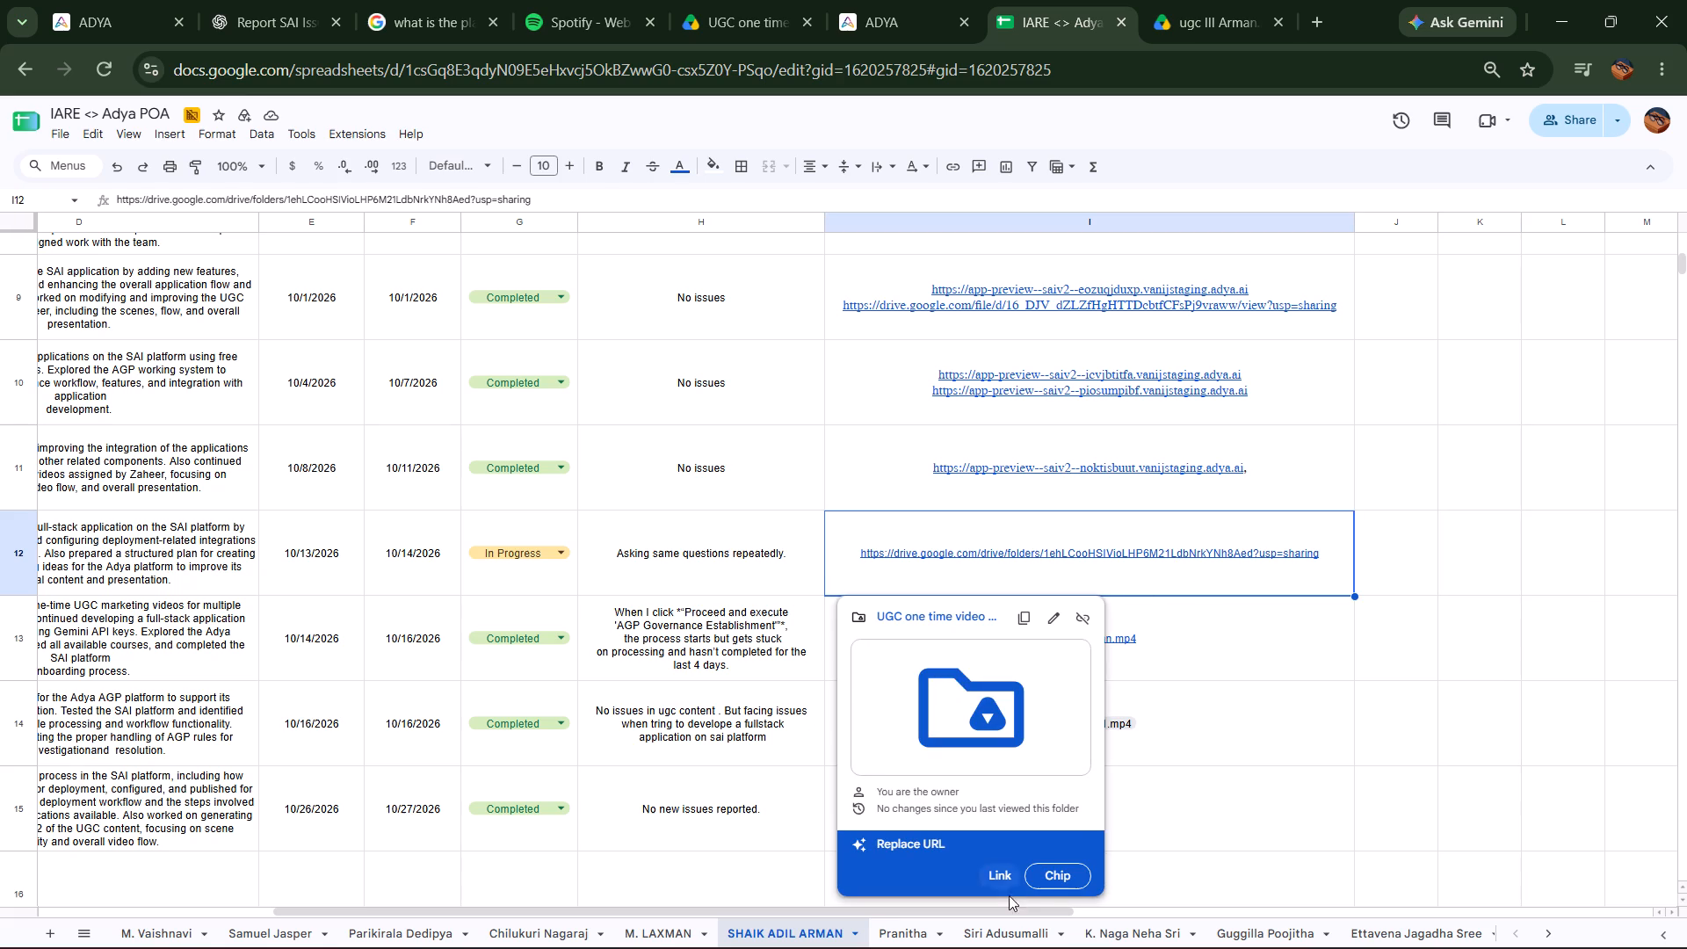
{"action": "left_click", "coordinate": [999, 871]}
{"action": "left_click", "coordinate": [983, 654]}
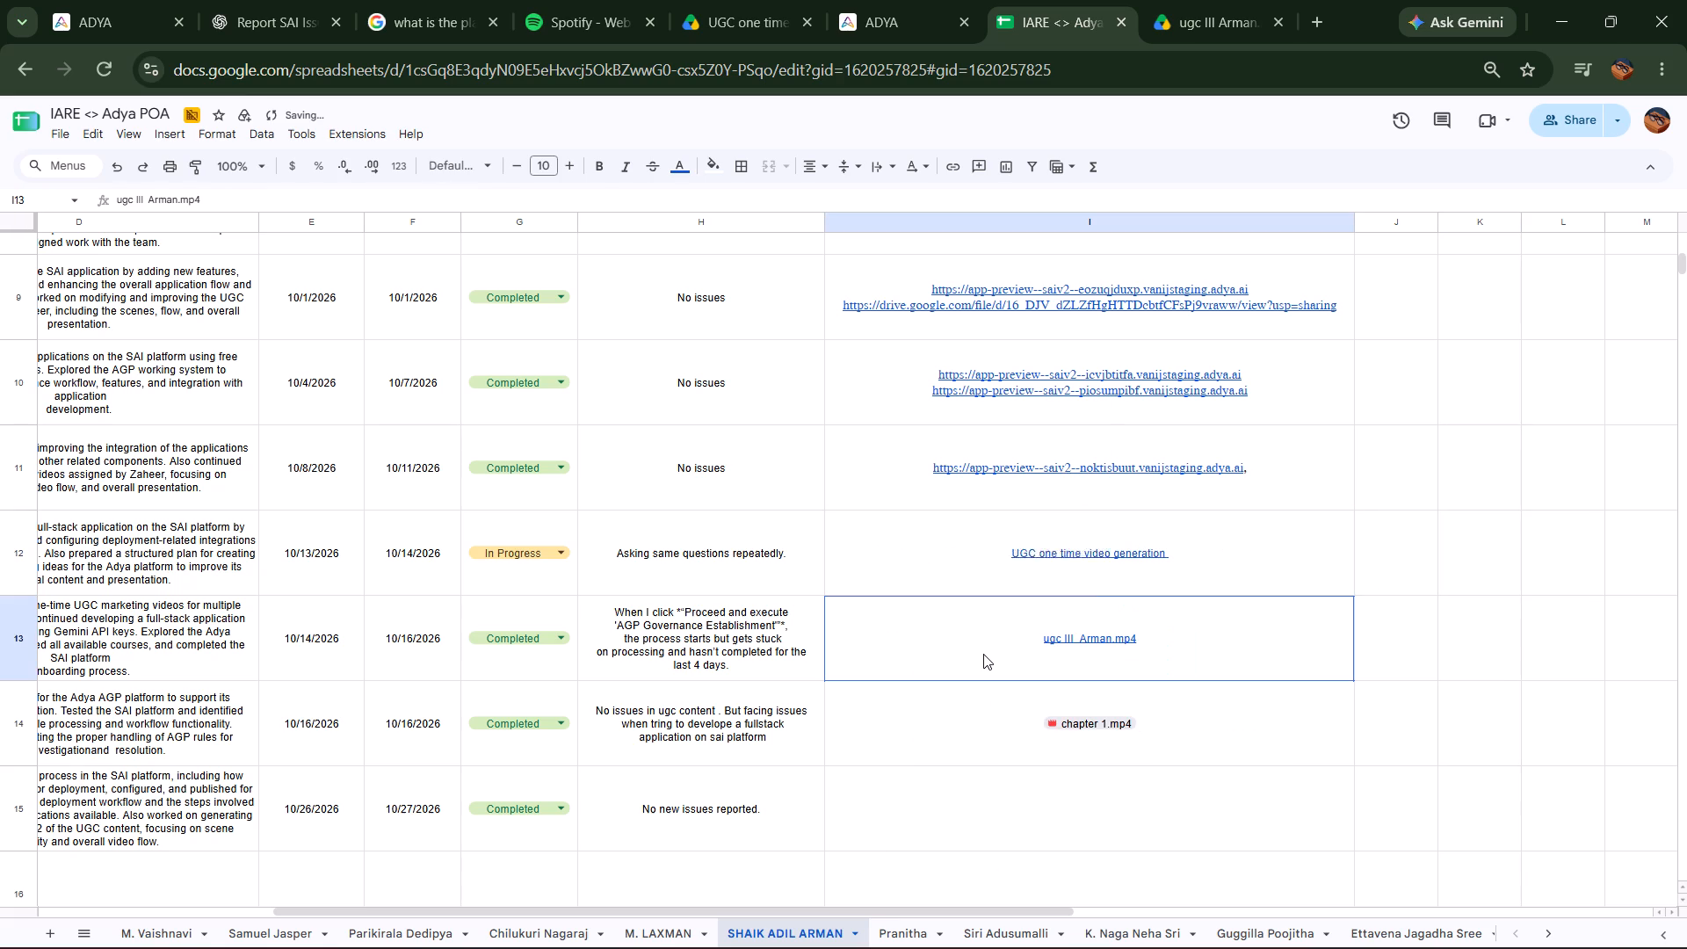
Check whether the app-preview URL in I11 can also be replaced with a titled link.
{"action": "left_click", "coordinate": [1215, 461]}
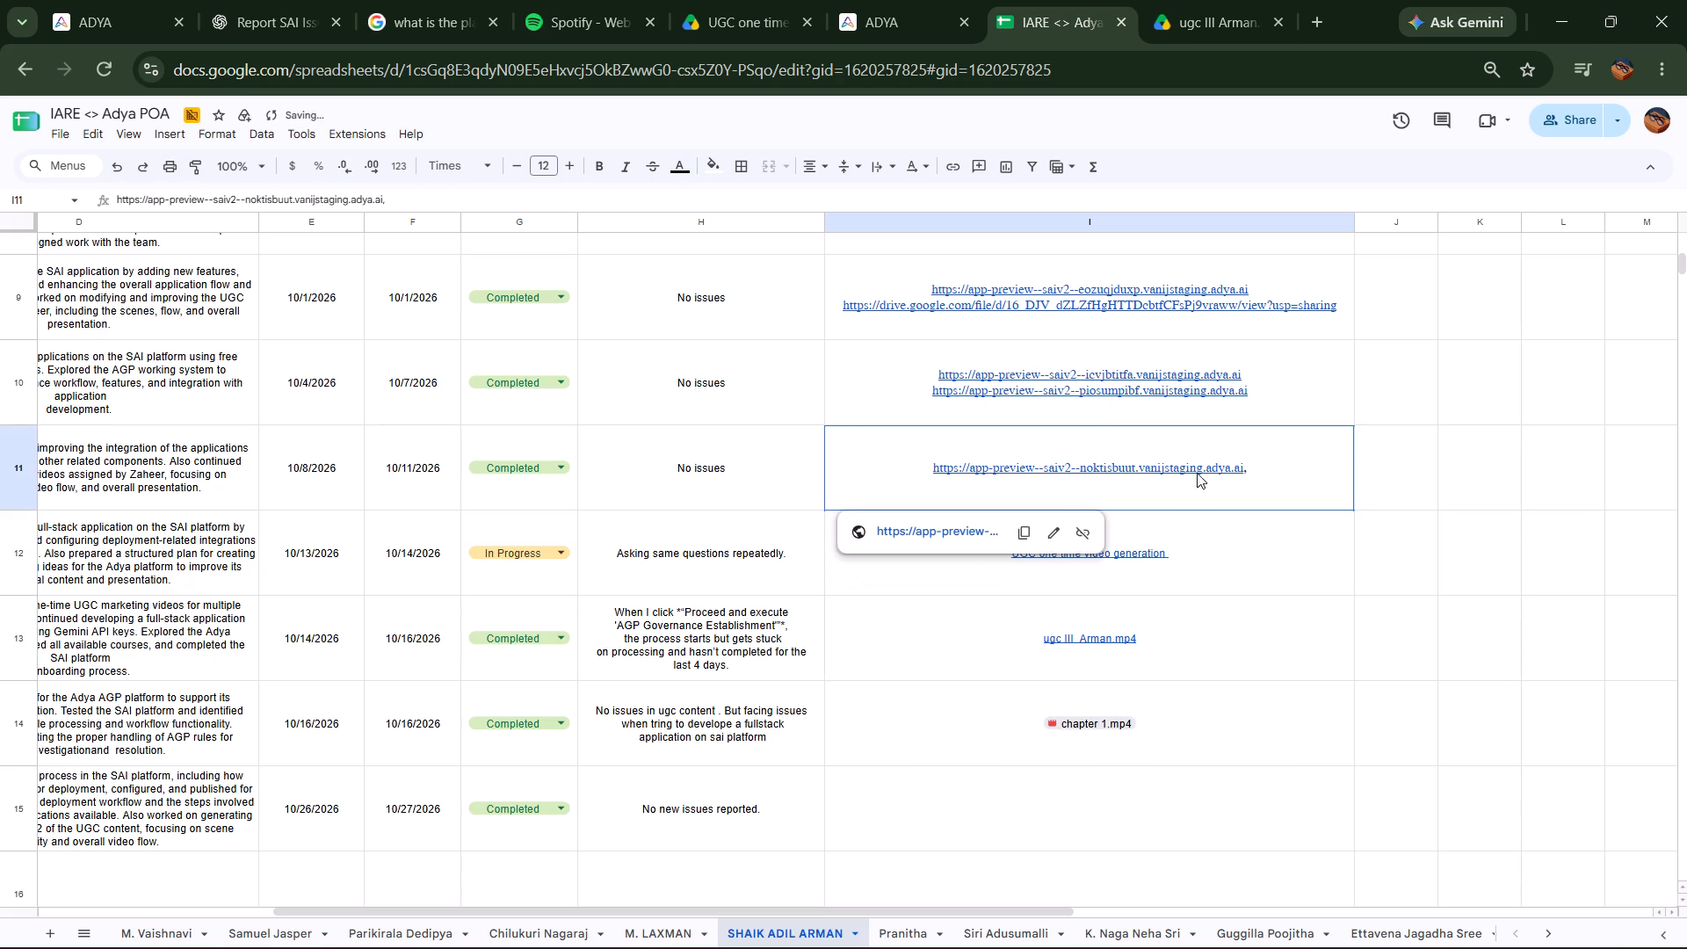
{"action": "left_click", "coordinate": [1114, 465]}
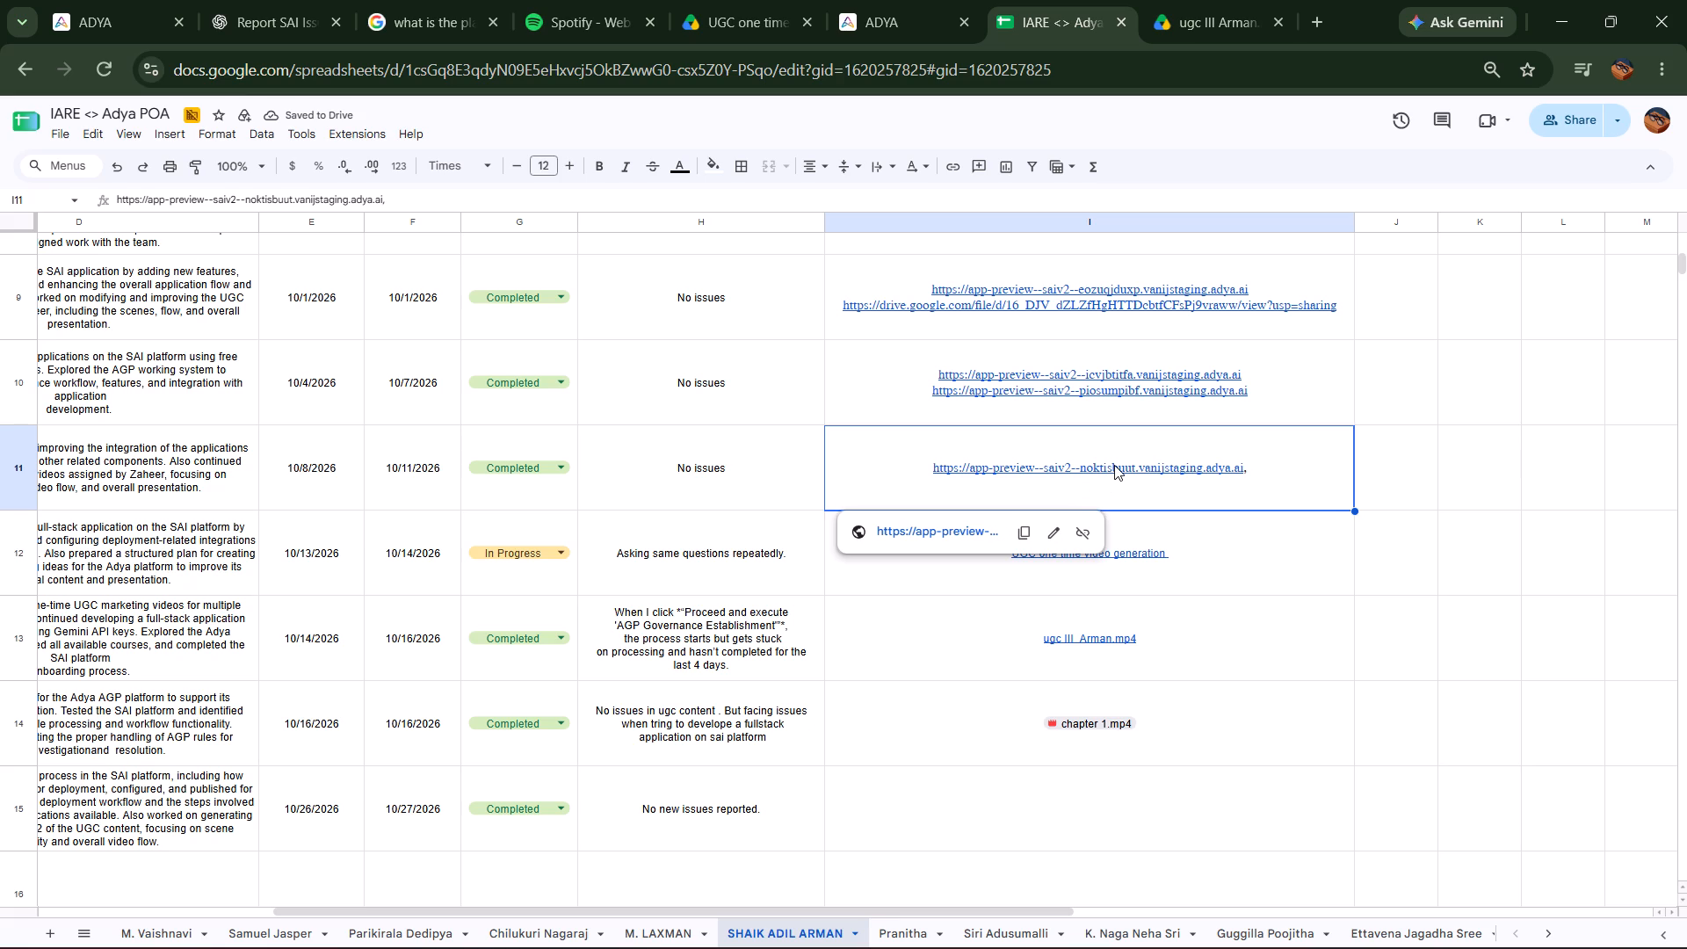
{"action": "left_click", "coordinate": [1183, 456]}
{"action": "left_click", "coordinate": [1164, 476]}
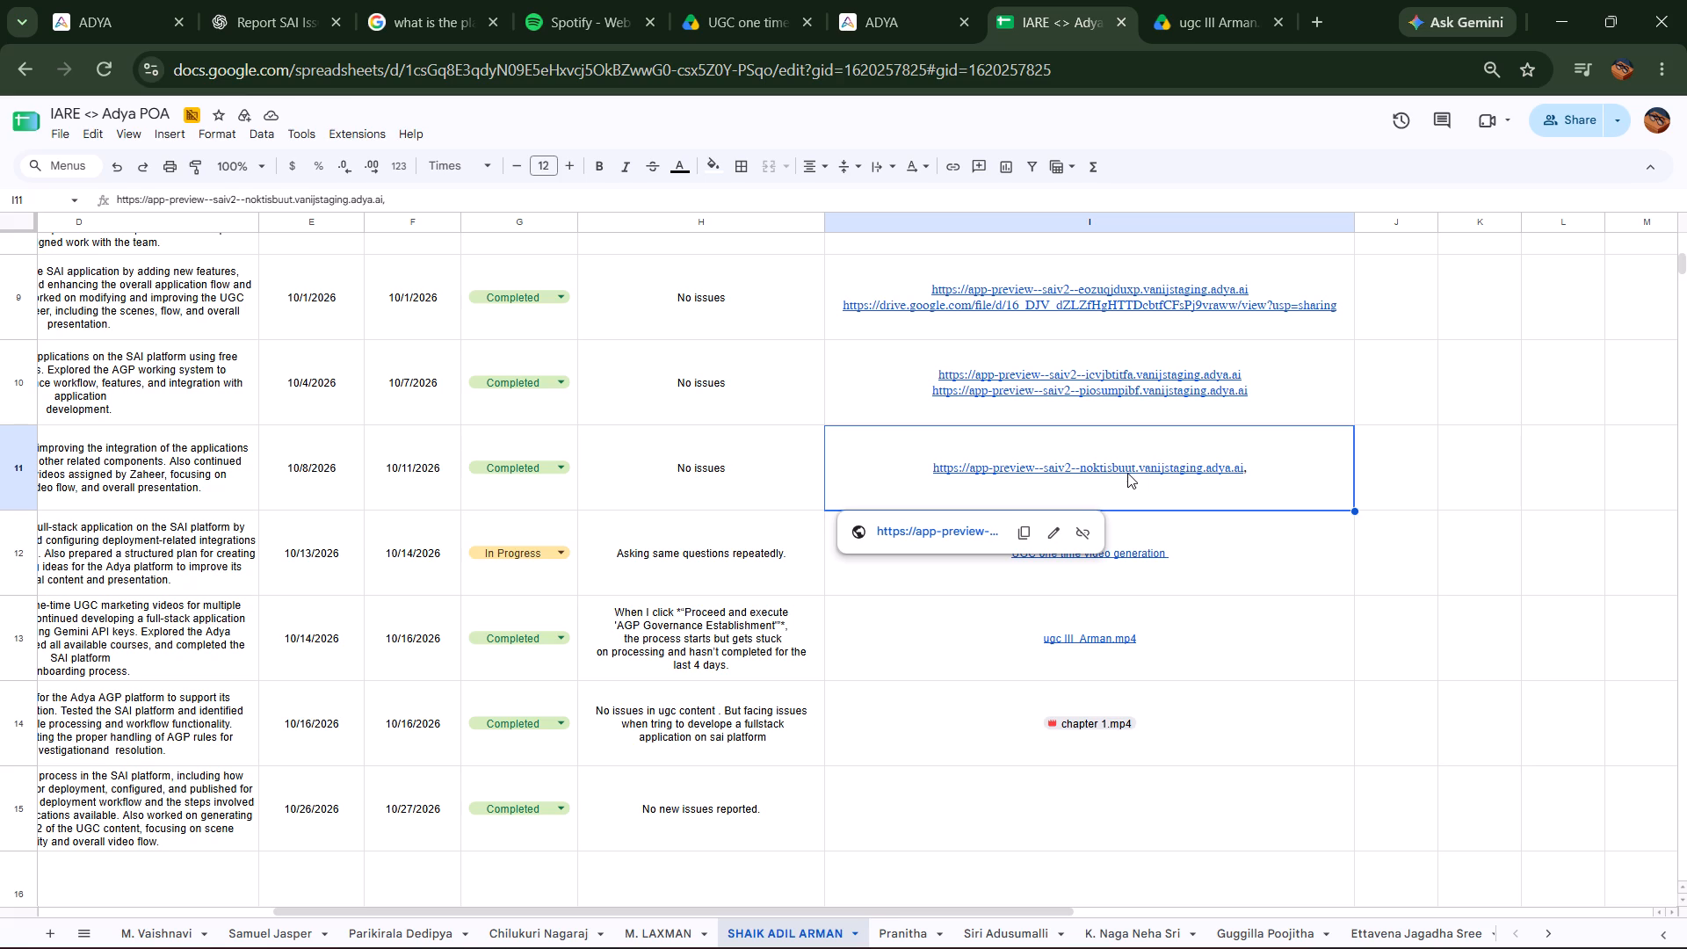
{"action": "left_click", "coordinate": [1127, 470]}
{"action": "left_click", "coordinate": [1174, 537]}
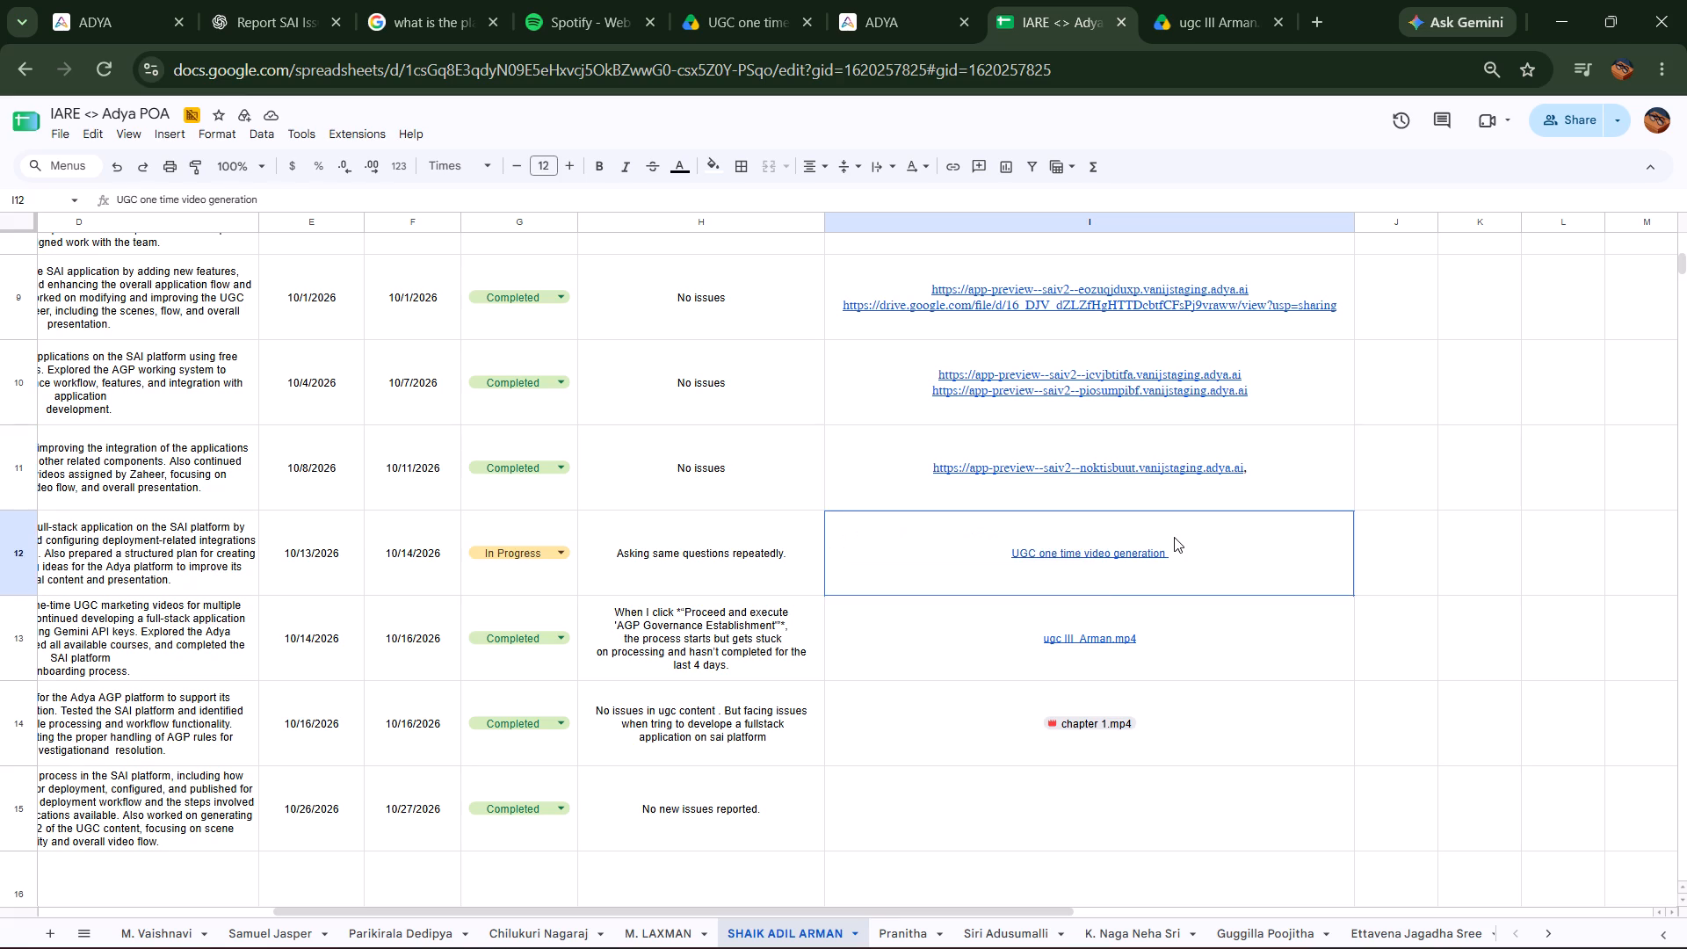
Look through the My Drive folders works of adya, ugc edits and bugs, and the photo JPG, for work to link in I15.
{"action": "scroll", "coordinate": [1174, 537], "scroll_direction": "down", "scroll_amount": 2}
{"action": "left_click", "coordinate": [1183, 607]}
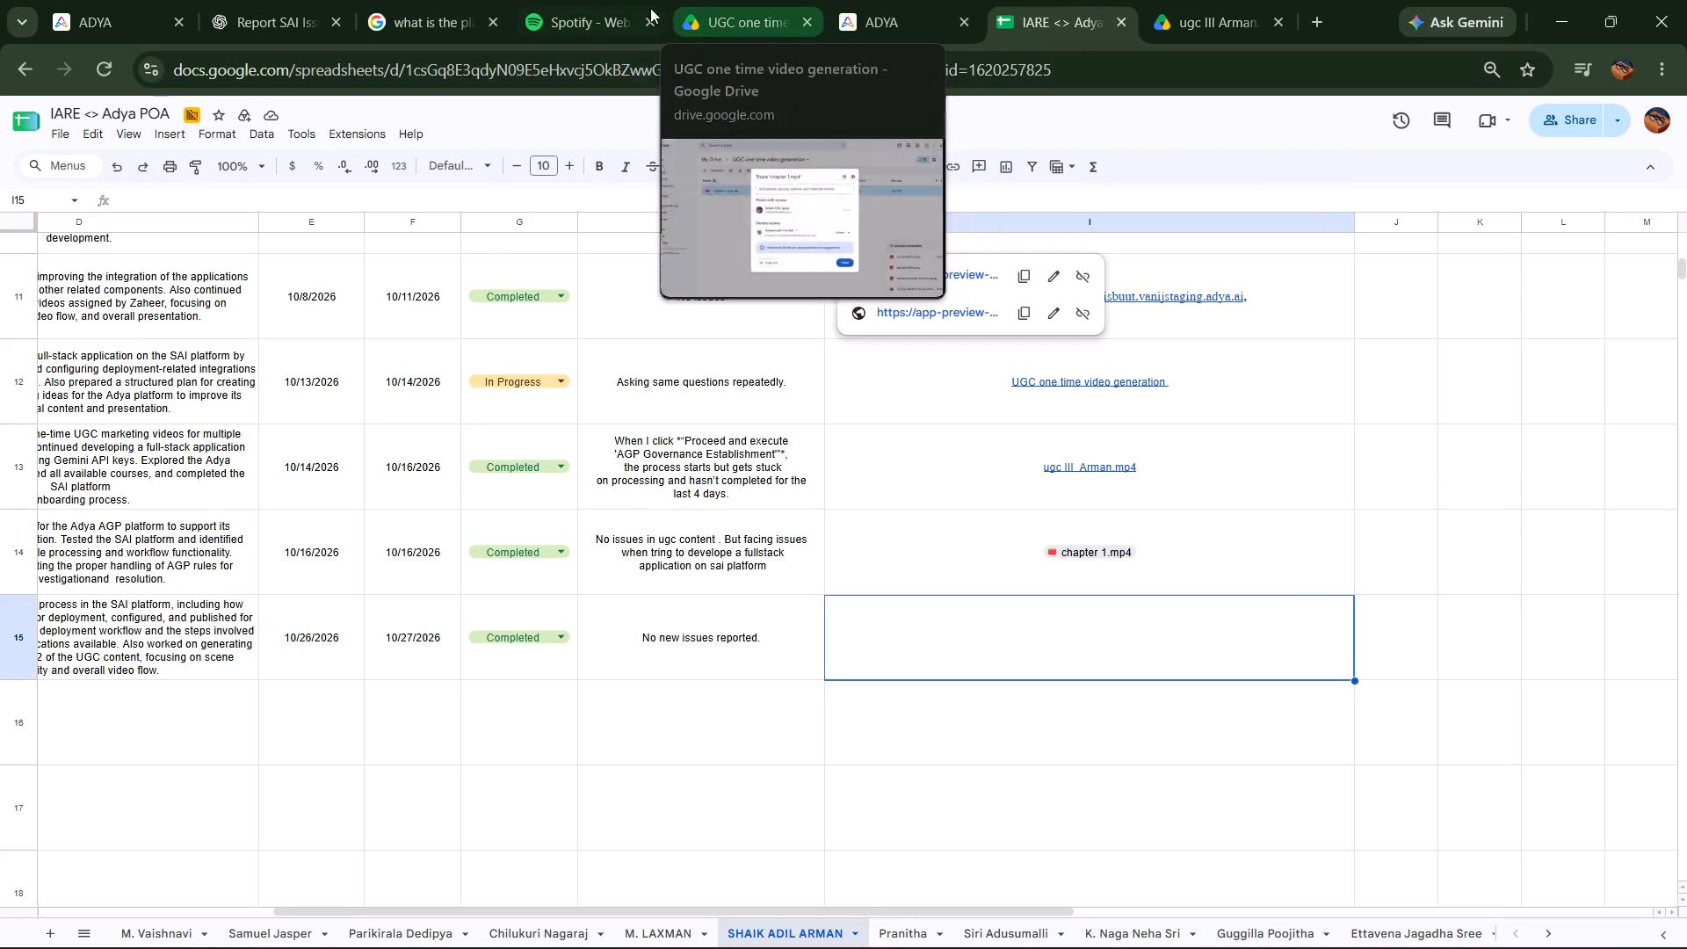
{"action": "left_click", "coordinate": [753, 2]}
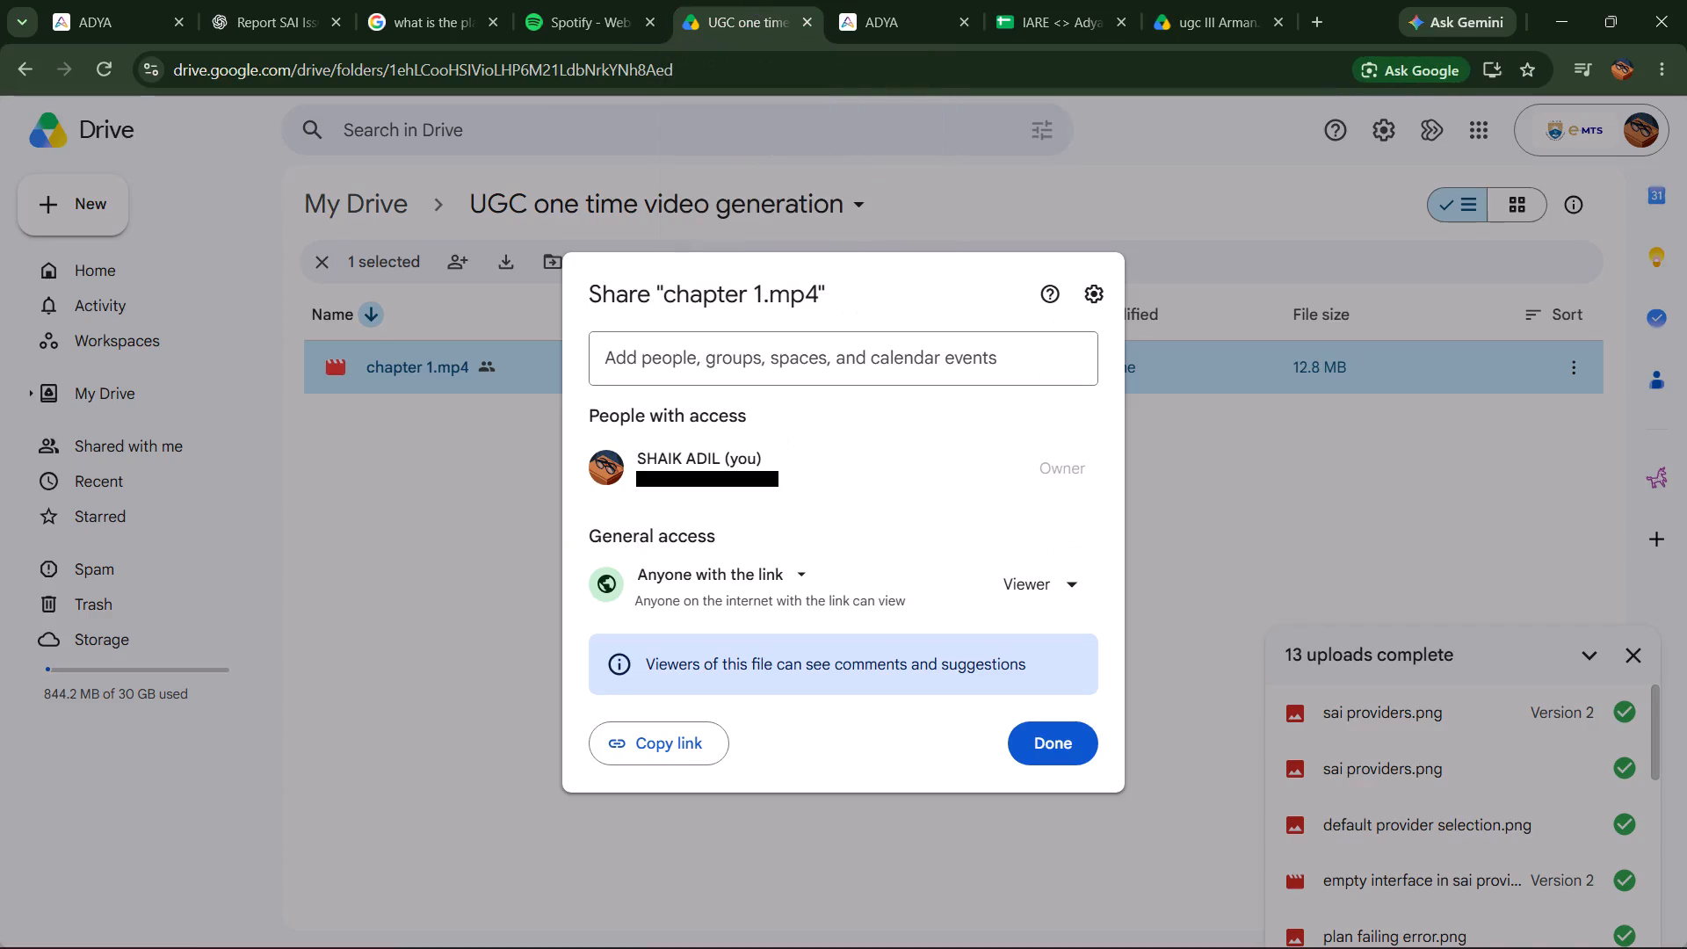
{"action": "left_click", "coordinate": [1335, 420]}
{"action": "left_click", "coordinate": [115, 407]}
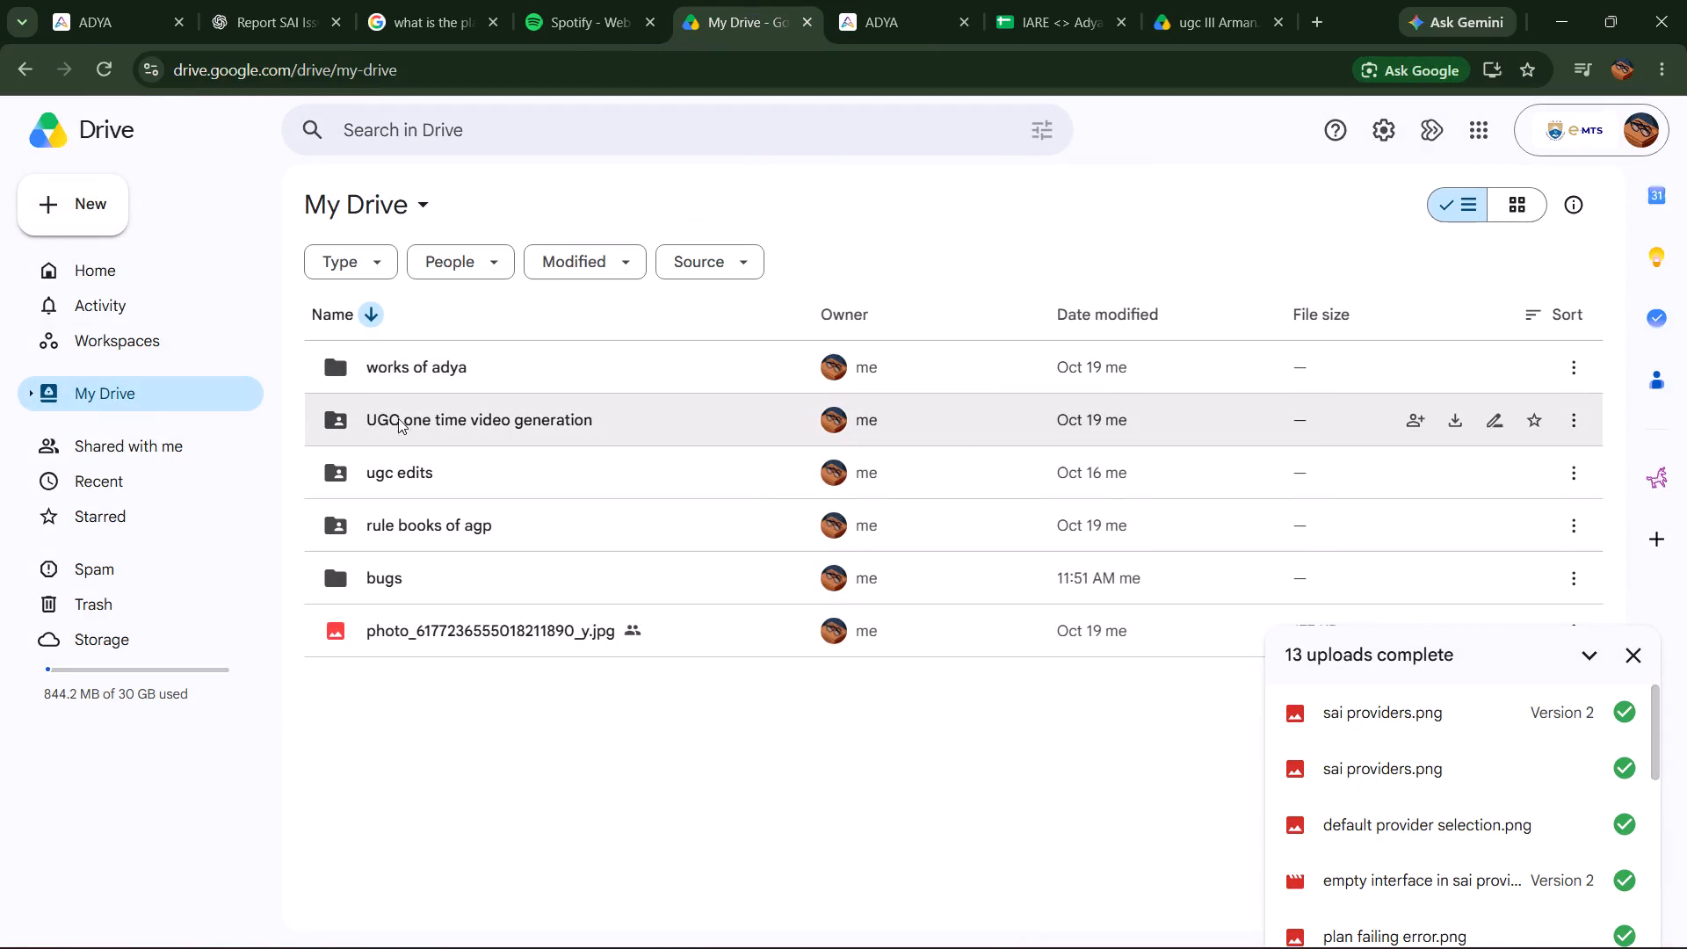
{"action": "double_click", "coordinate": [490, 367]}
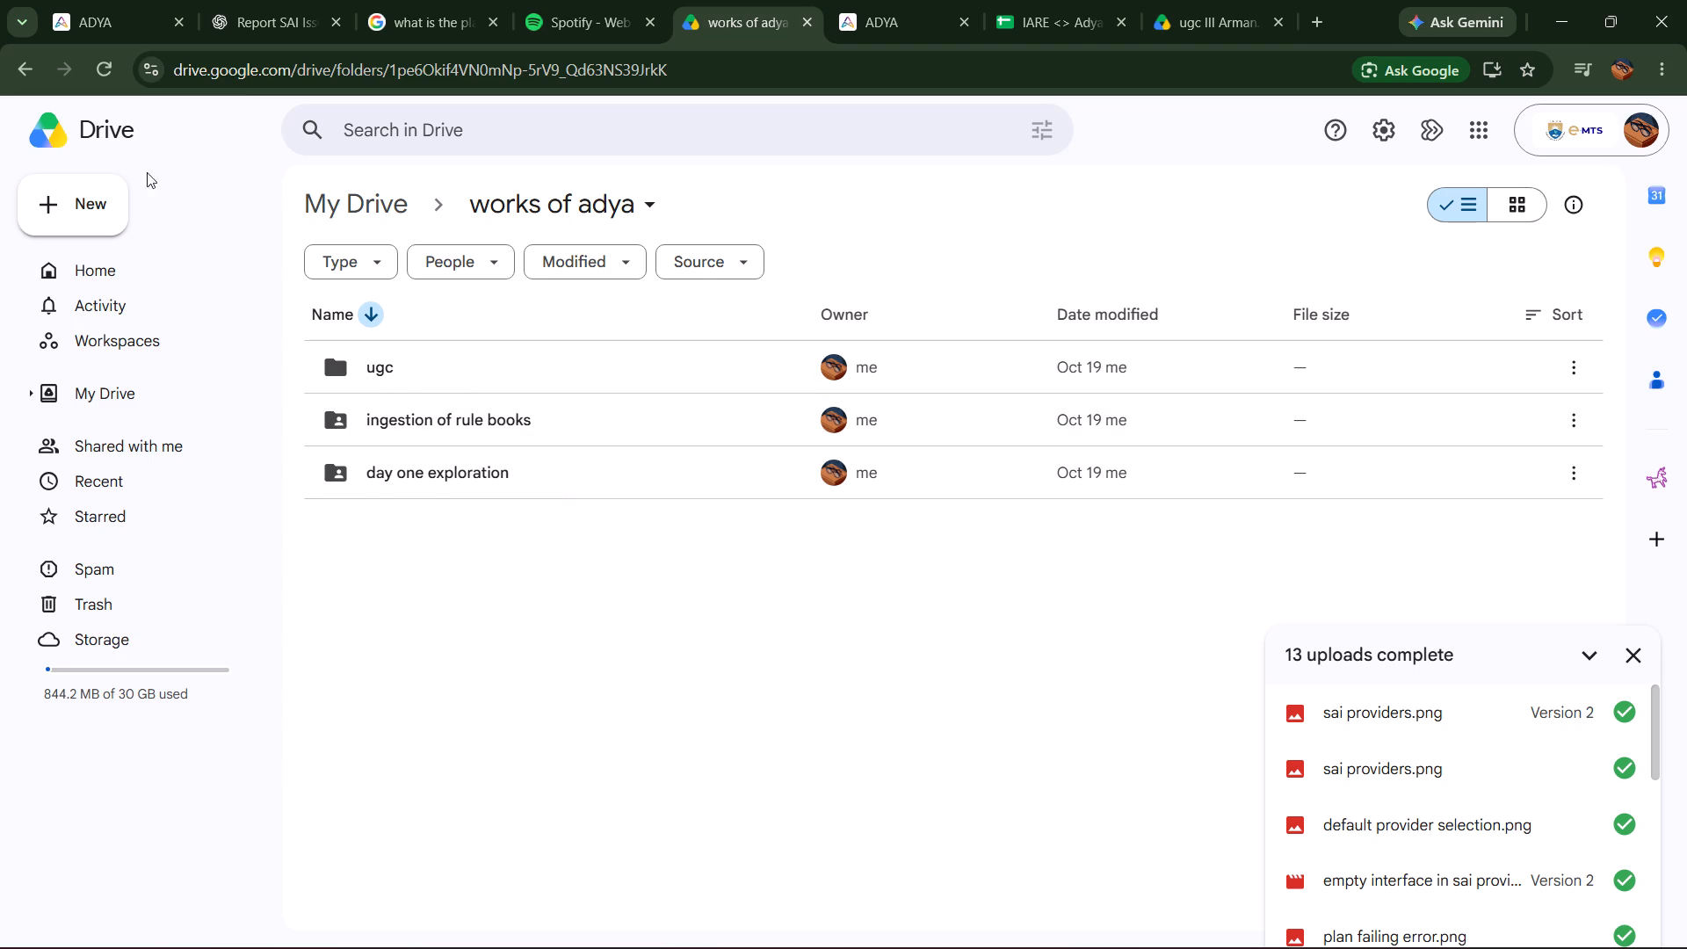
{"action": "left_click", "coordinate": [4, 59]}
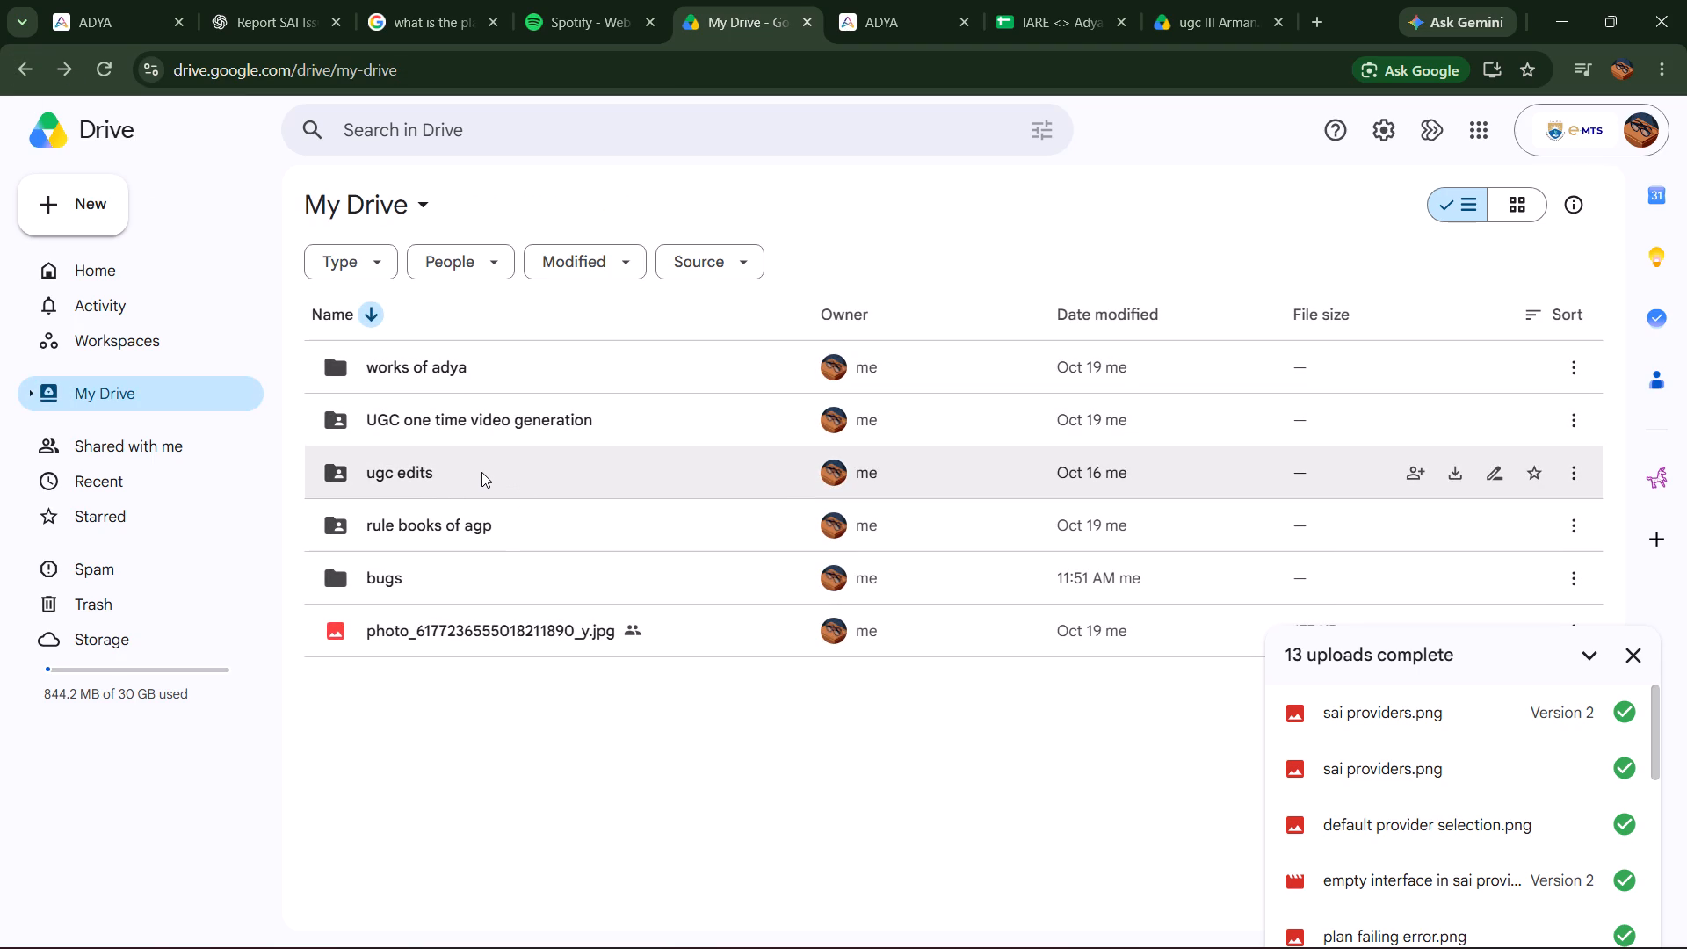
{"action": "double_click", "coordinate": [561, 484]}
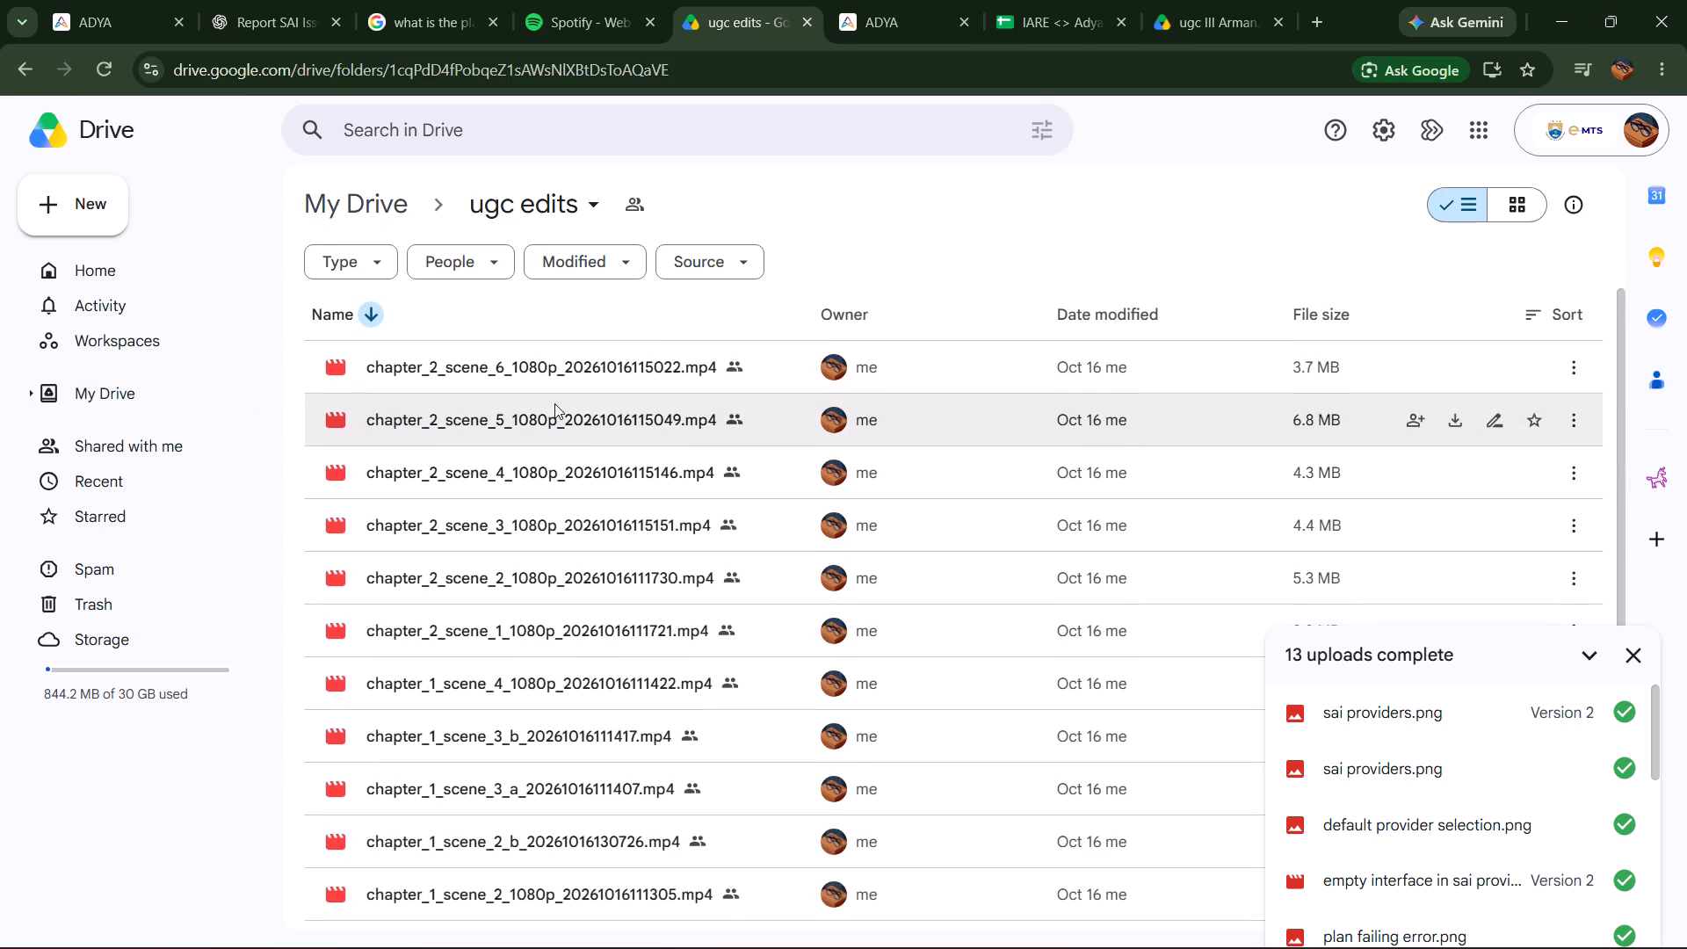
{"action": "scroll", "coordinate": [554, 403], "scroll_direction": "down", "scroll_amount": 3}
{"action": "scroll", "coordinate": [554, 403], "scroll_direction": "up", "scroll_amount": 4}
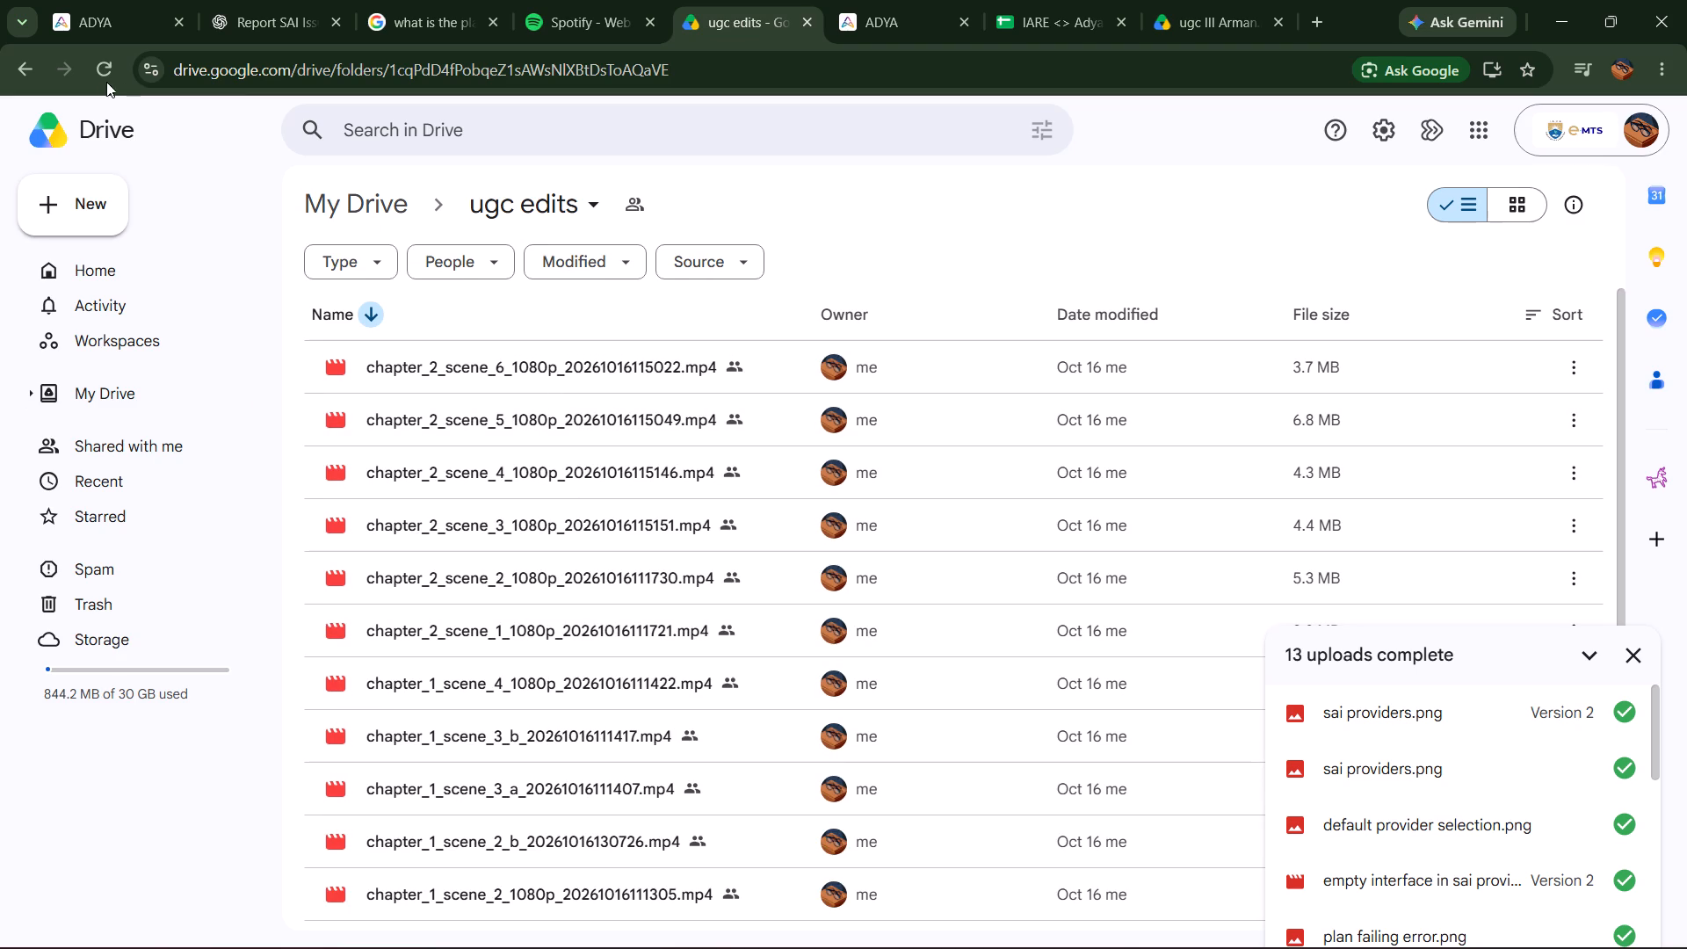
{"action": "left_click", "coordinate": [13, 53]}
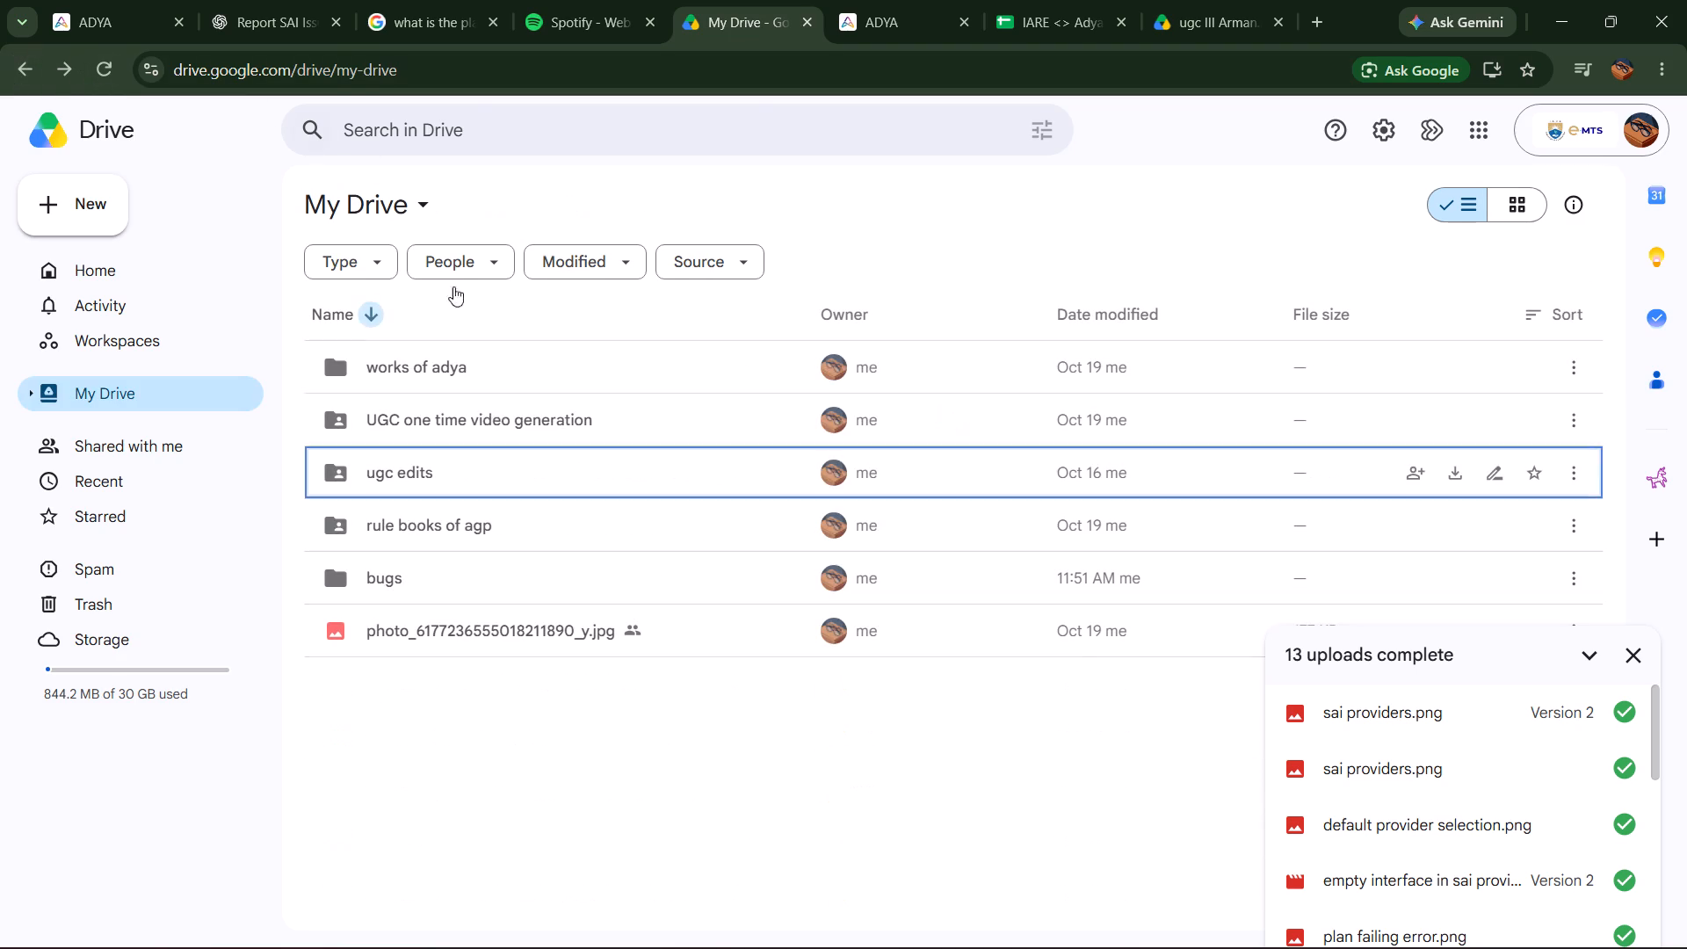
{"action": "scroll", "coordinate": [506, 496], "scroll_direction": "down", "scroll_amount": 1}
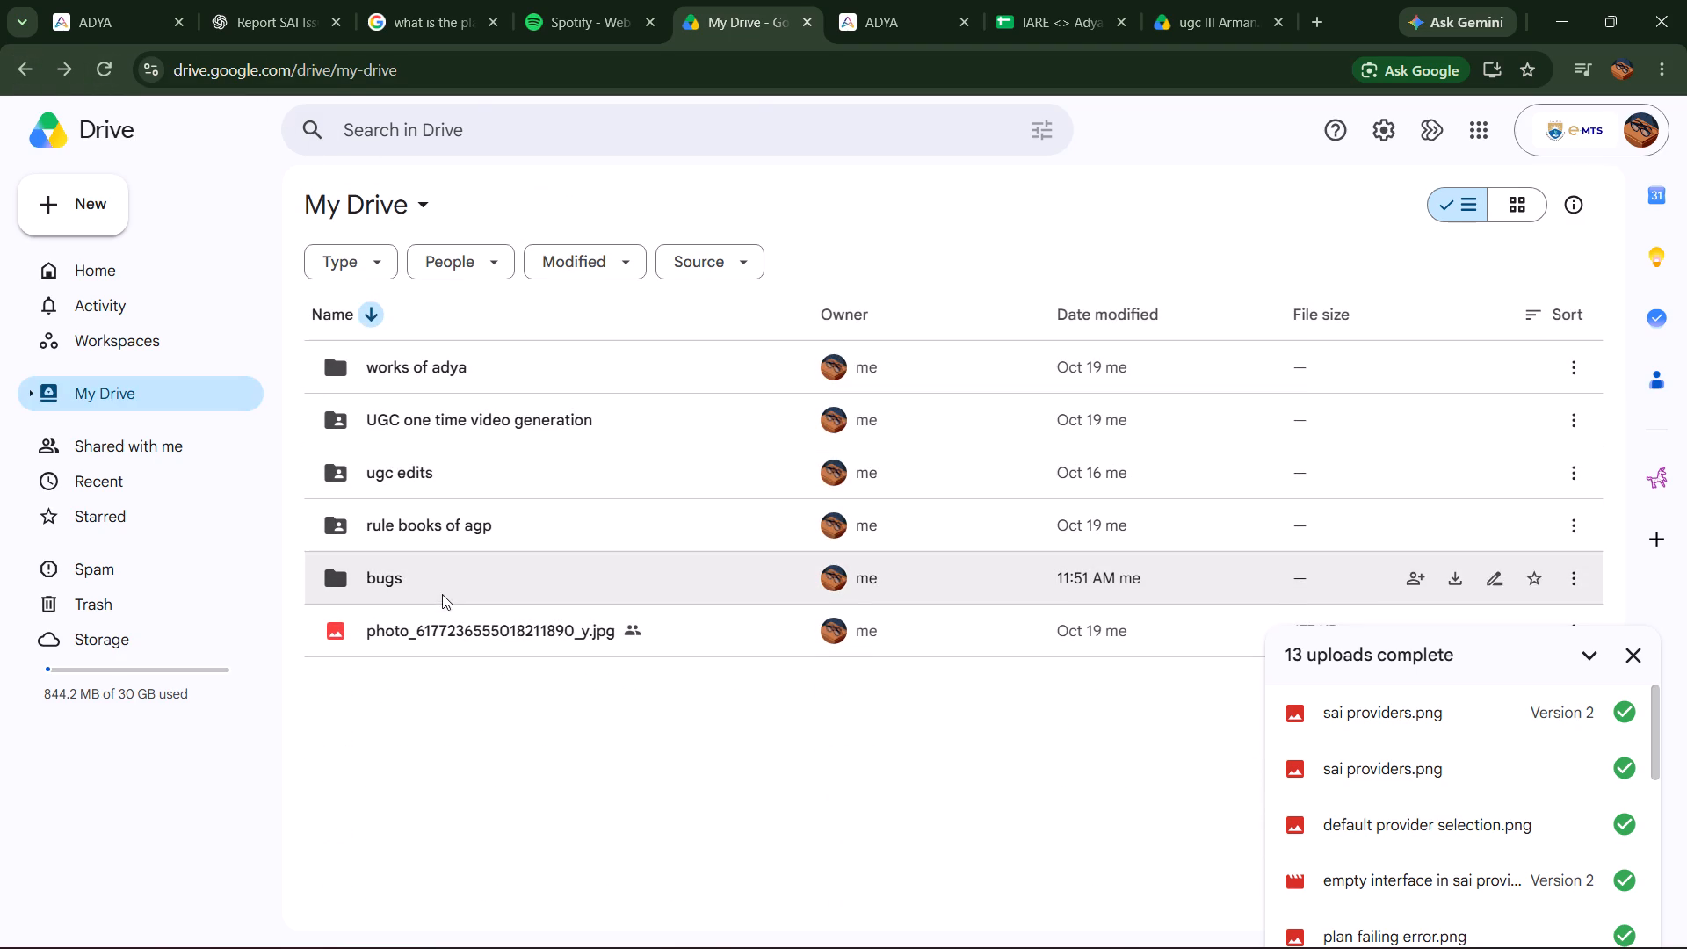
{"action": "double_click", "coordinate": [433, 615]}
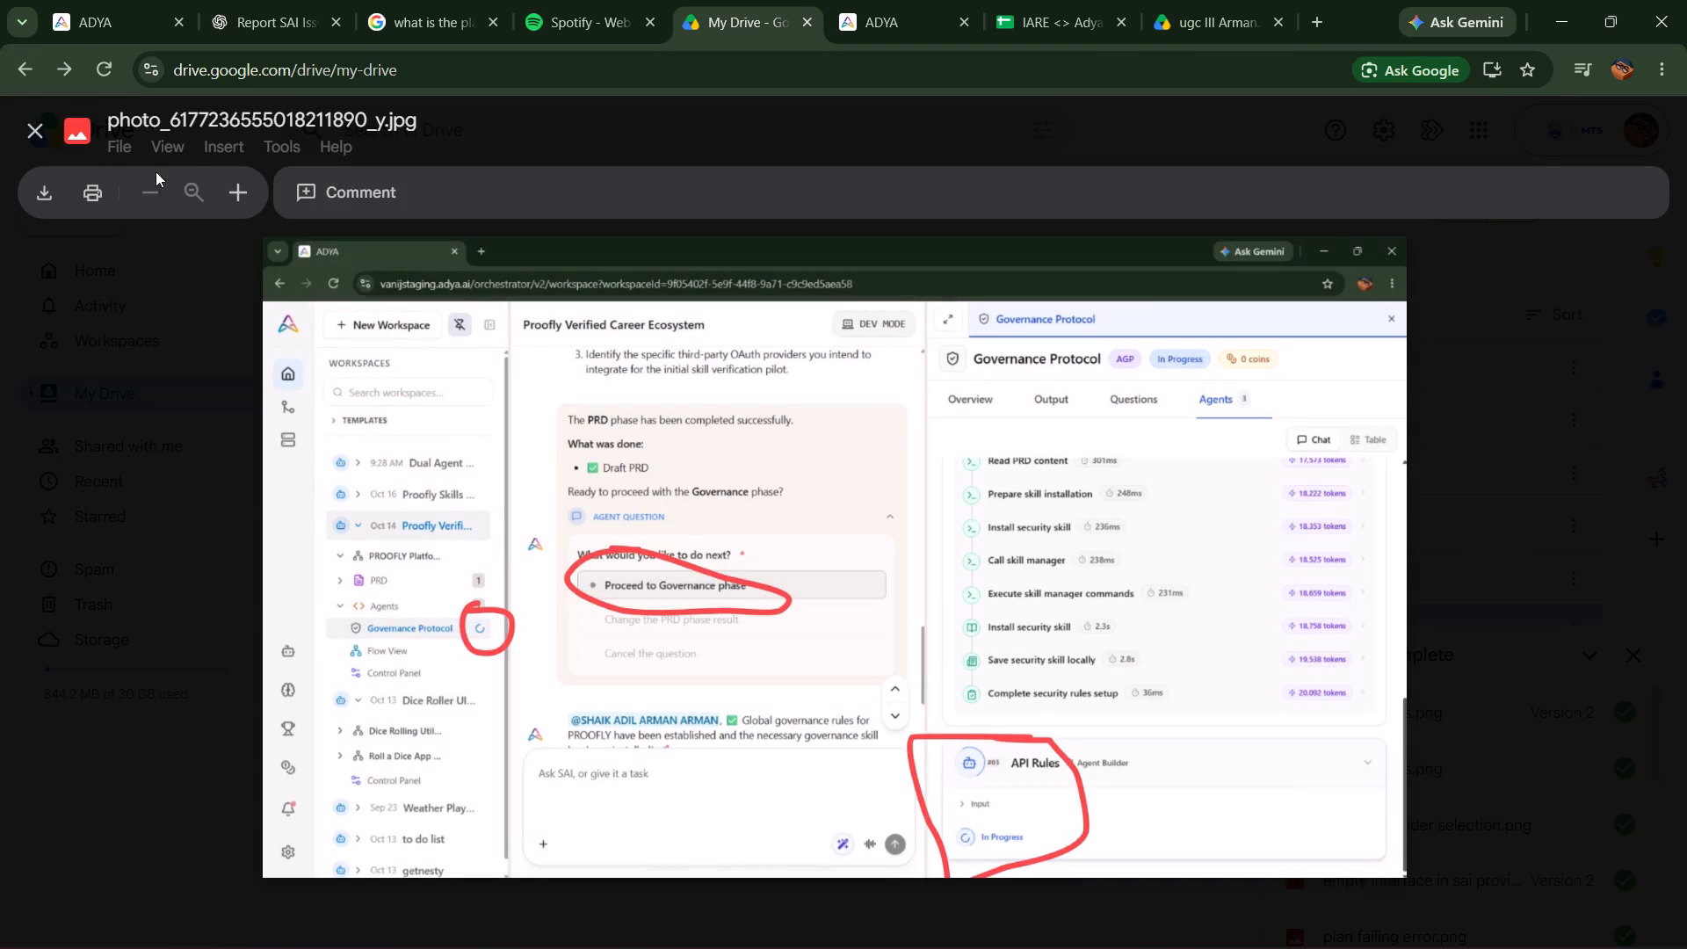
{"action": "left_click", "coordinate": [42, 131]}
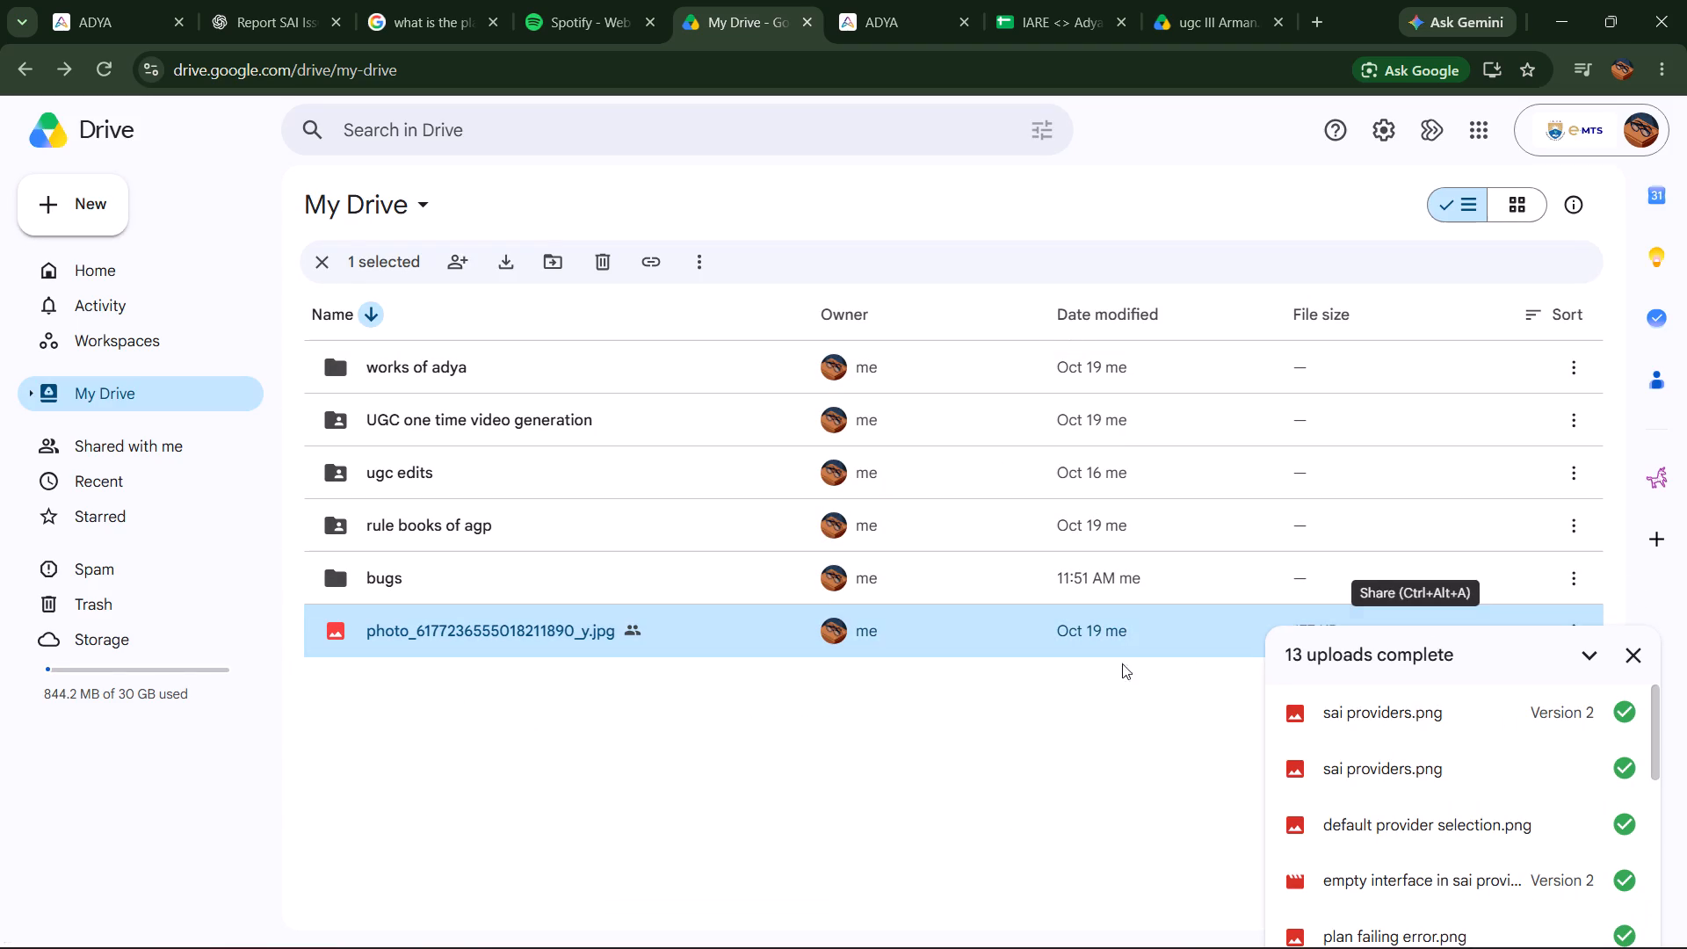
{"action": "double_click", "coordinate": [459, 578]}
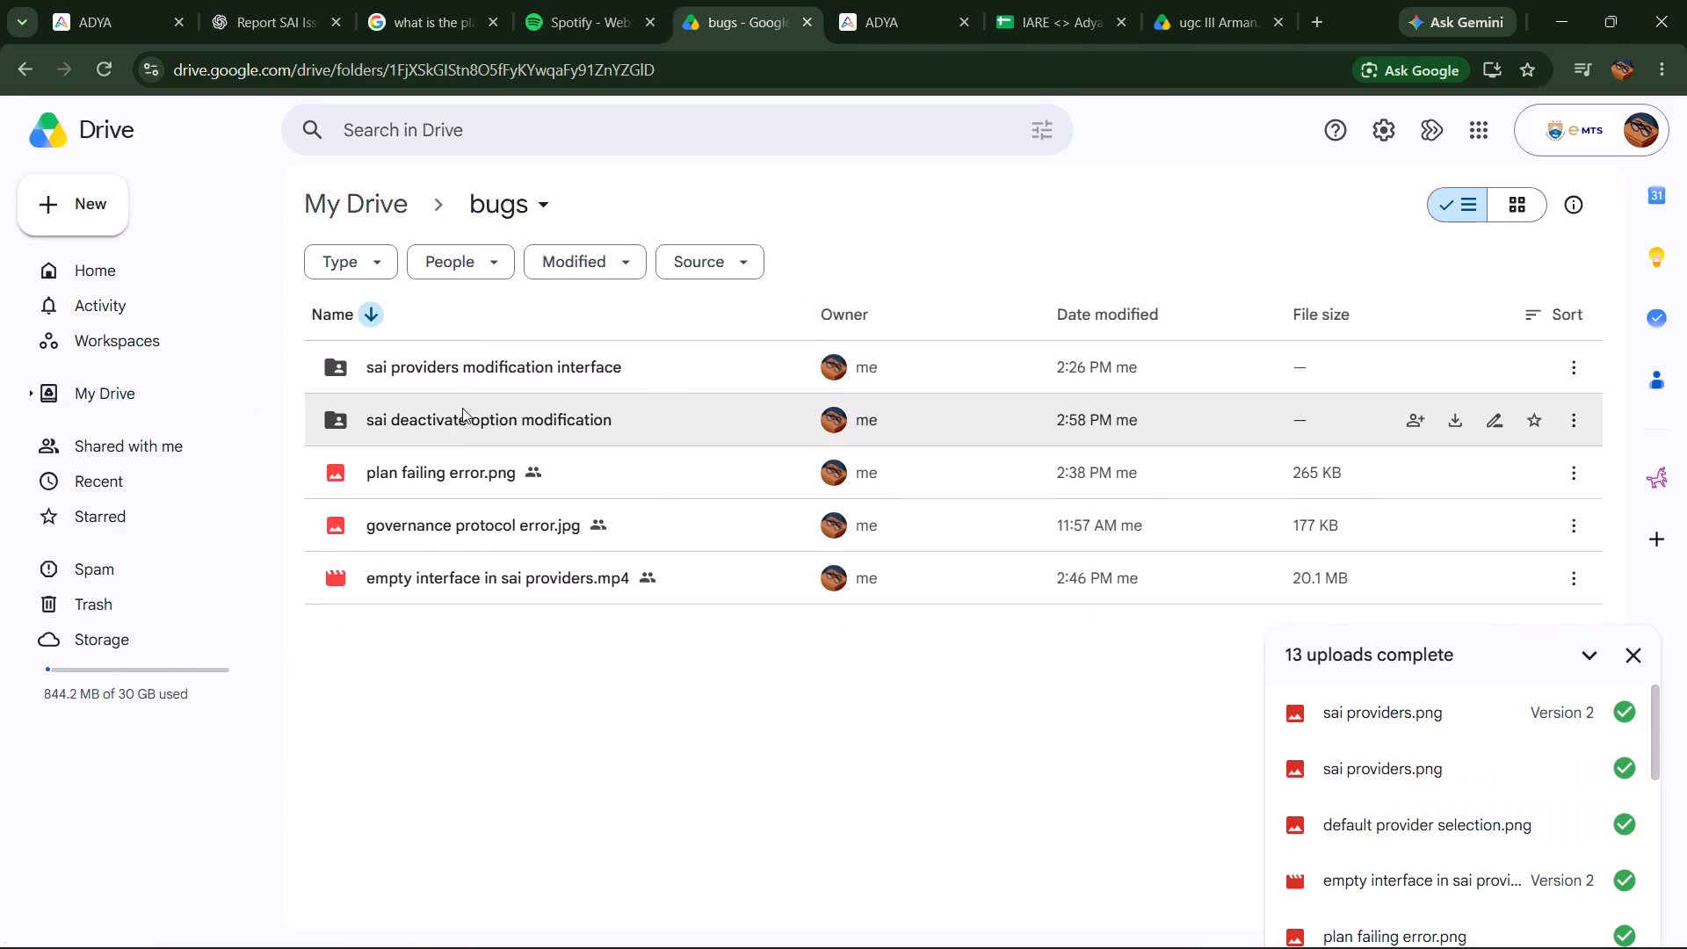
{"action": "left_click", "coordinate": [30, 68]}
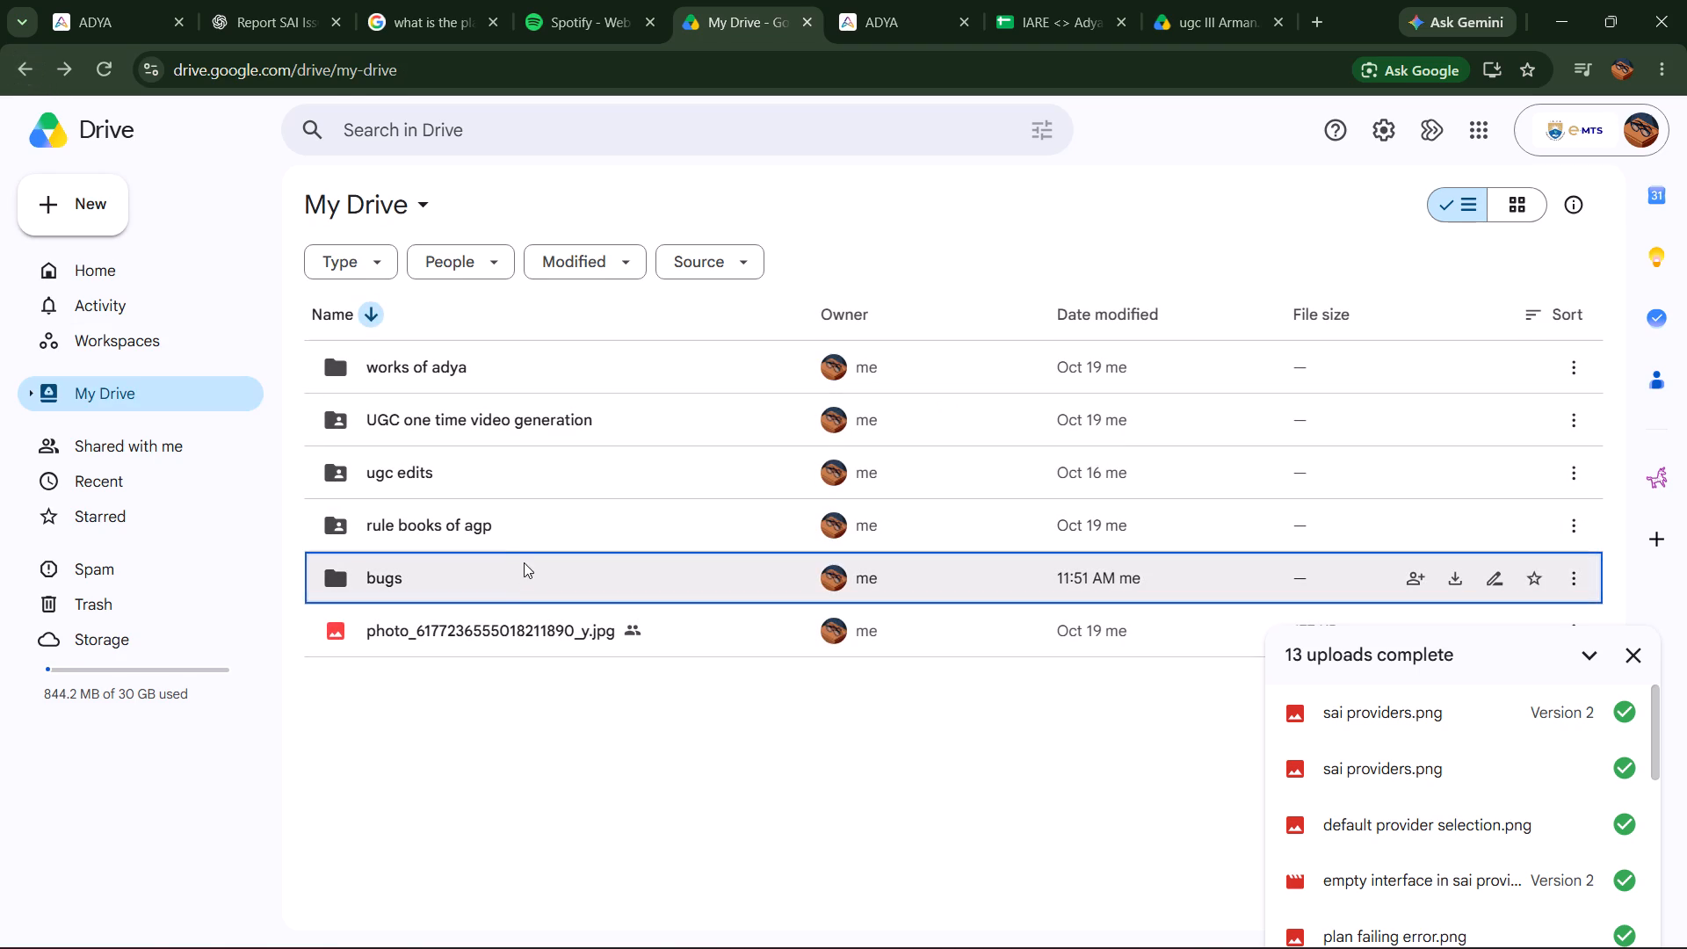
Dismiss the finished uploads list and move the loose photo JPG in My Drive to the trash.
{"action": "left_click", "coordinate": [1640, 656]}
{"action": "left_click", "coordinate": [1583, 631]}
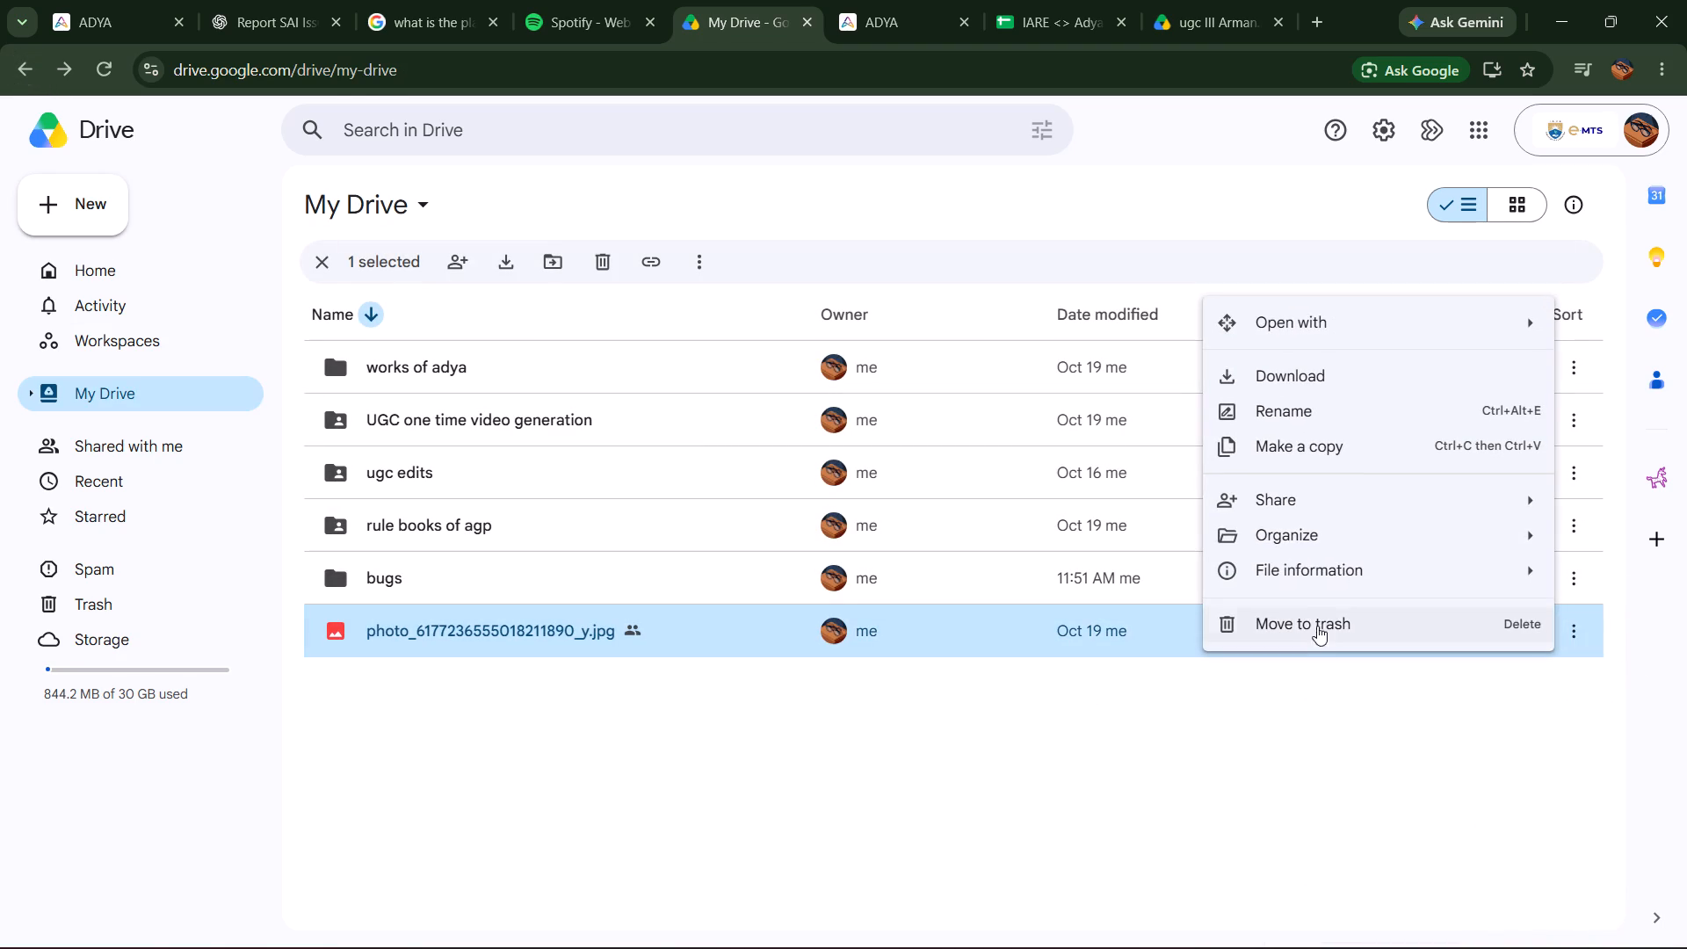
{"action": "left_click", "coordinate": [1271, 626]}
Rename the bugs folder in My Drive as "sai platform bugs".
{"action": "left_click", "coordinate": [547, 555]}
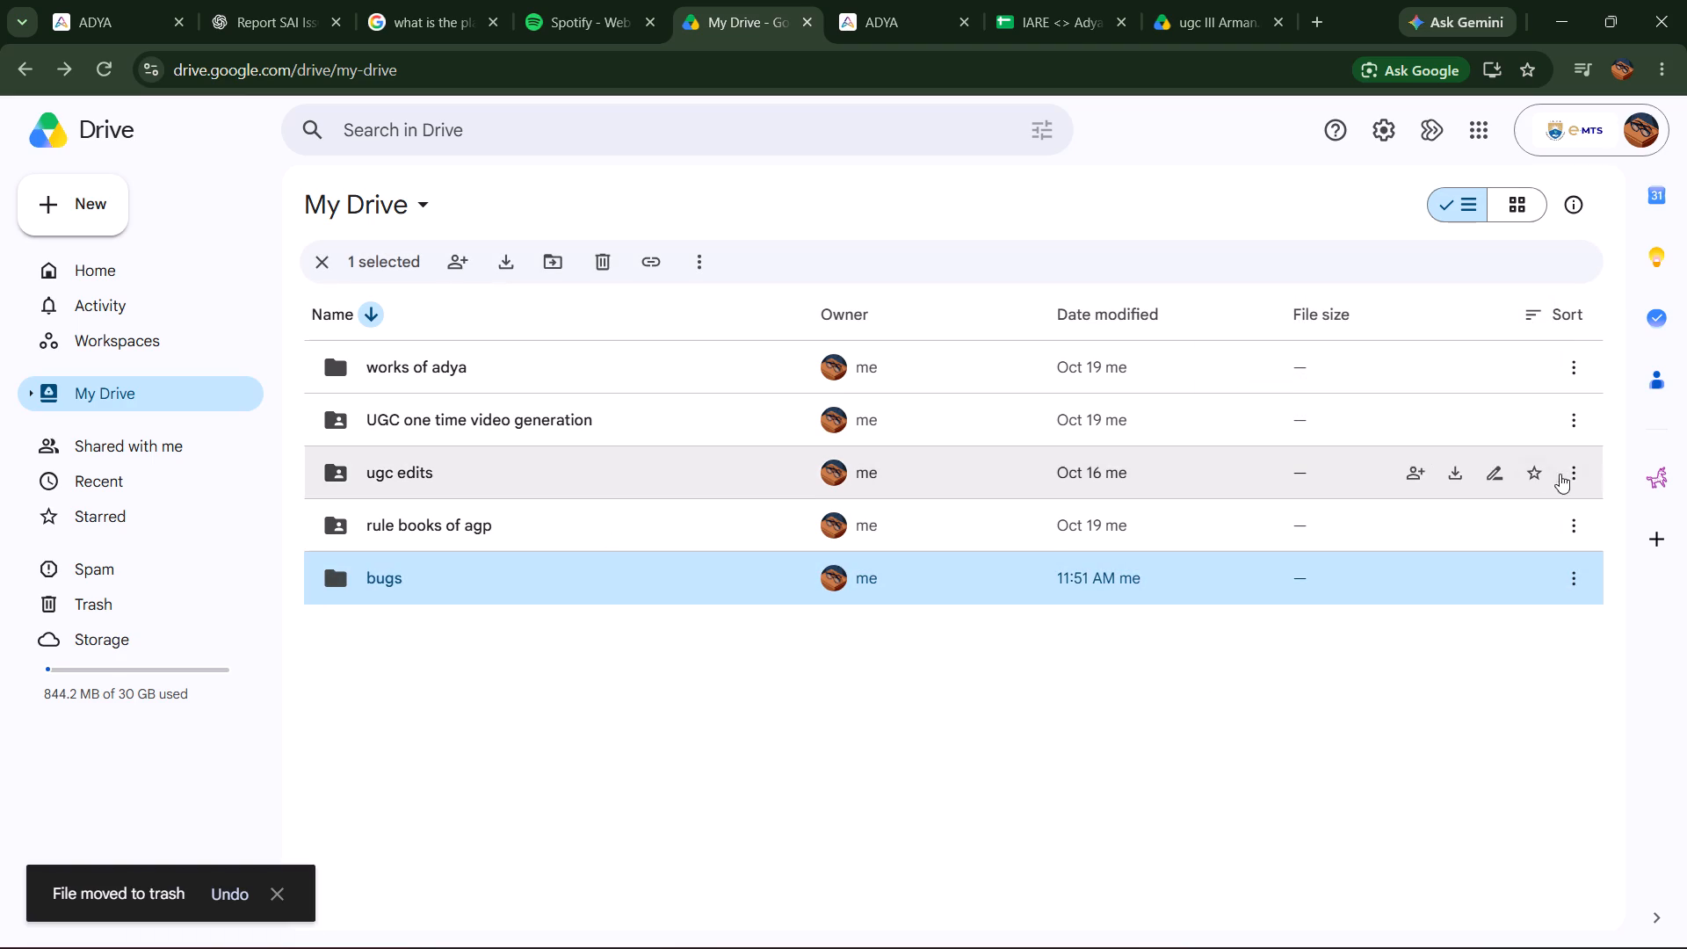
{"action": "left_click", "coordinate": [1562, 581]}
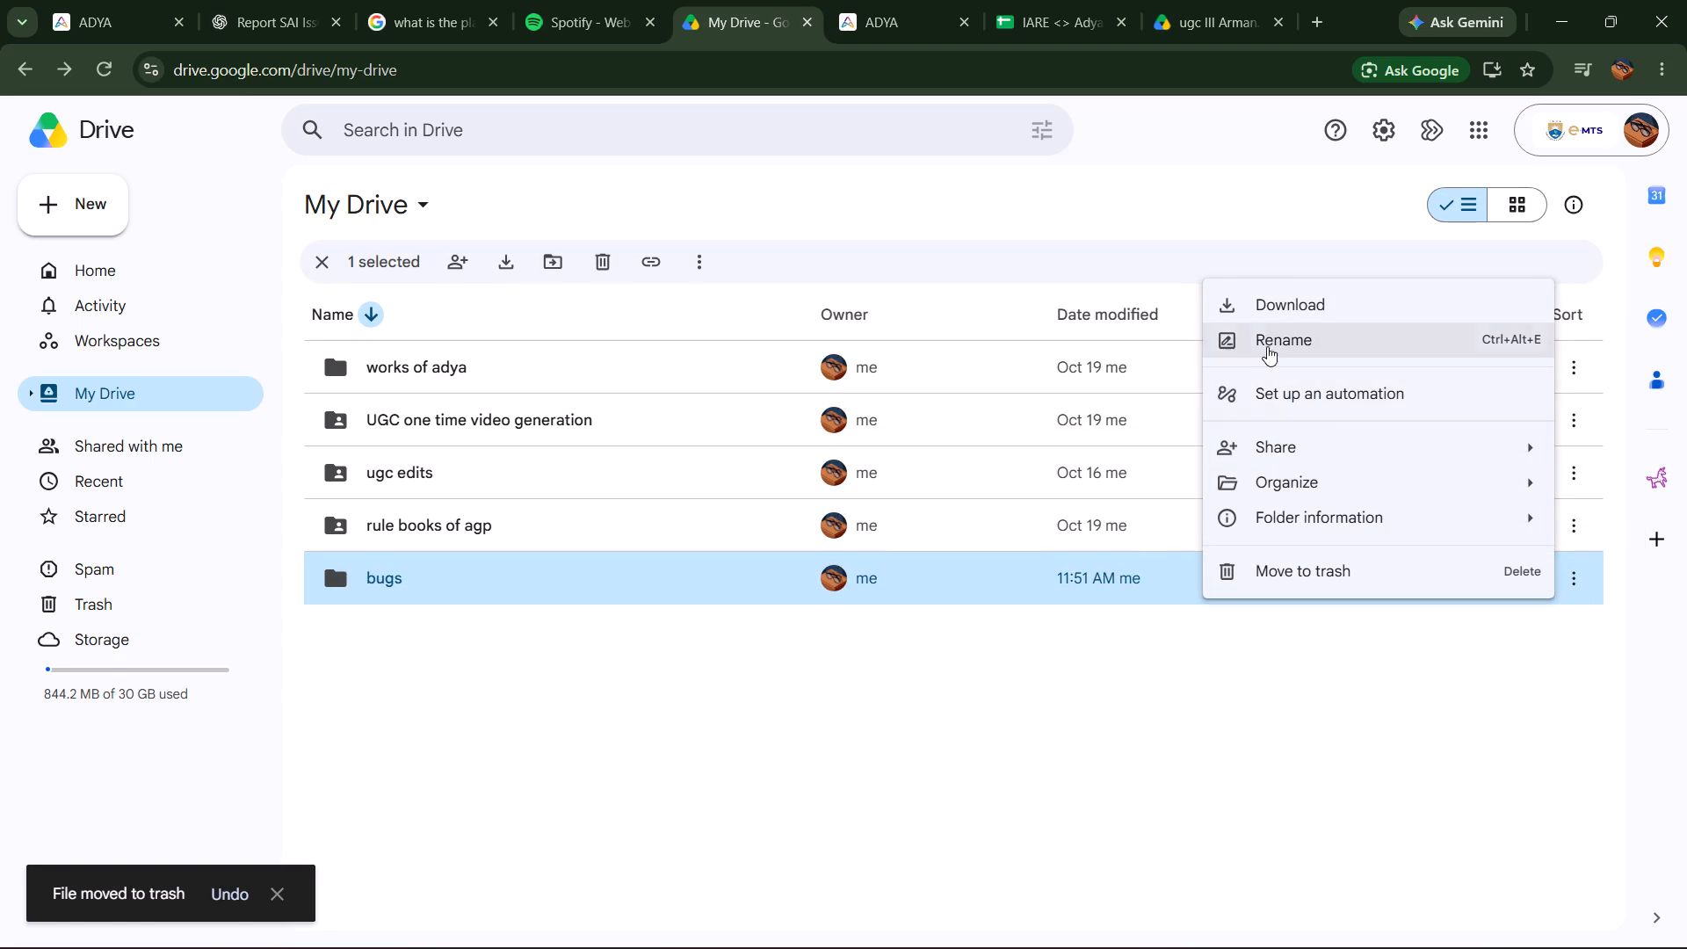
{"action": "left_click", "coordinate": [1265, 344]}
{"action": "key", "text": "BackSpace"}
{"action": "type", "text": "sai platform"}
{"action": "key", "text": "space"}
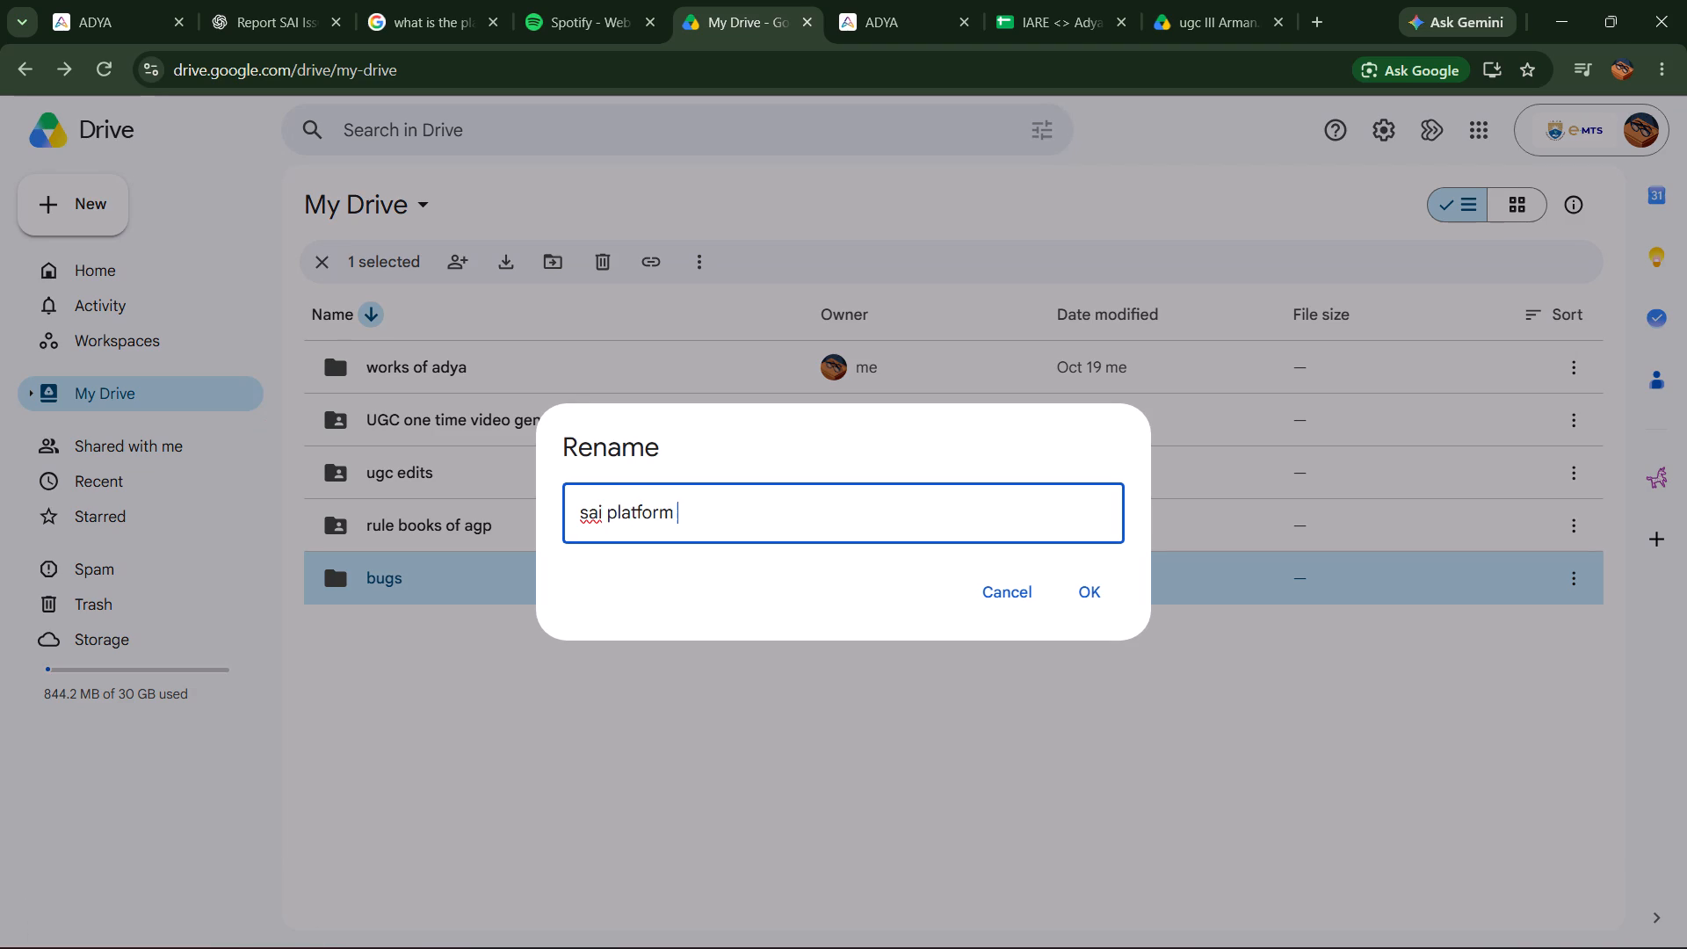
{"action": "key", "text": "b"}
{"action": "type", "text": "ugs"}
{"action": "key", "text": "space"}
{"action": "key", "text": "Return"}
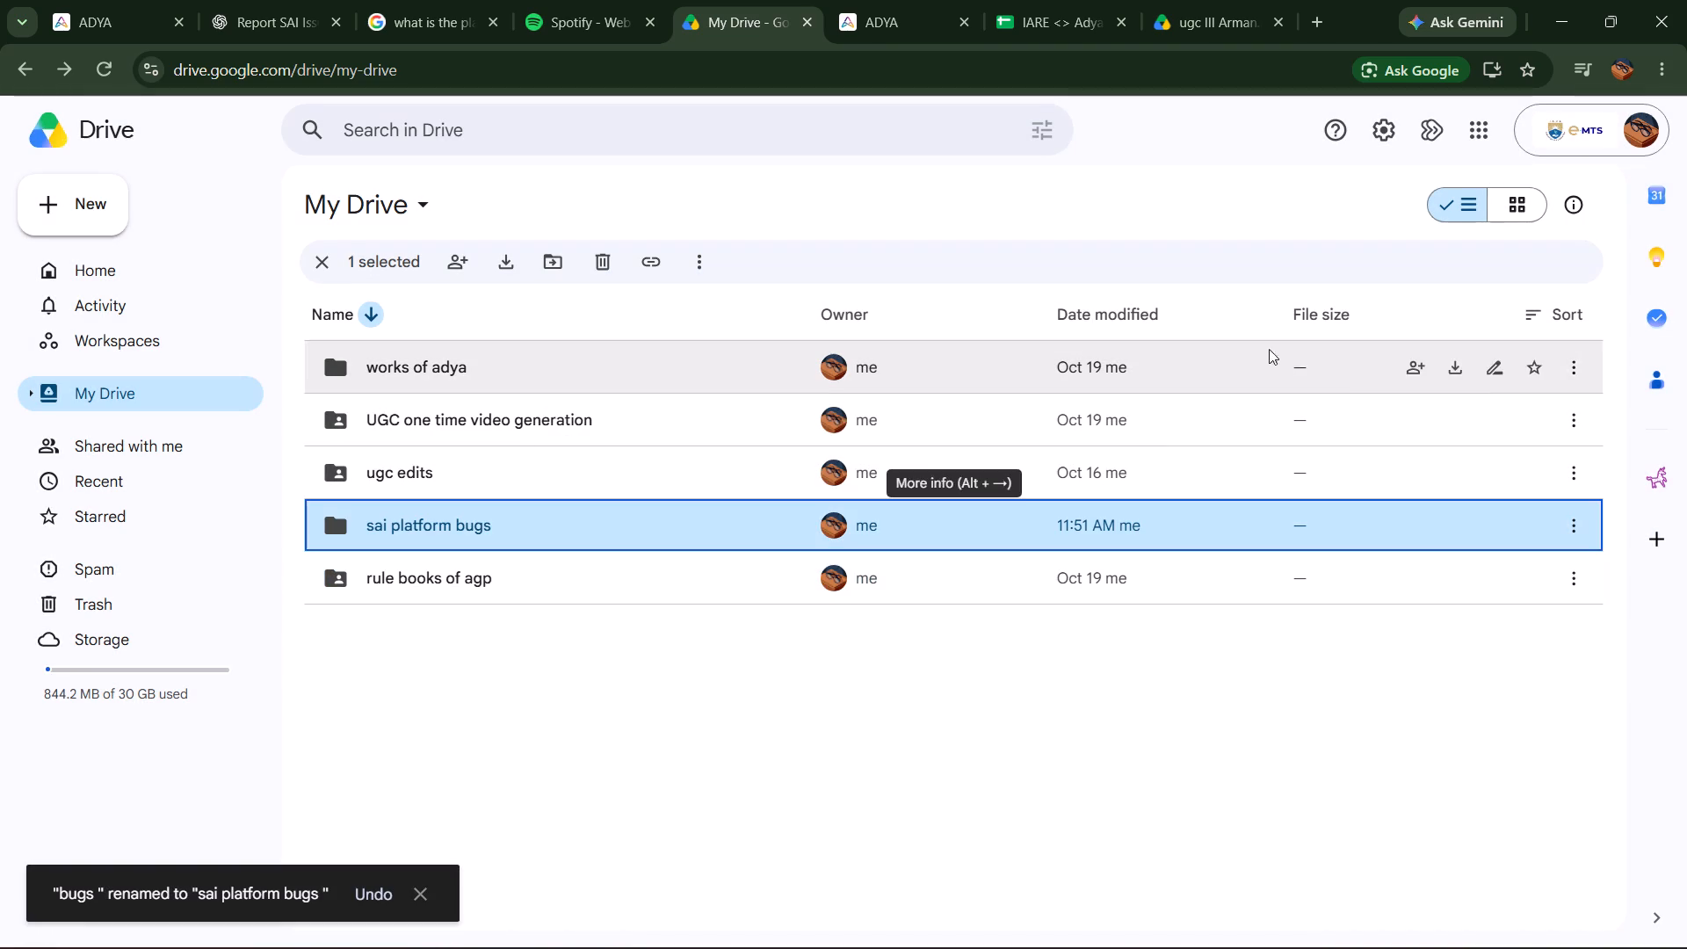
Share the sai platform bugs folder with anyone who has the link as viewer, and copy its link.
{"action": "left_click", "coordinate": [1573, 525]}
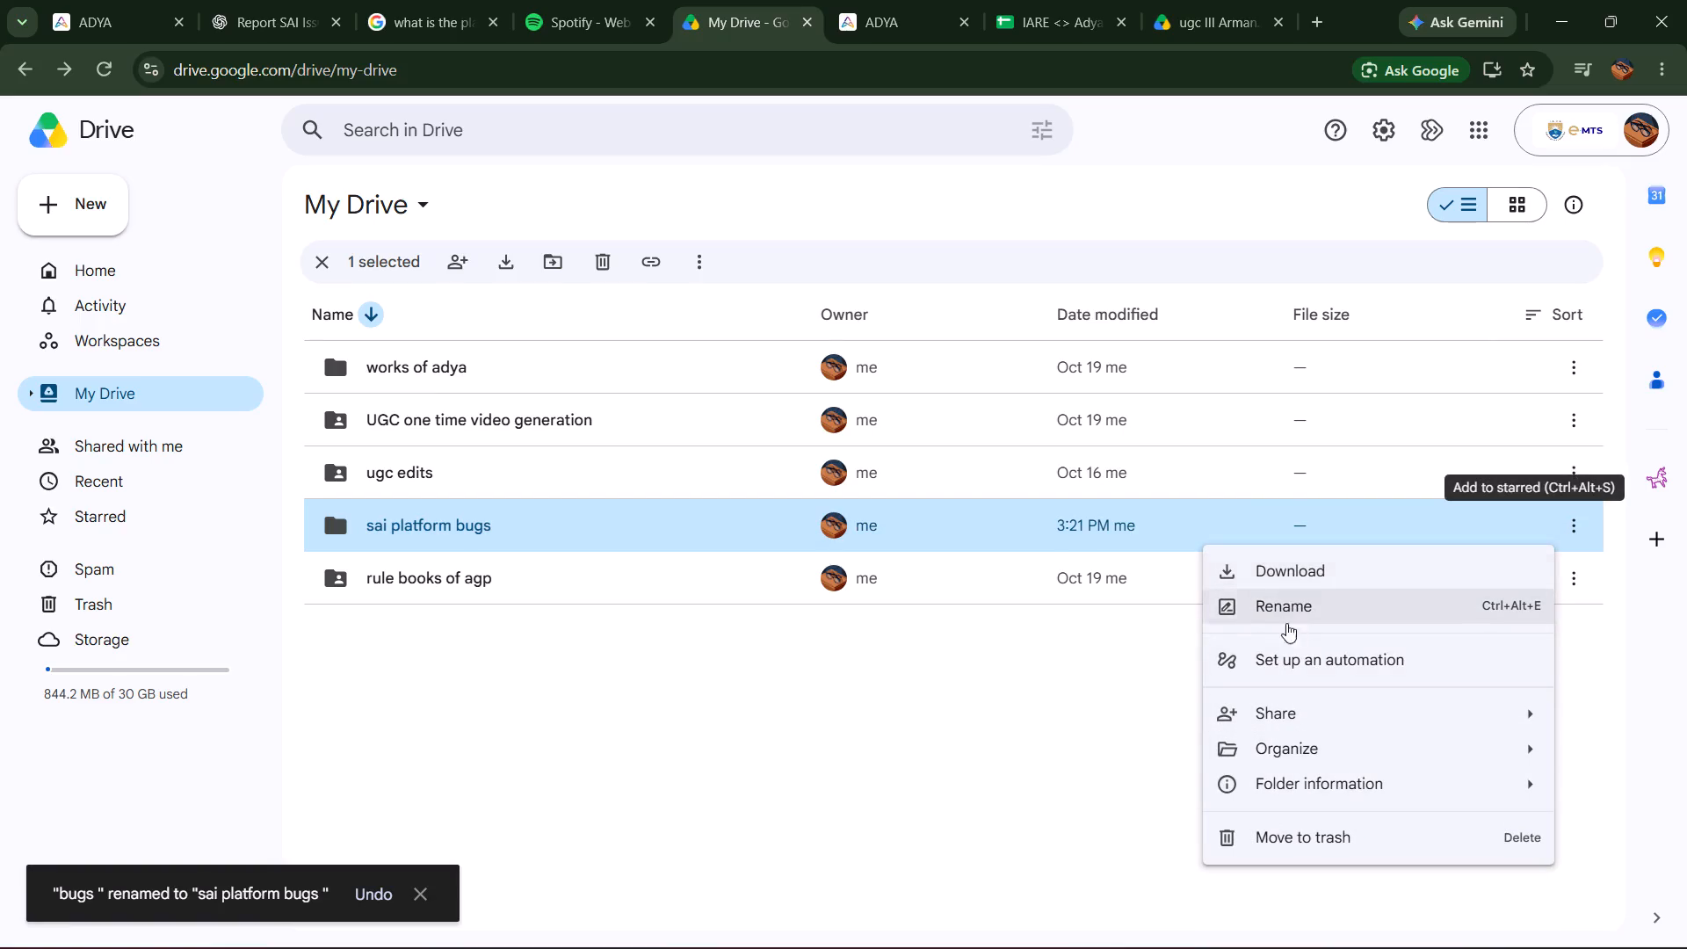
{"action": "left_click", "coordinate": [1286, 721]}
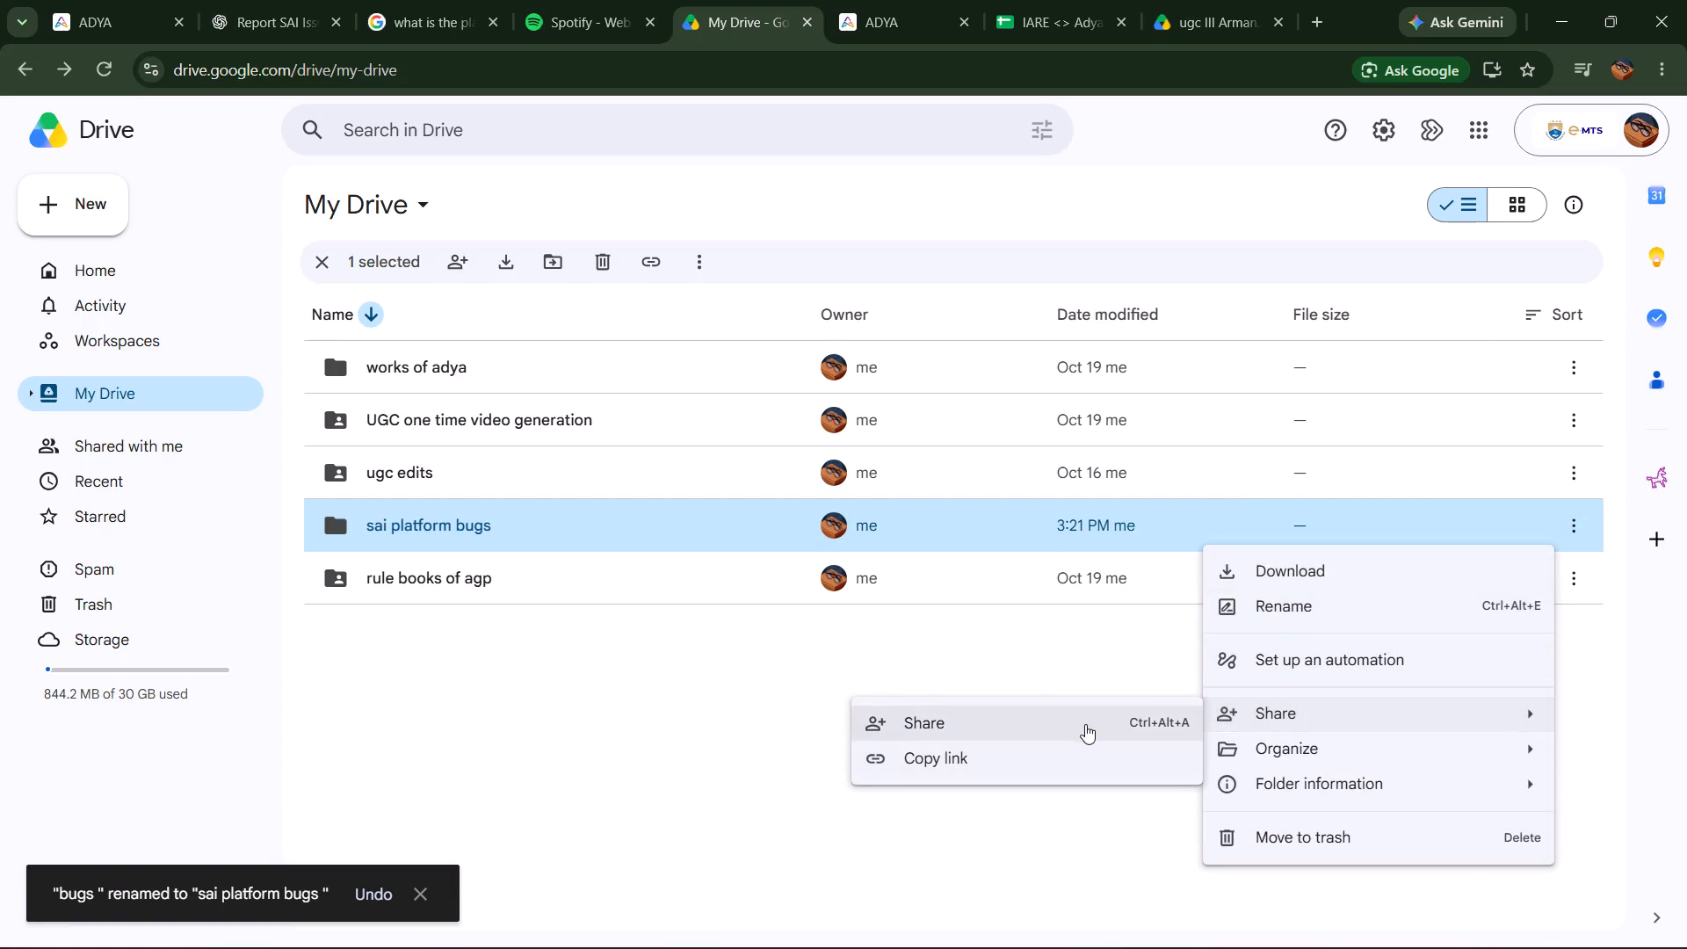
{"action": "left_click", "coordinate": [1085, 722]}
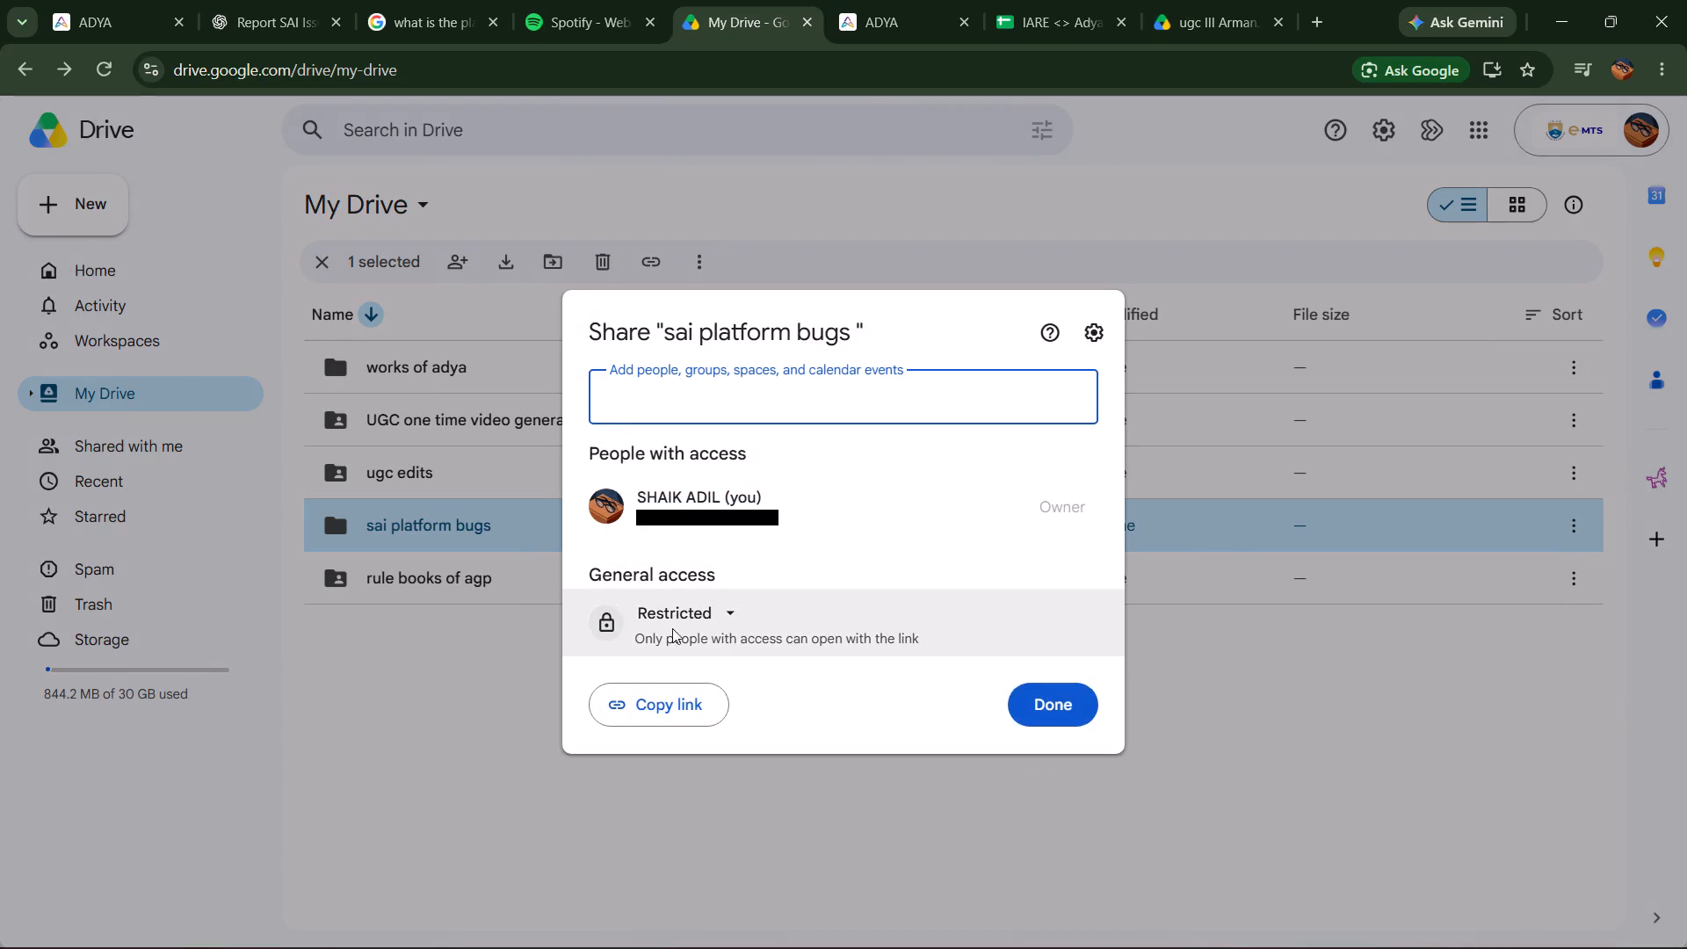
{"action": "left_click", "coordinate": [669, 618]}
{"action": "left_click", "coordinate": [676, 808]}
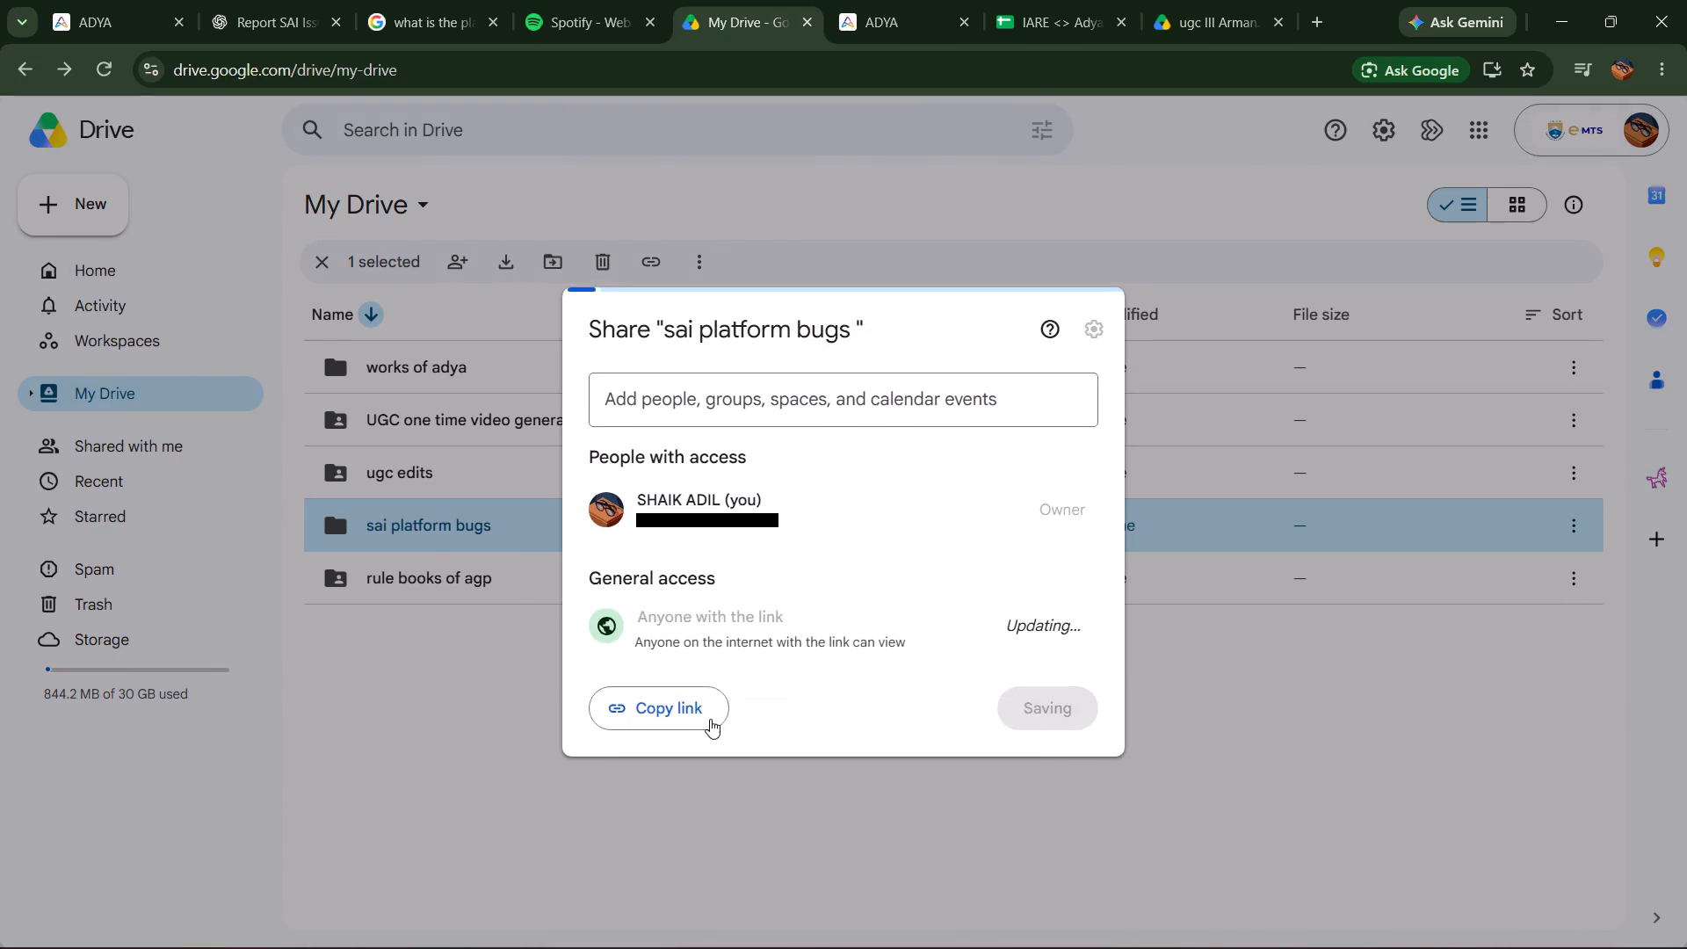
{"action": "left_click", "coordinate": [662, 713]}
In the IARE <> Adya POA sheet, paste the folder link into I15 and convert it to a sai platform bugs chip.
{"action": "key", "text": "alt+Tab"}
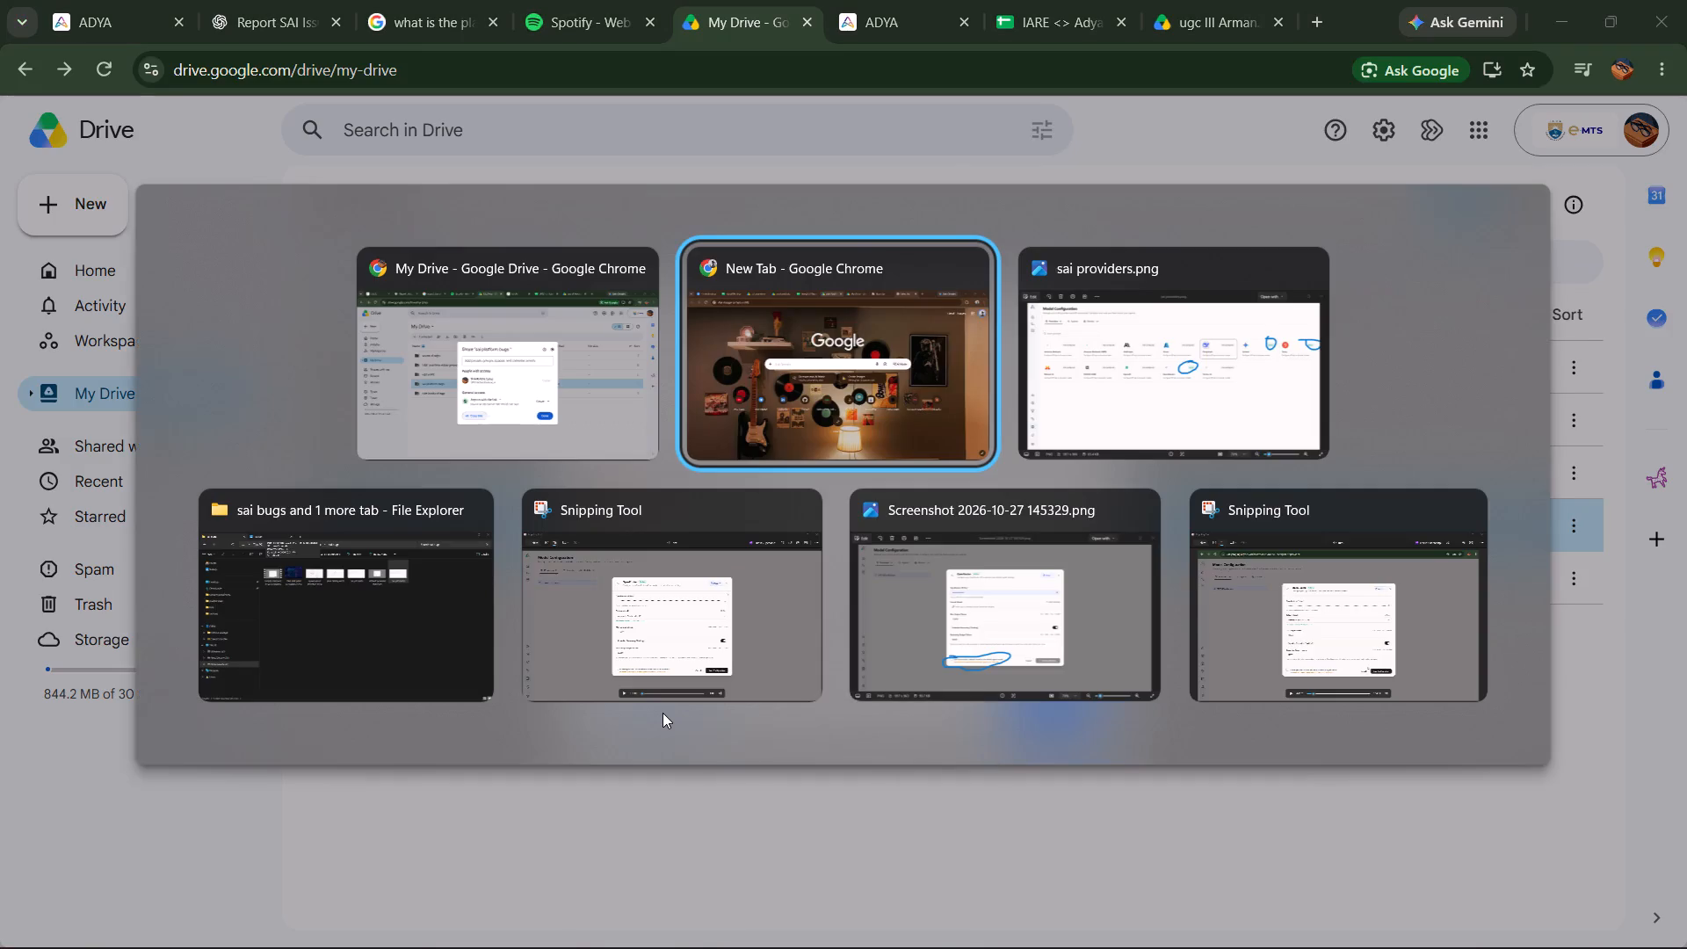
{"action": "left_click", "coordinate": [699, 0]}
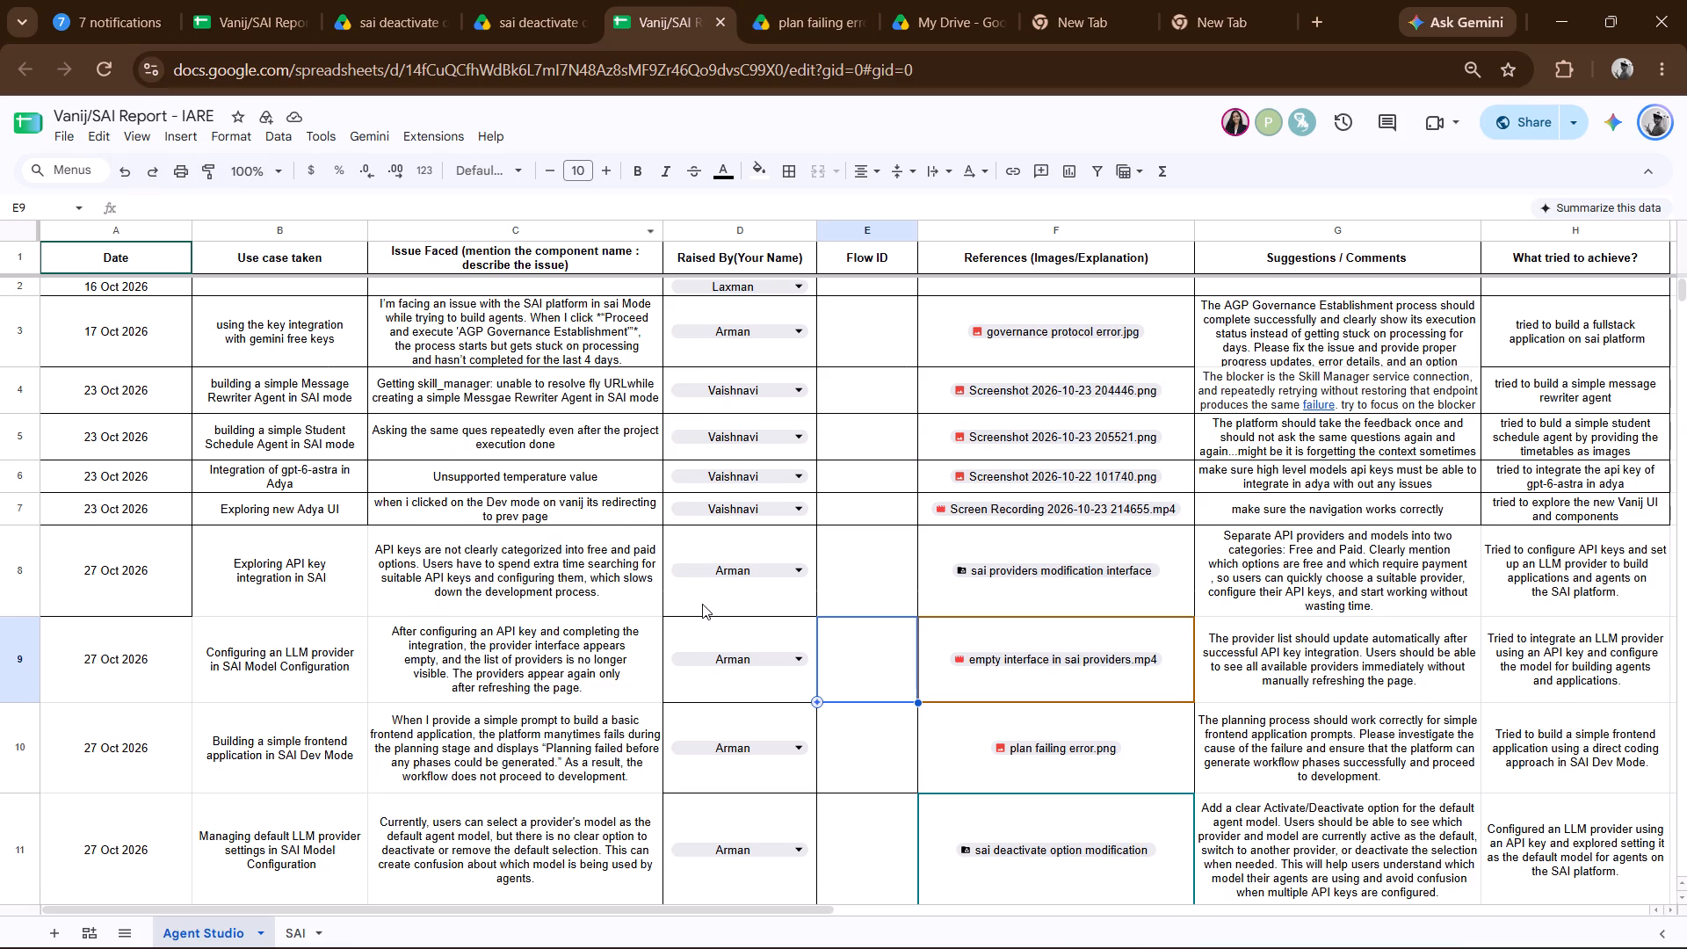
{"action": "scroll", "coordinate": [702, 604], "scroll_direction": "down", "scroll_amount": 2}
{"action": "key", "text": "alt+Tab"}
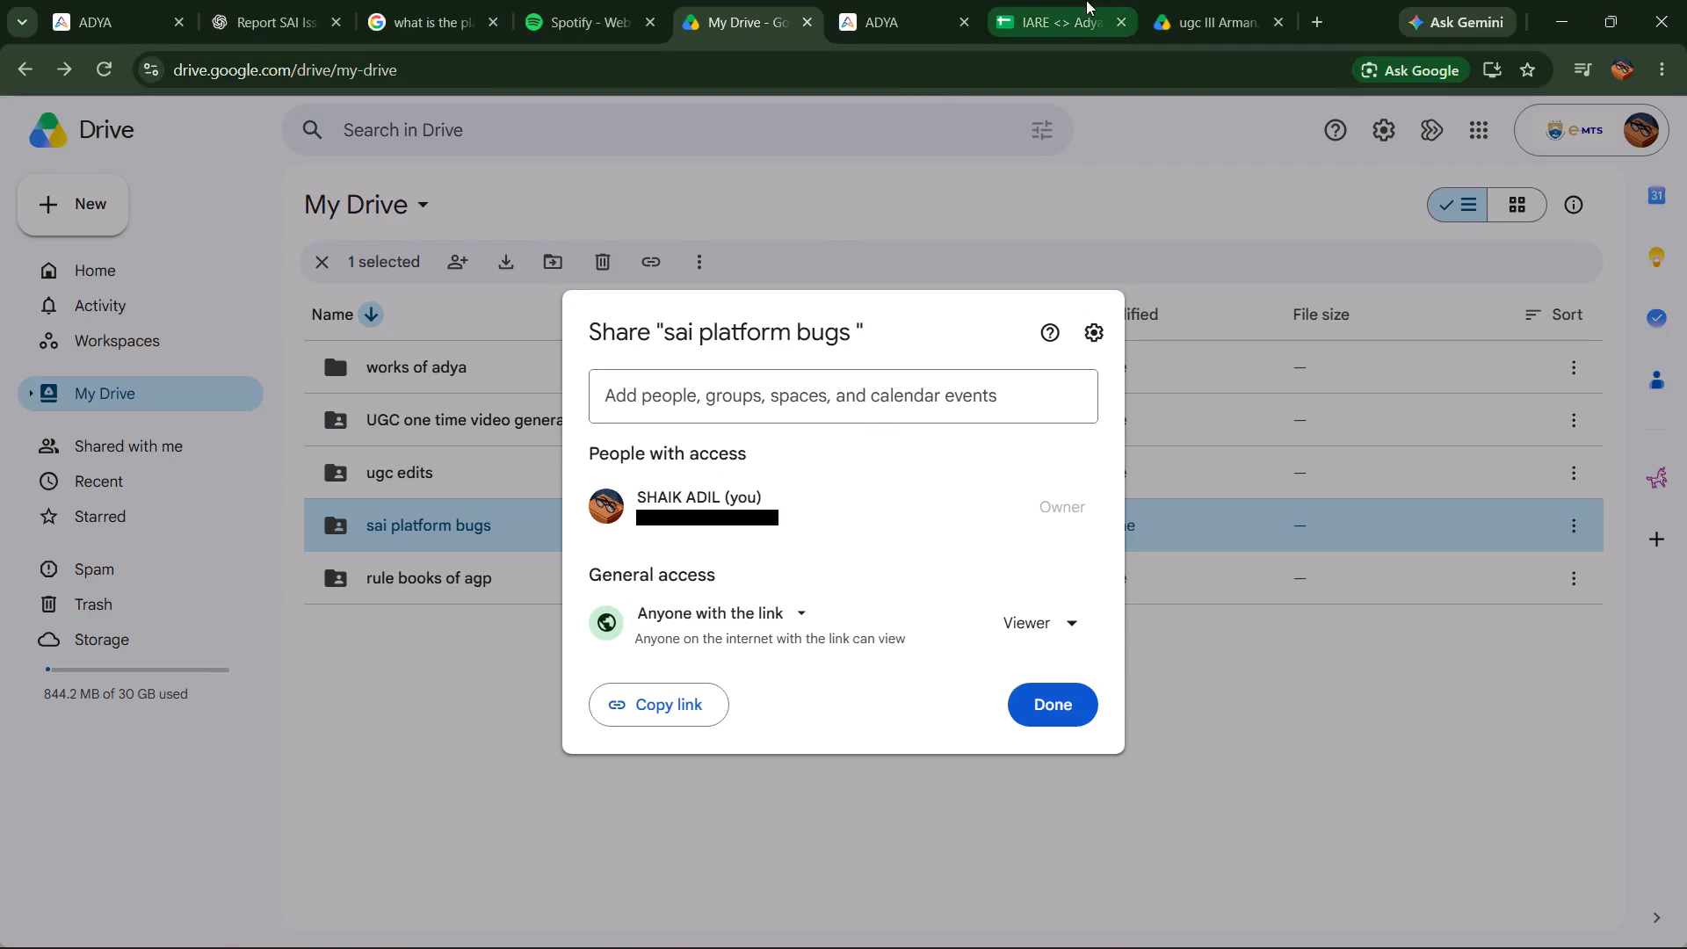
{"action": "left_click", "coordinate": [1064, 4]}
{"action": "key", "text": "ctrl+v"}
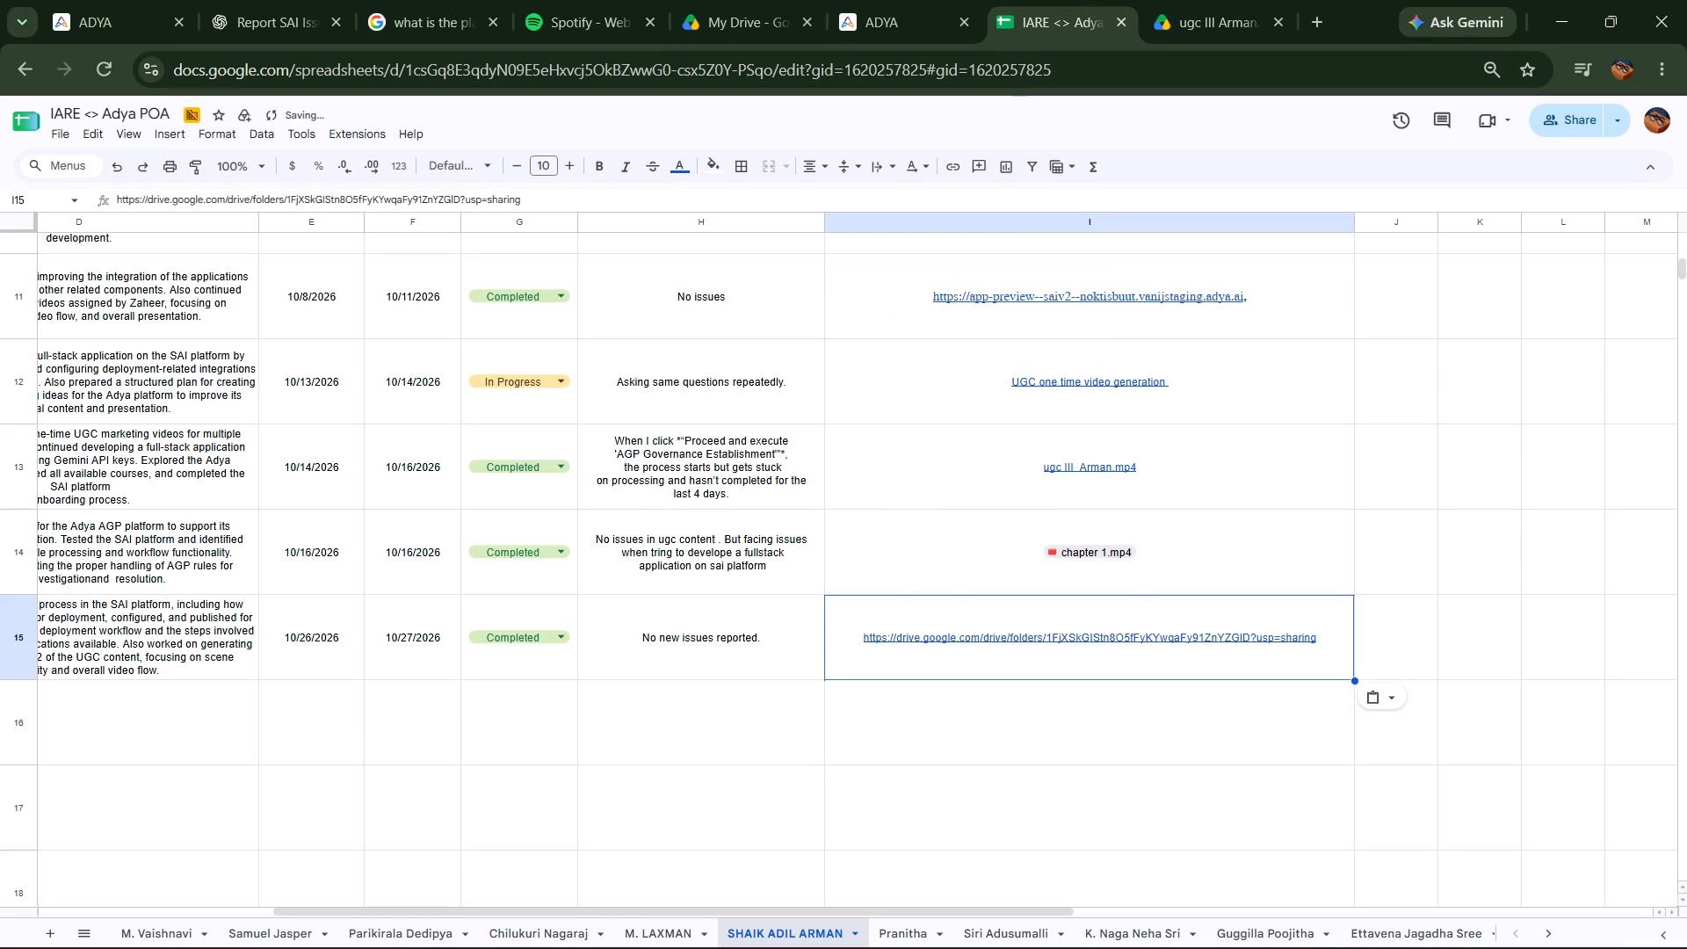
{"action": "left_click", "coordinate": [1069, 569]}
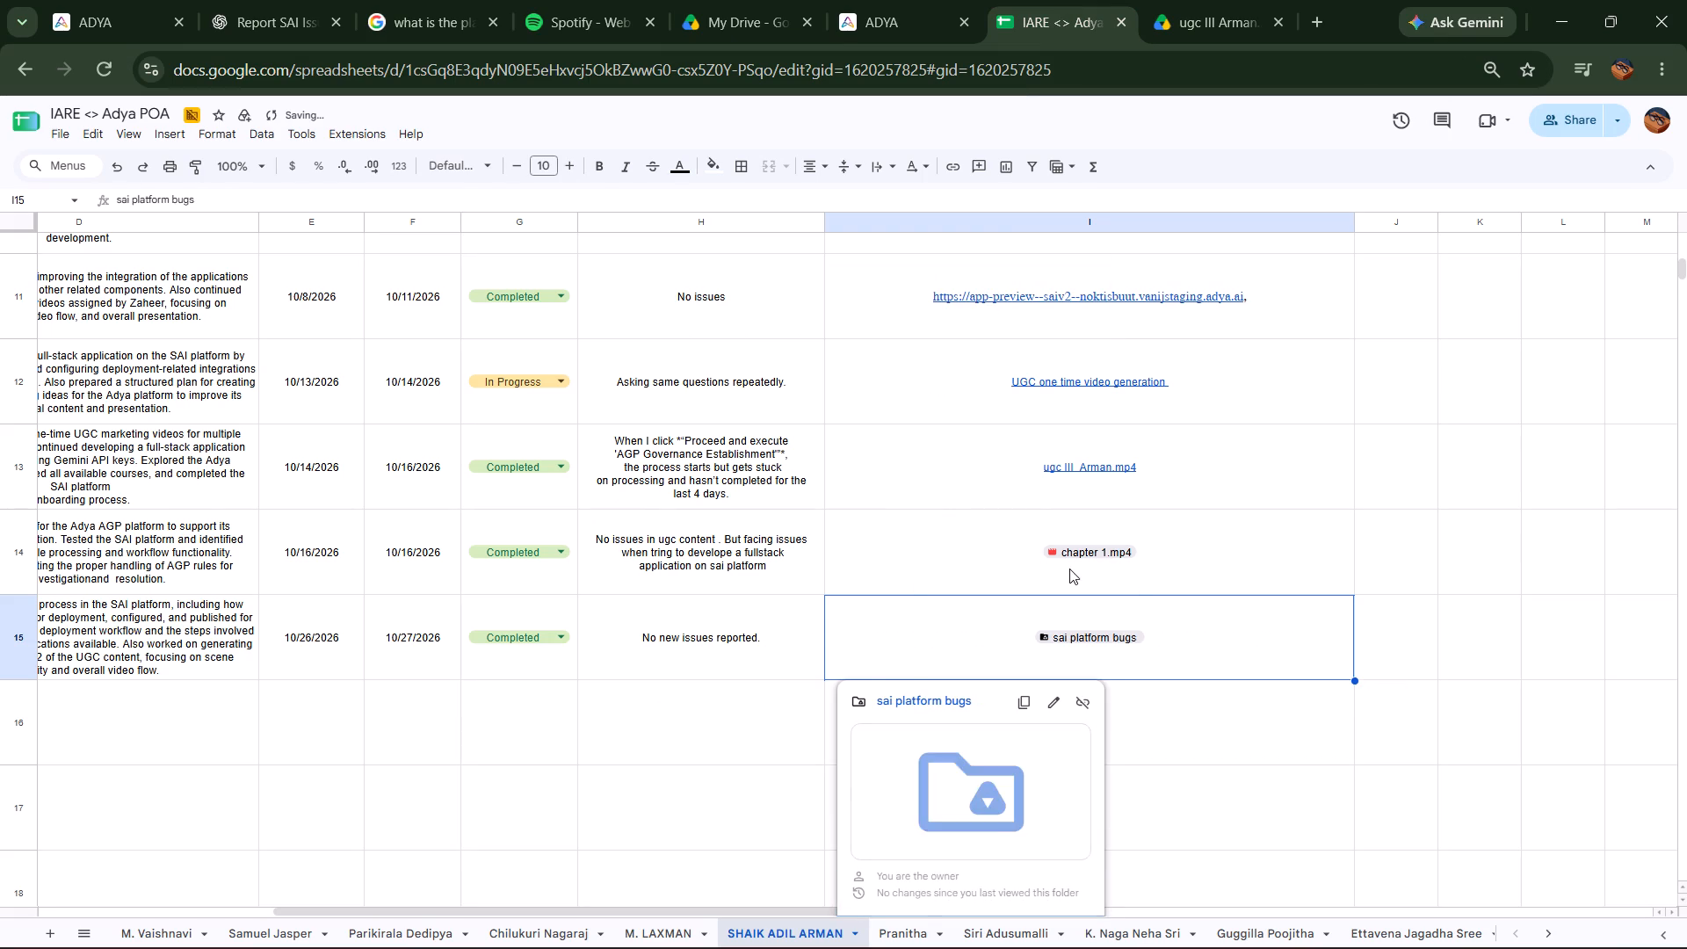
{"action": "left_click", "coordinate": [1345, 736]}
Review the work log's entries across all columns, from the first rows down to Day 14.
{"action": "scroll", "coordinate": [1345, 736], "scroll_direction": "up", "scroll_amount": 4}
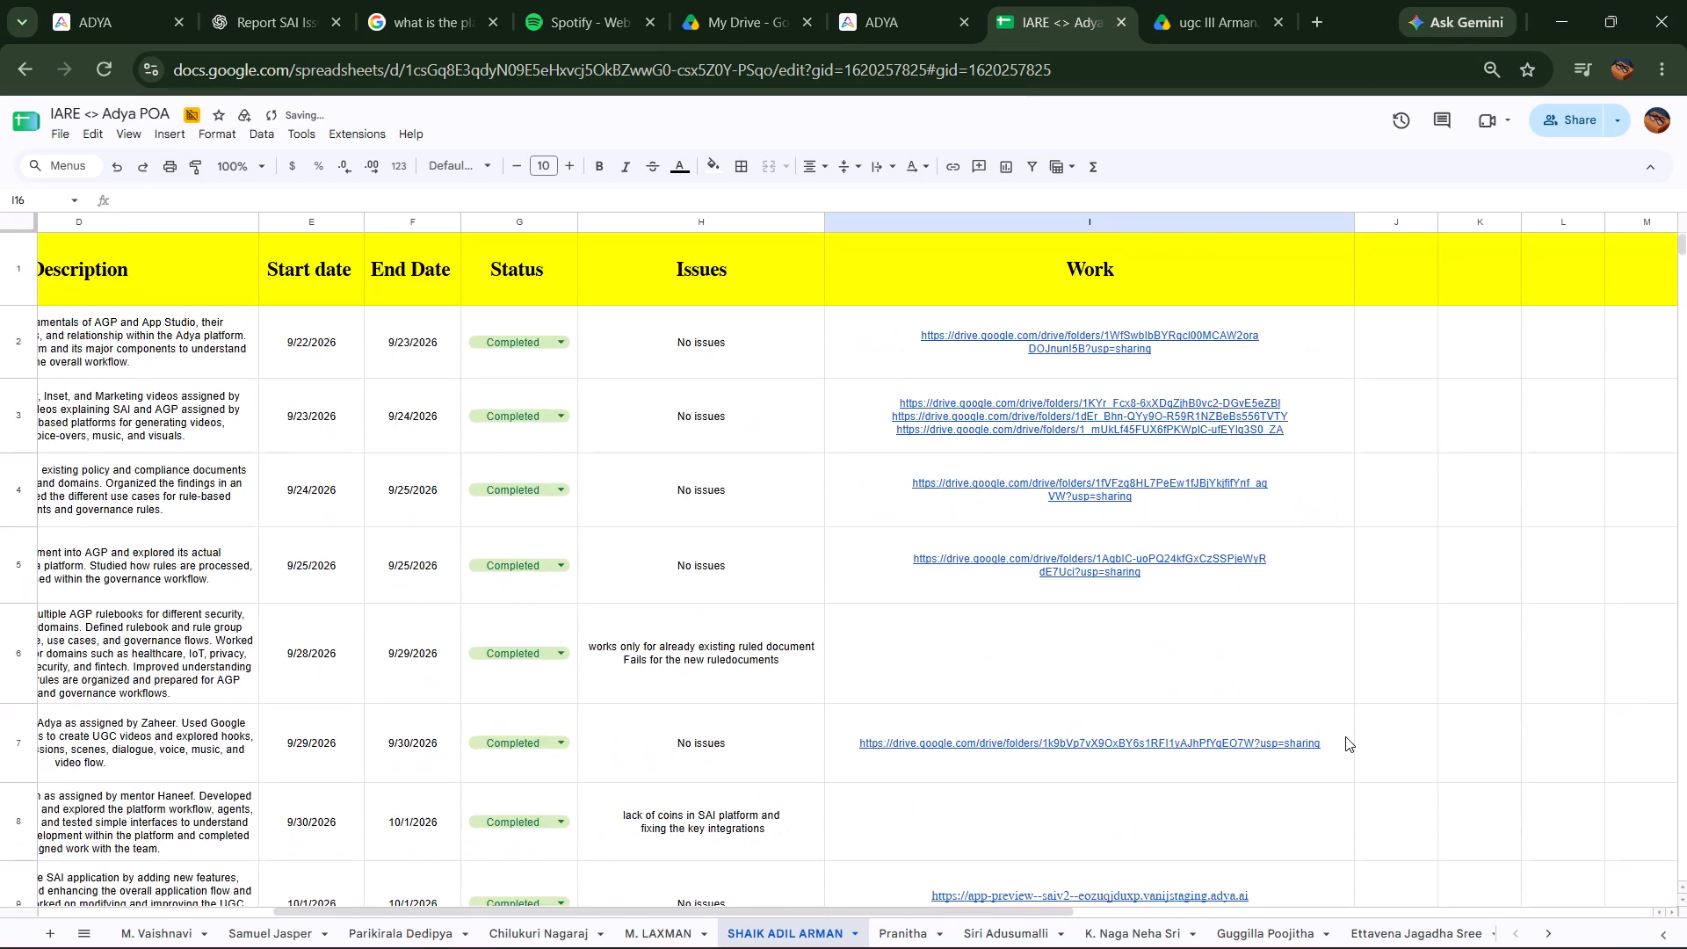
{"action": "scroll", "coordinate": [1345, 736], "scroll_direction": "down", "scroll_amount": 2}
{"action": "scroll", "coordinate": [1345, 736], "scroll_direction": "up", "scroll_amount": 2}
{"action": "scroll", "coordinate": [1345, 736], "scroll_direction": "right", "scroll_amount": 2}
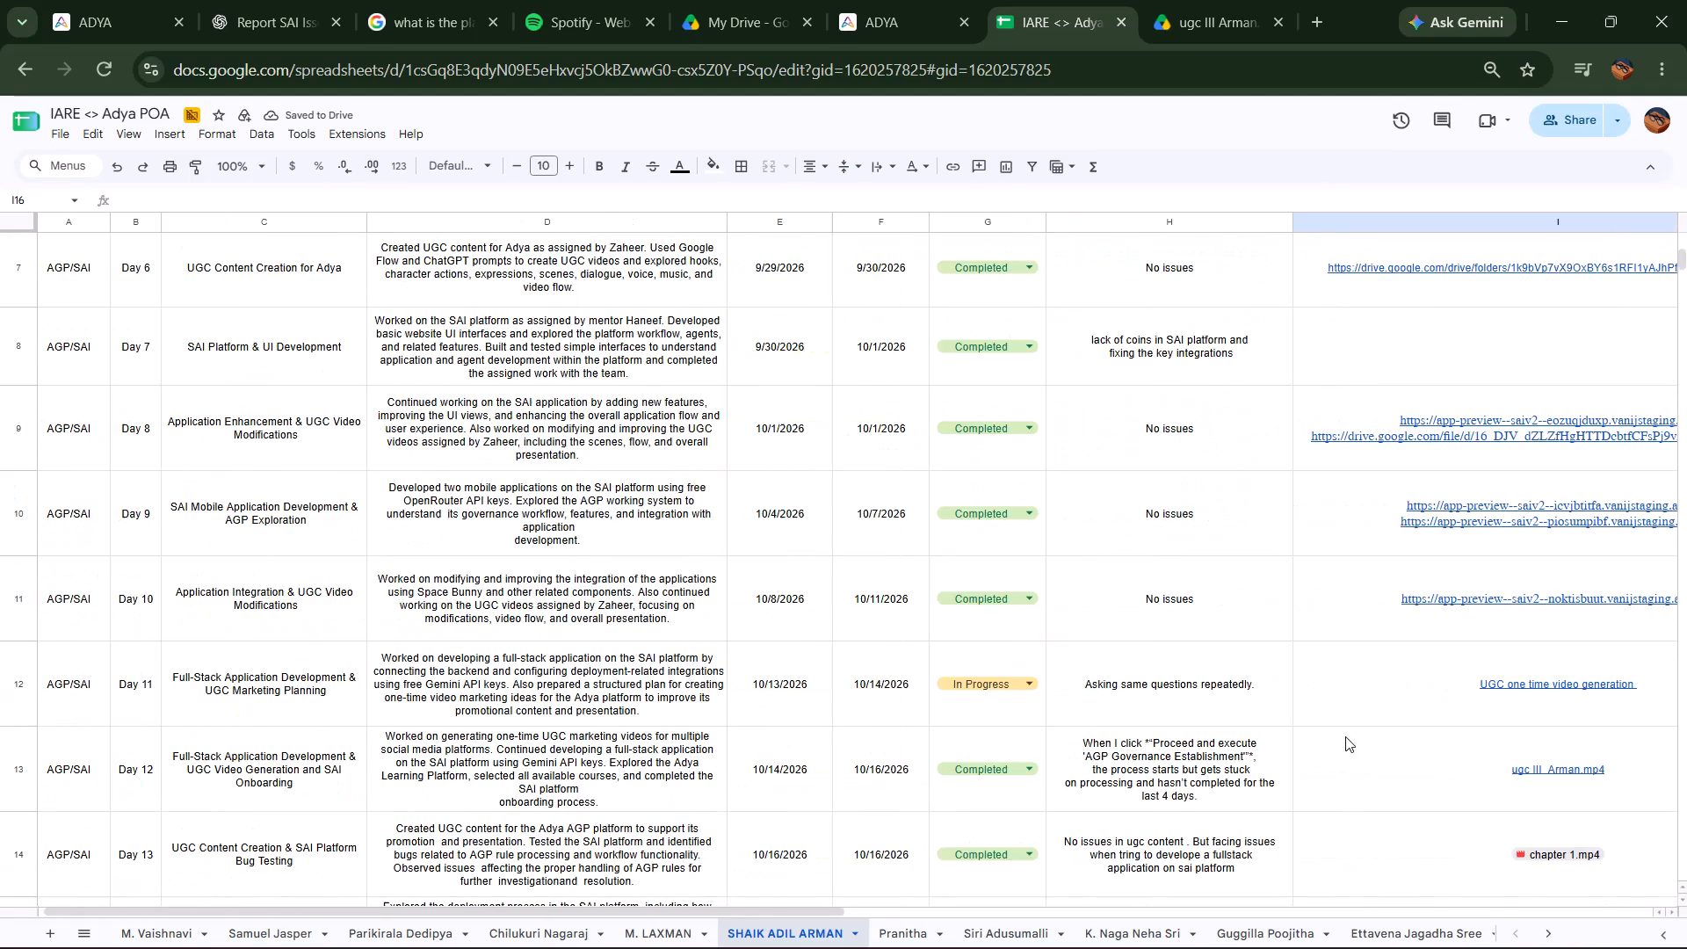
{"action": "scroll", "coordinate": [1345, 736], "scroll_direction": "down", "scroll_amount": 4}
{"action": "scroll", "coordinate": [1345, 736], "scroll_direction": "up", "scroll_amount": 1}
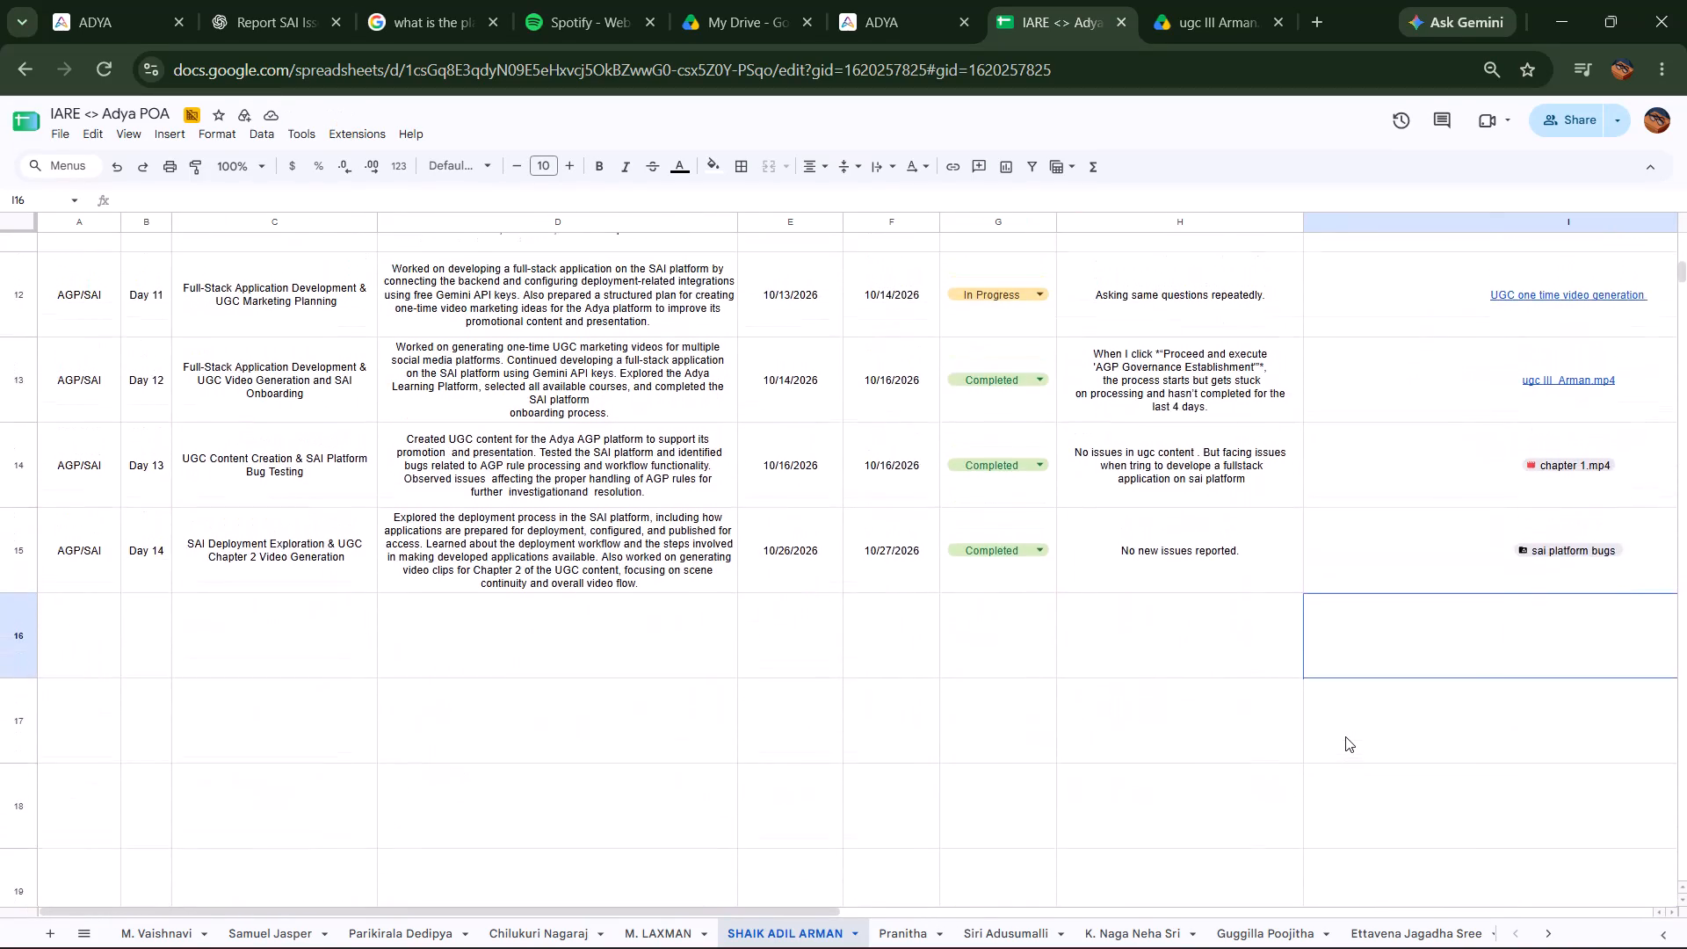
{"action": "scroll", "coordinate": [1345, 736], "scroll_direction": "up", "scroll_amount": 1}
{"action": "scroll", "coordinate": [1345, 736], "scroll_direction": "down", "scroll_amount": 1}
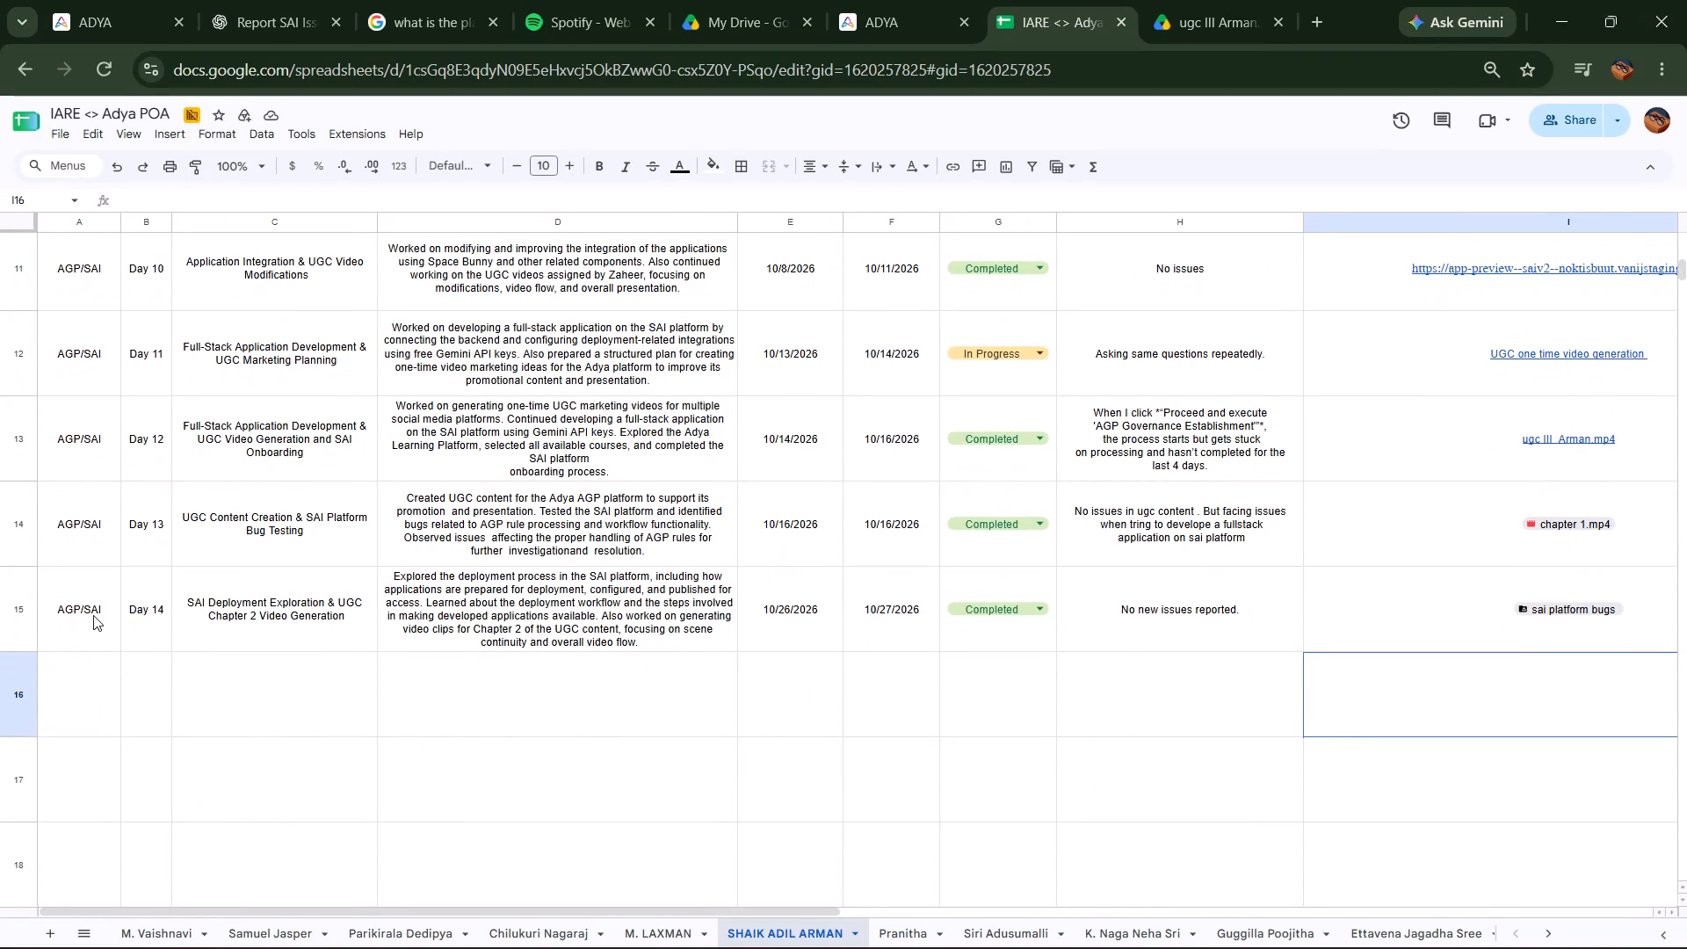
Fill the AGP/SAI entry from A15 down into A16.
{"action": "left_click", "coordinate": [93, 615]}
{"action": "left_click_drag", "start_coordinate": [116, 648], "coordinate": [116, 665]}
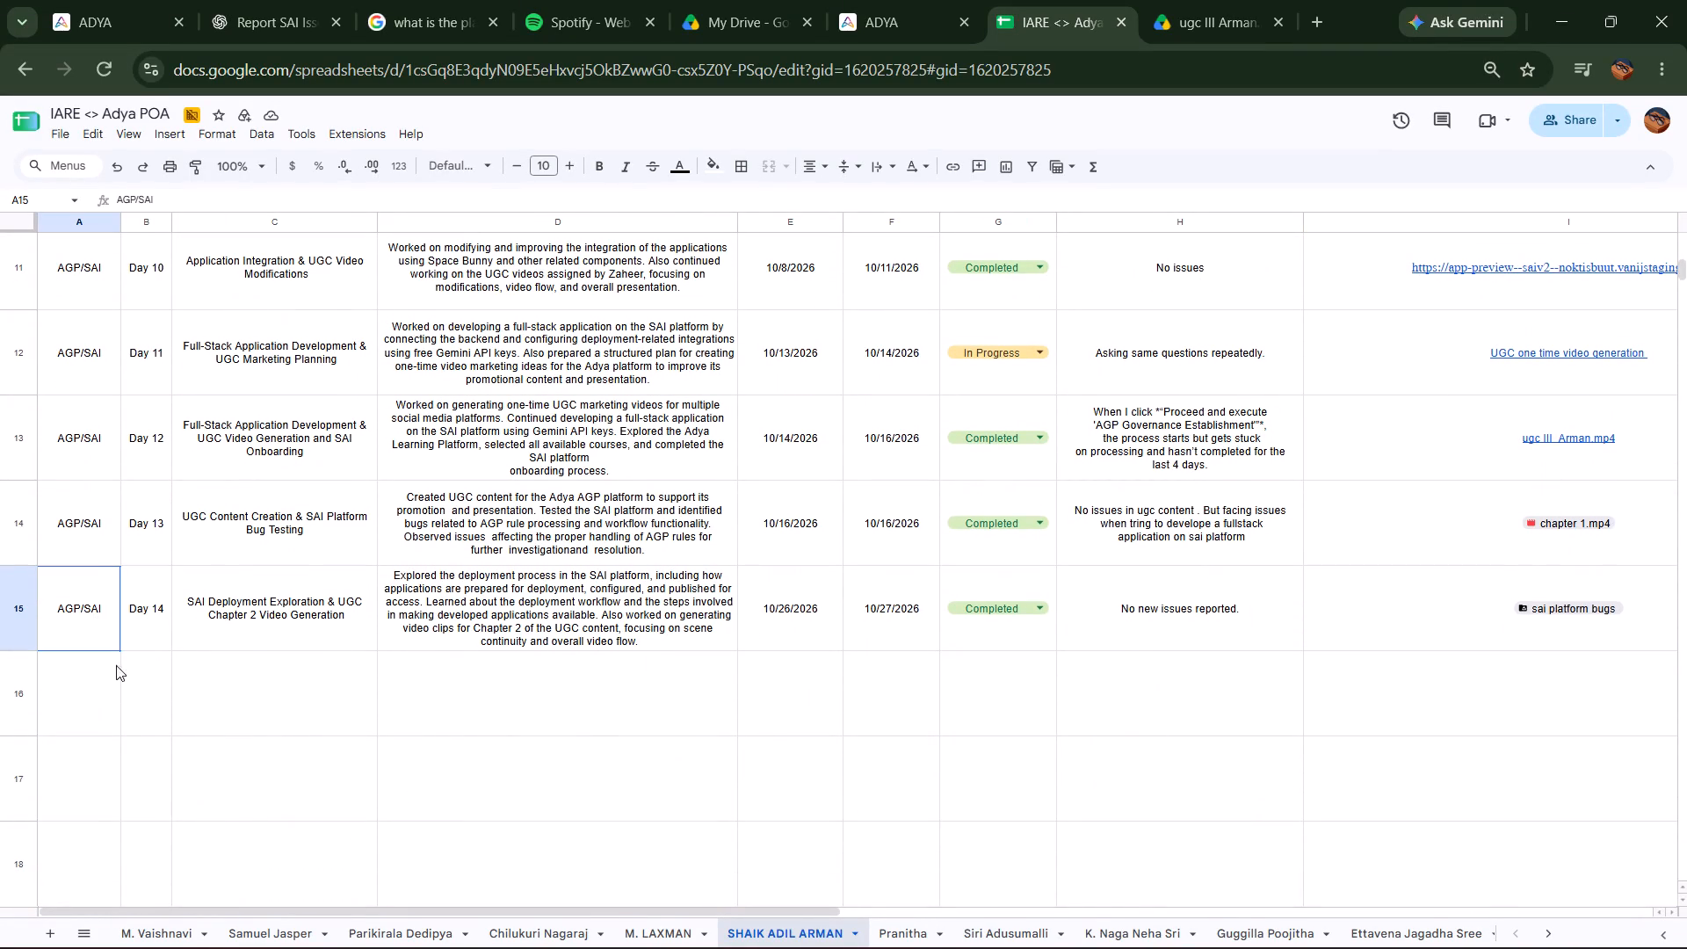
{"action": "left_click_drag", "start_coordinate": [116, 665], "coordinate": [116, 706]}
{"action": "left_click", "coordinate": [99, 692]}
{"action": "left_click", "coordinate": [83, 624]}
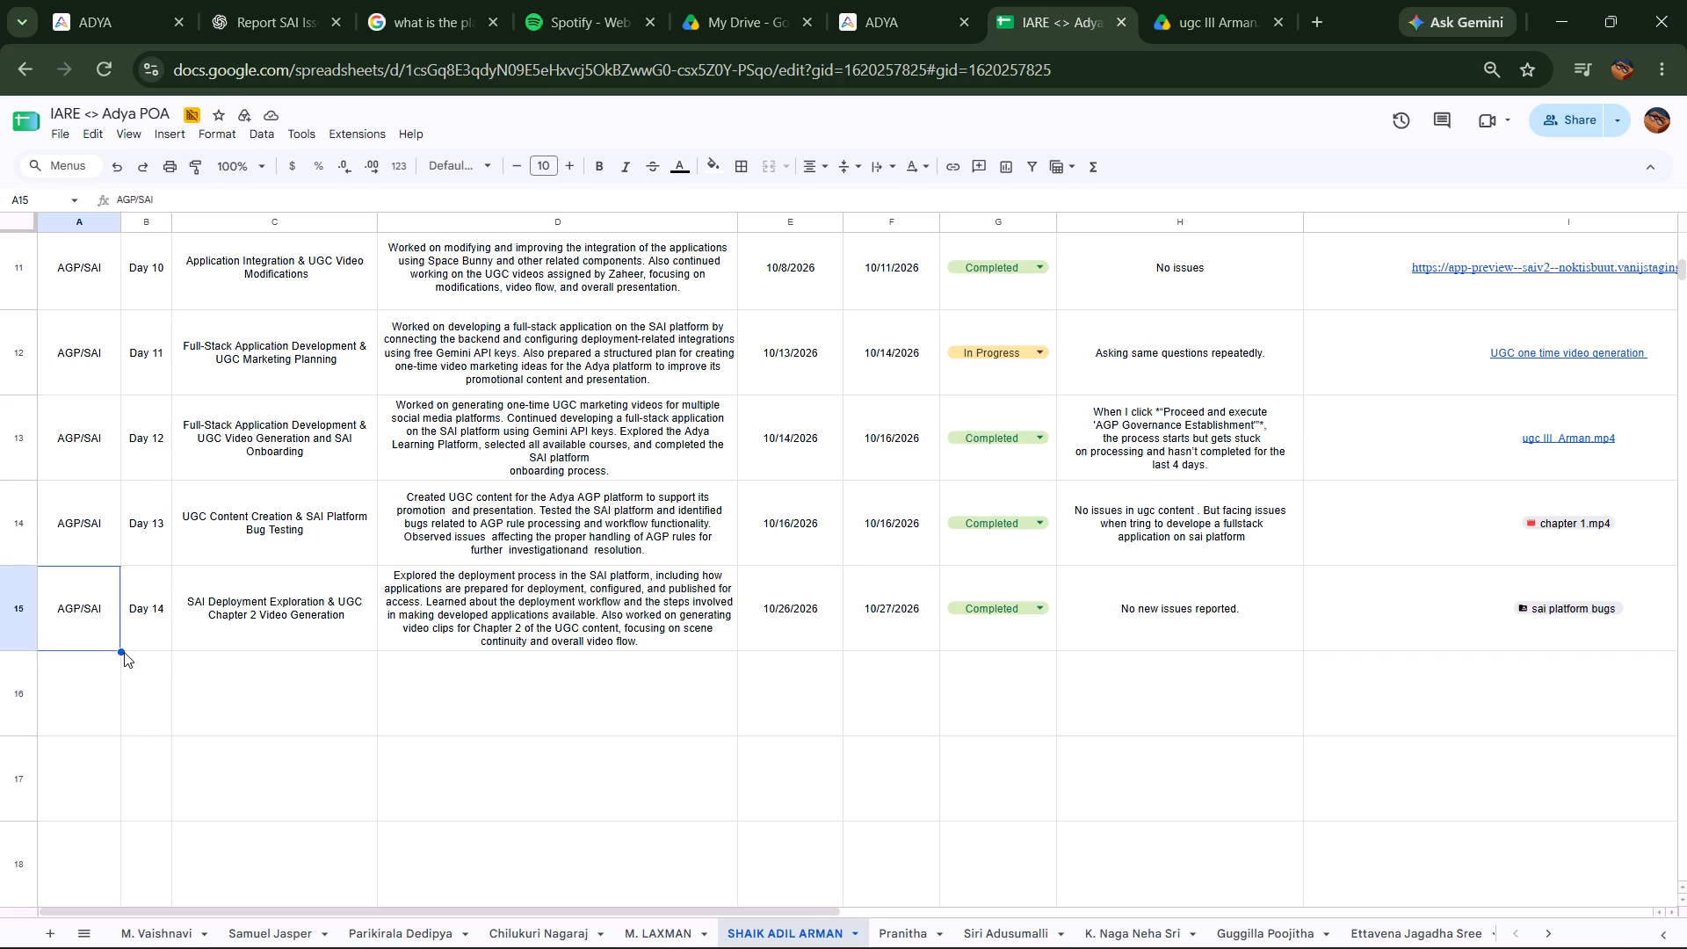
{"action": "left_click_drag", "start_coordinate": [121, 648], "coordinate": [120, 692]}
{"action": "left_click", "coordinate": [143, 633]}
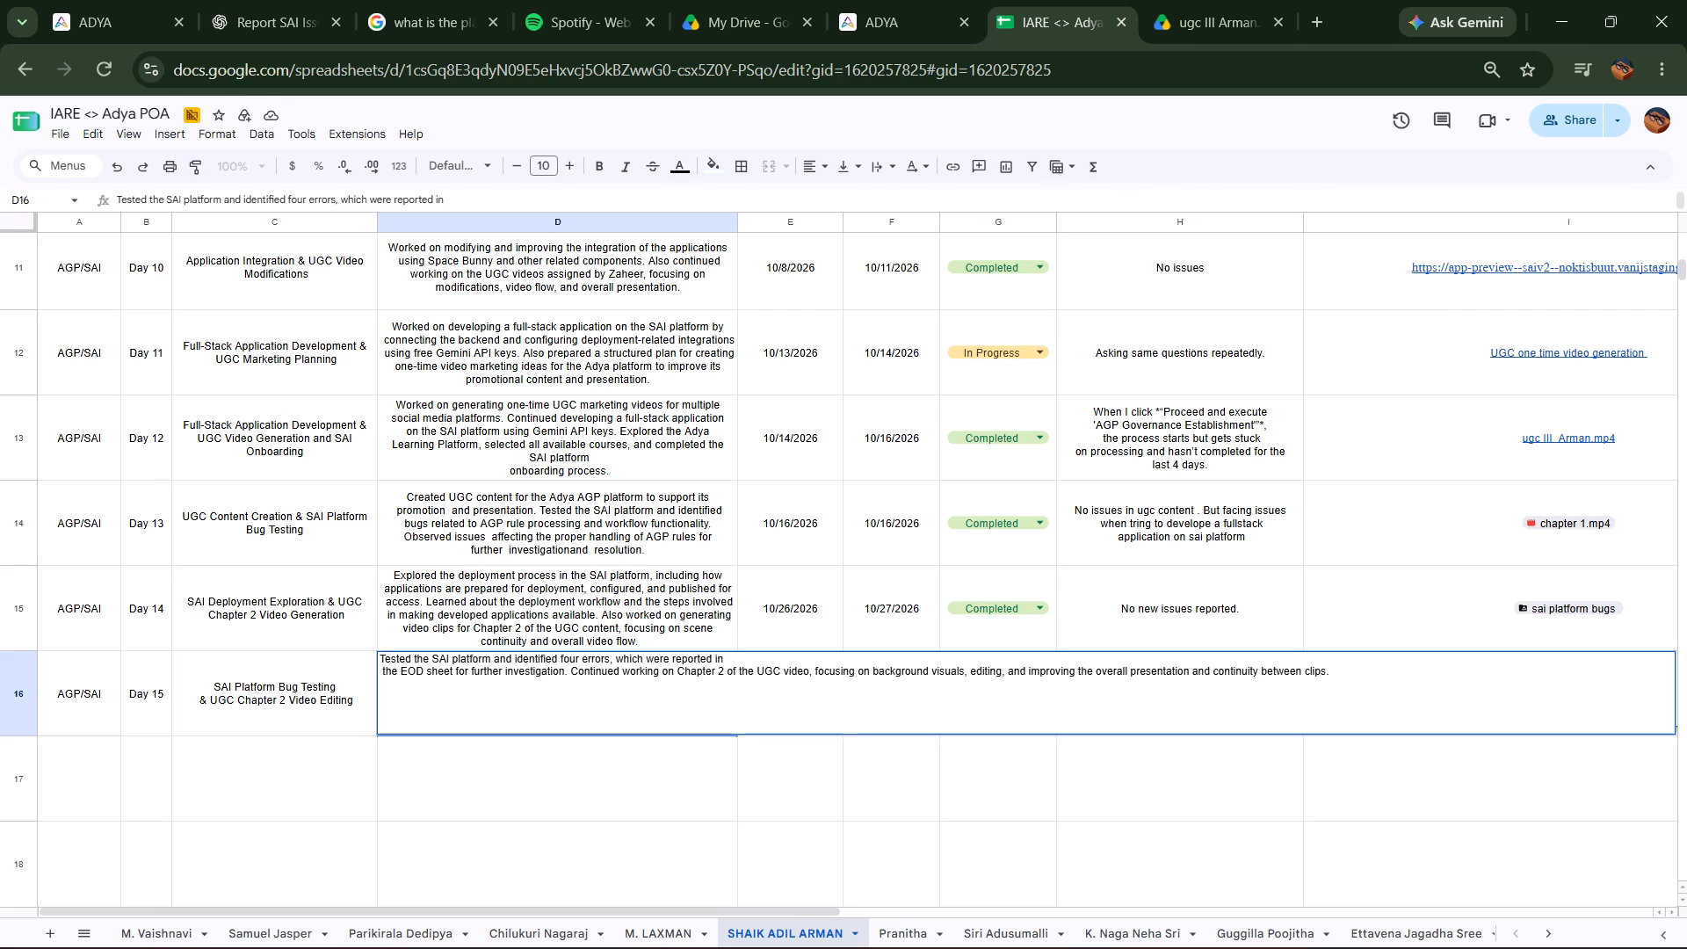
{"action": "scroll", "coordinate": [474, 195], "scroll_direction": "down", "scroll_amount": 1}
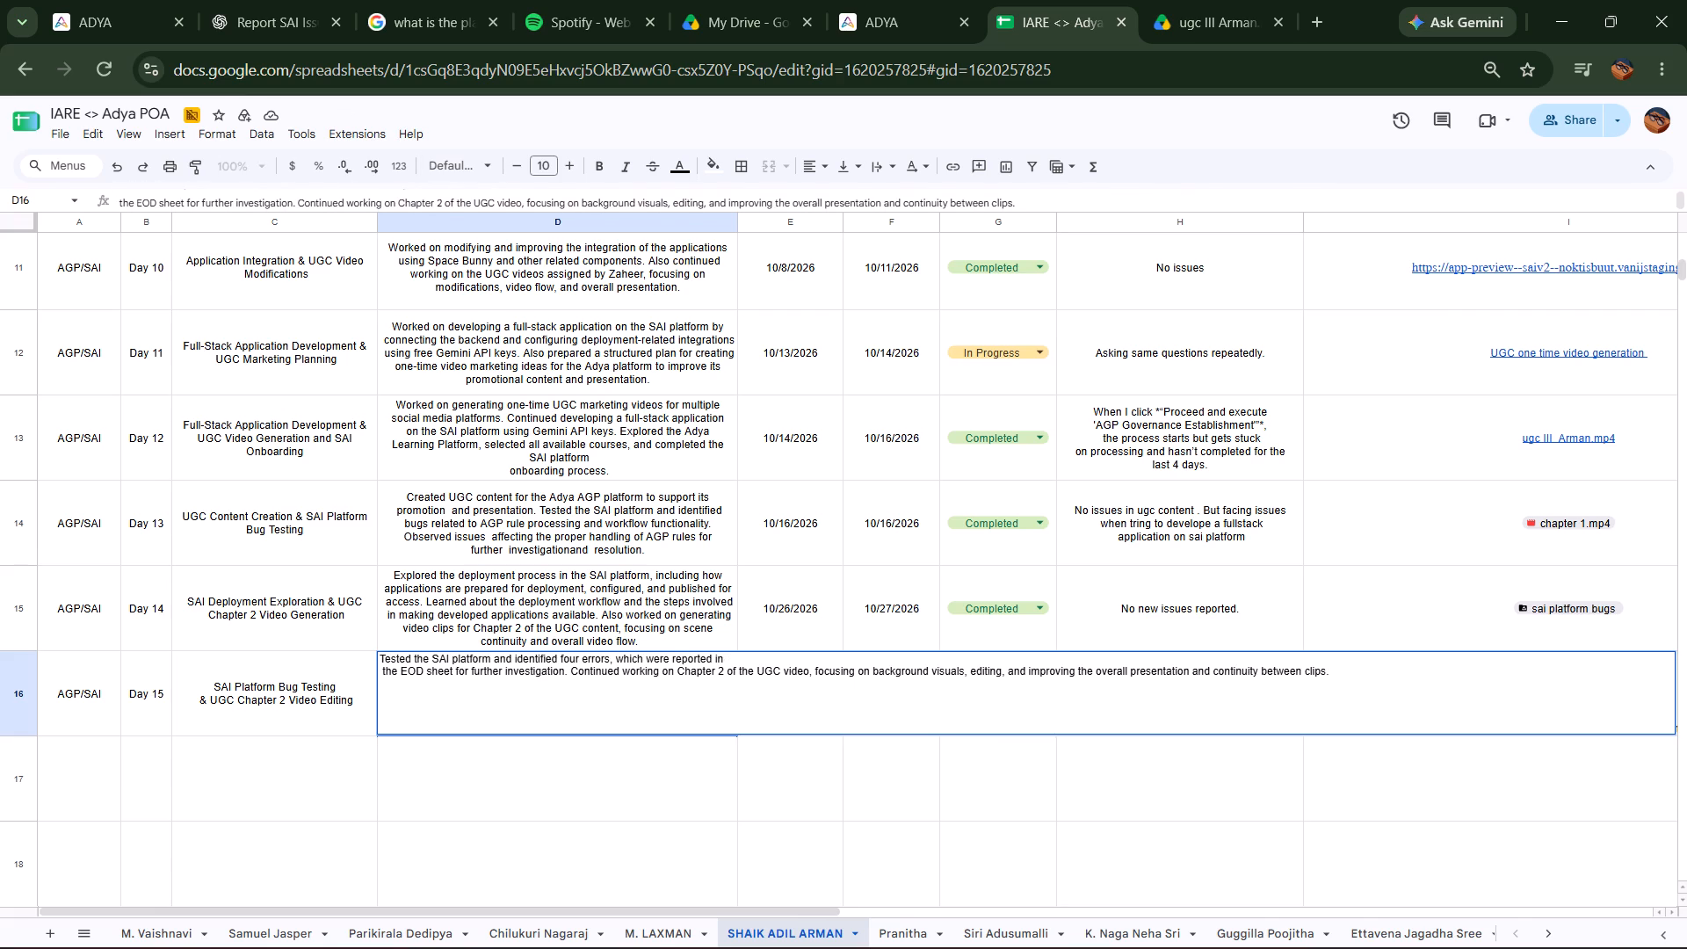
{"action": "left_click", "coordinate": [443, 199]}
{"action": "key", "text": "alt+Return"}
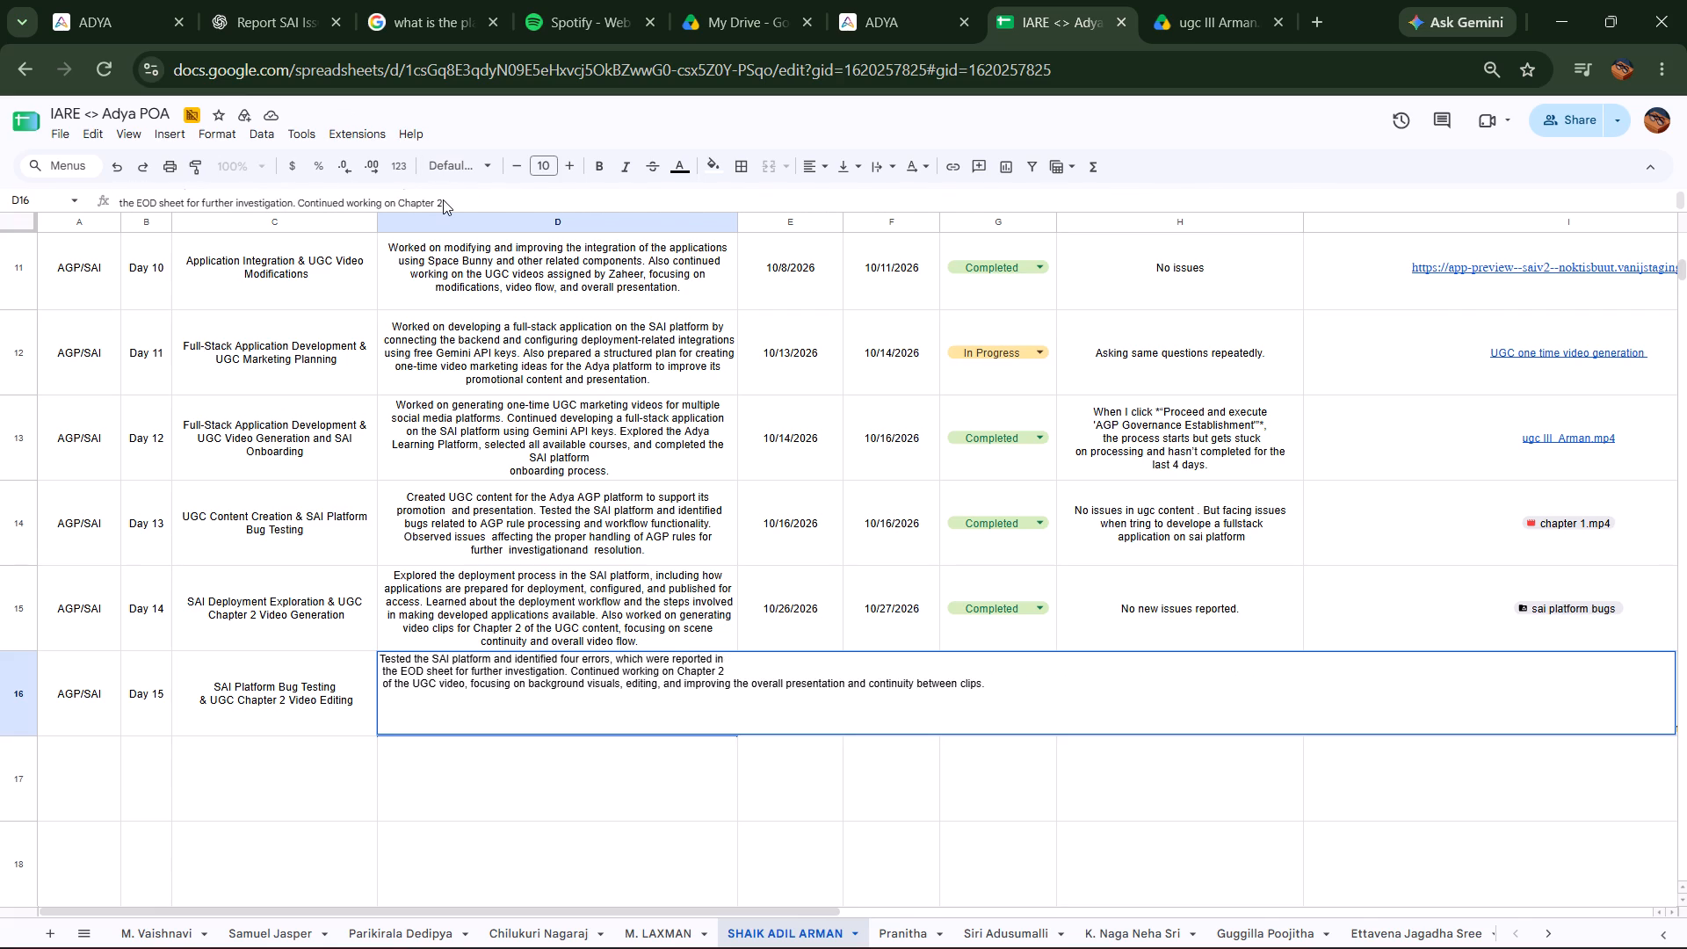
{"action": "scroll", "coordinate": [443, 199], "scroll_direction": "down", "scroll_amount": 1}
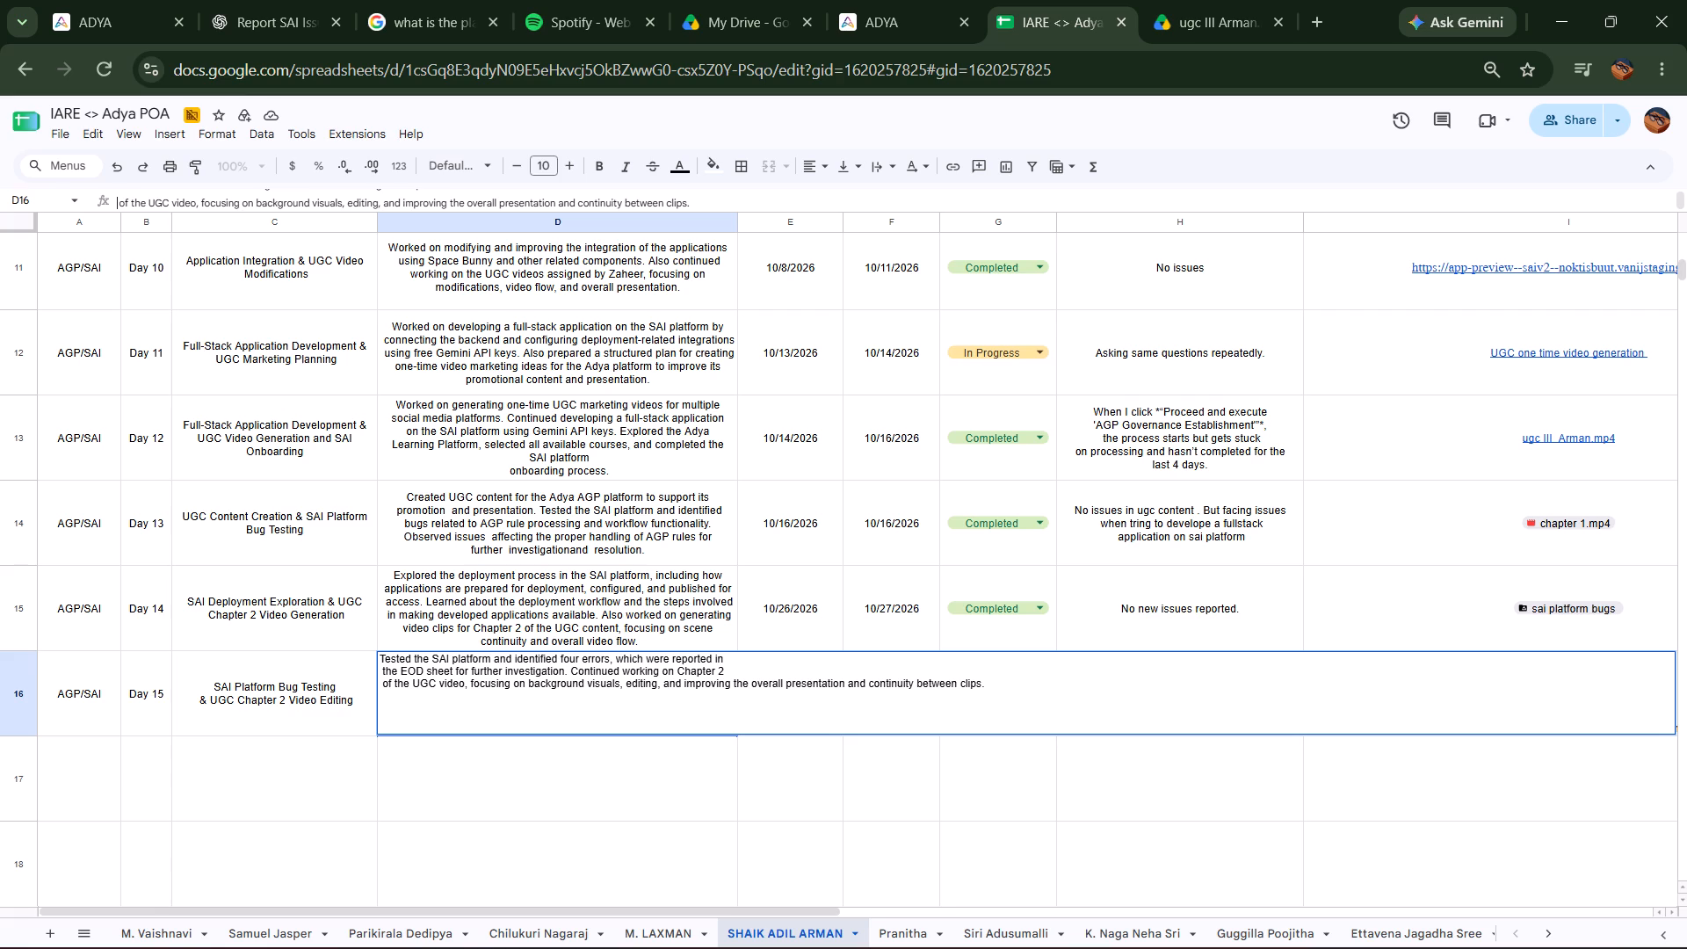
{"action": "left_click", "coordinate": [445, 199]}
{"action": "key", "text": "alt+Return"}
{"action": "left_click", "coordinate": [812, 779]}
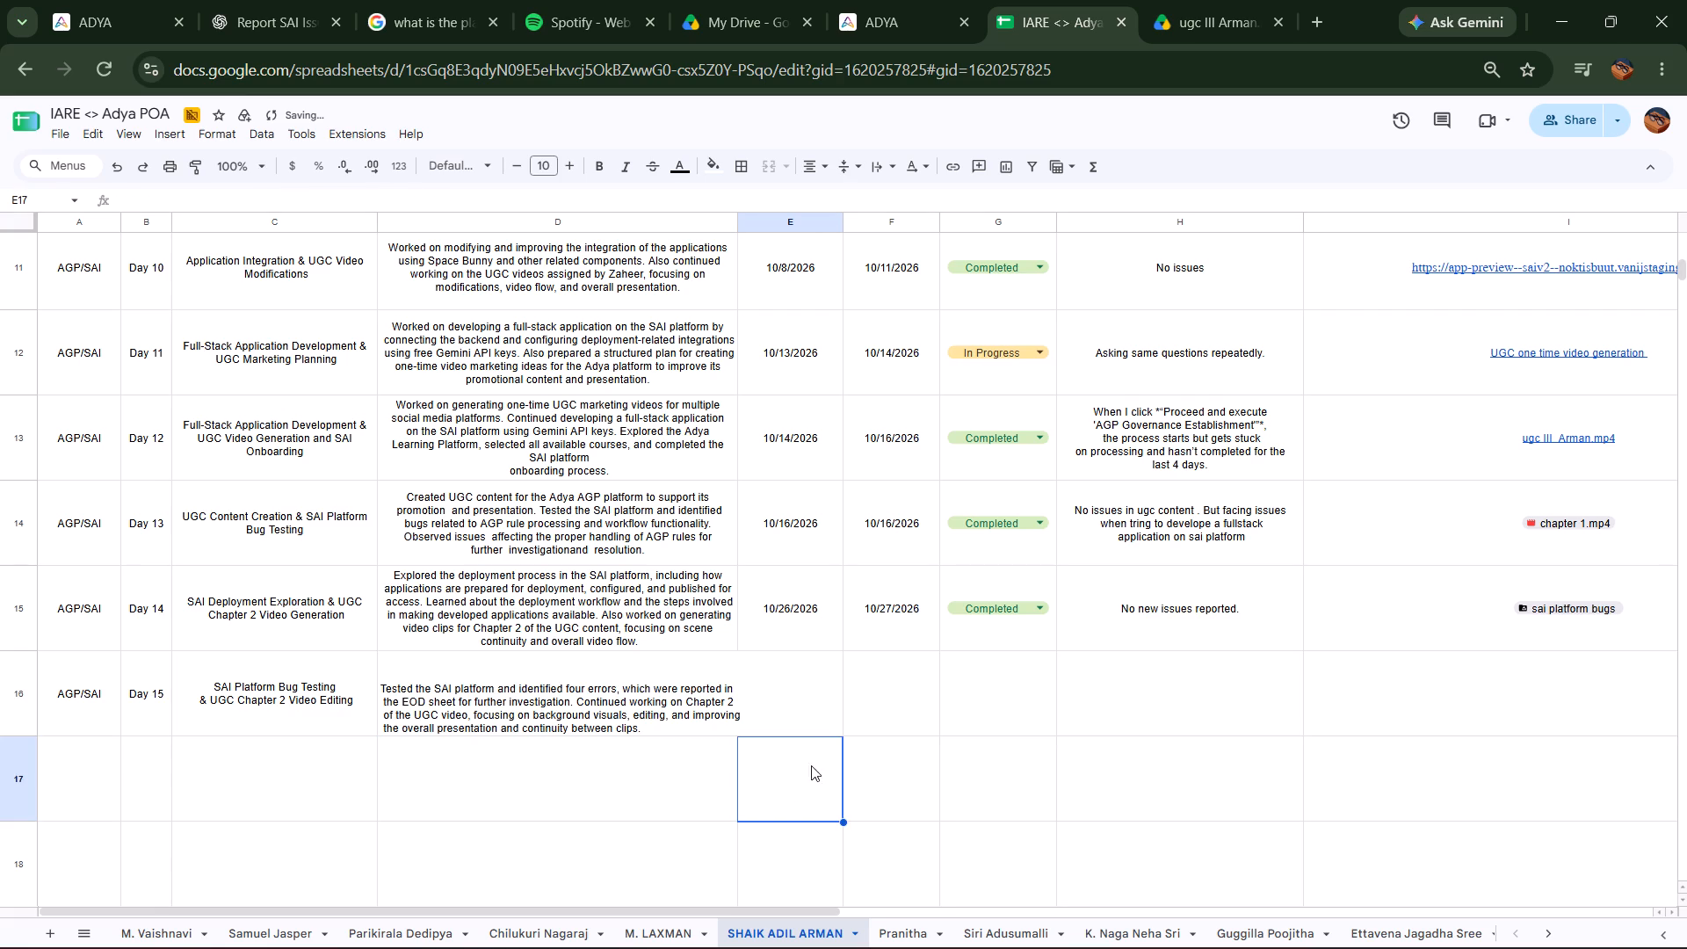
Remove the leading space before "of the UGC video" on the third line of D16.
{"action": "left_click", "coordinate": [694, 713]}
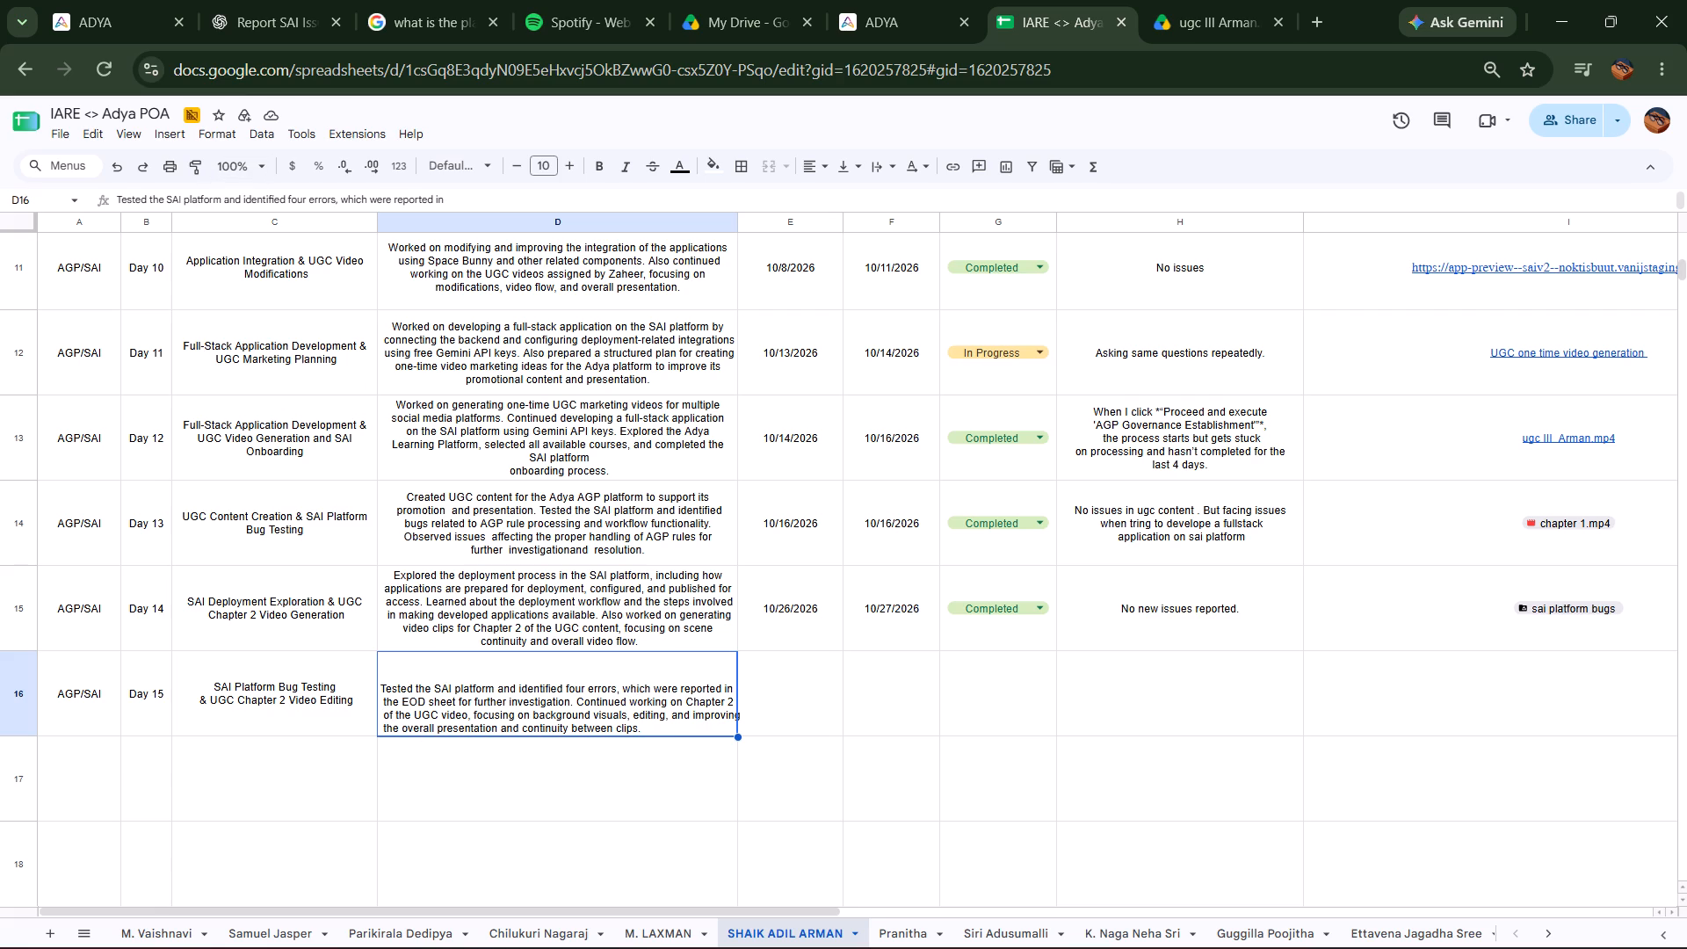
{"action": "scroll", "coordinate": [181, 194], "scroll_direction": "down", "scroll_amount": 2}
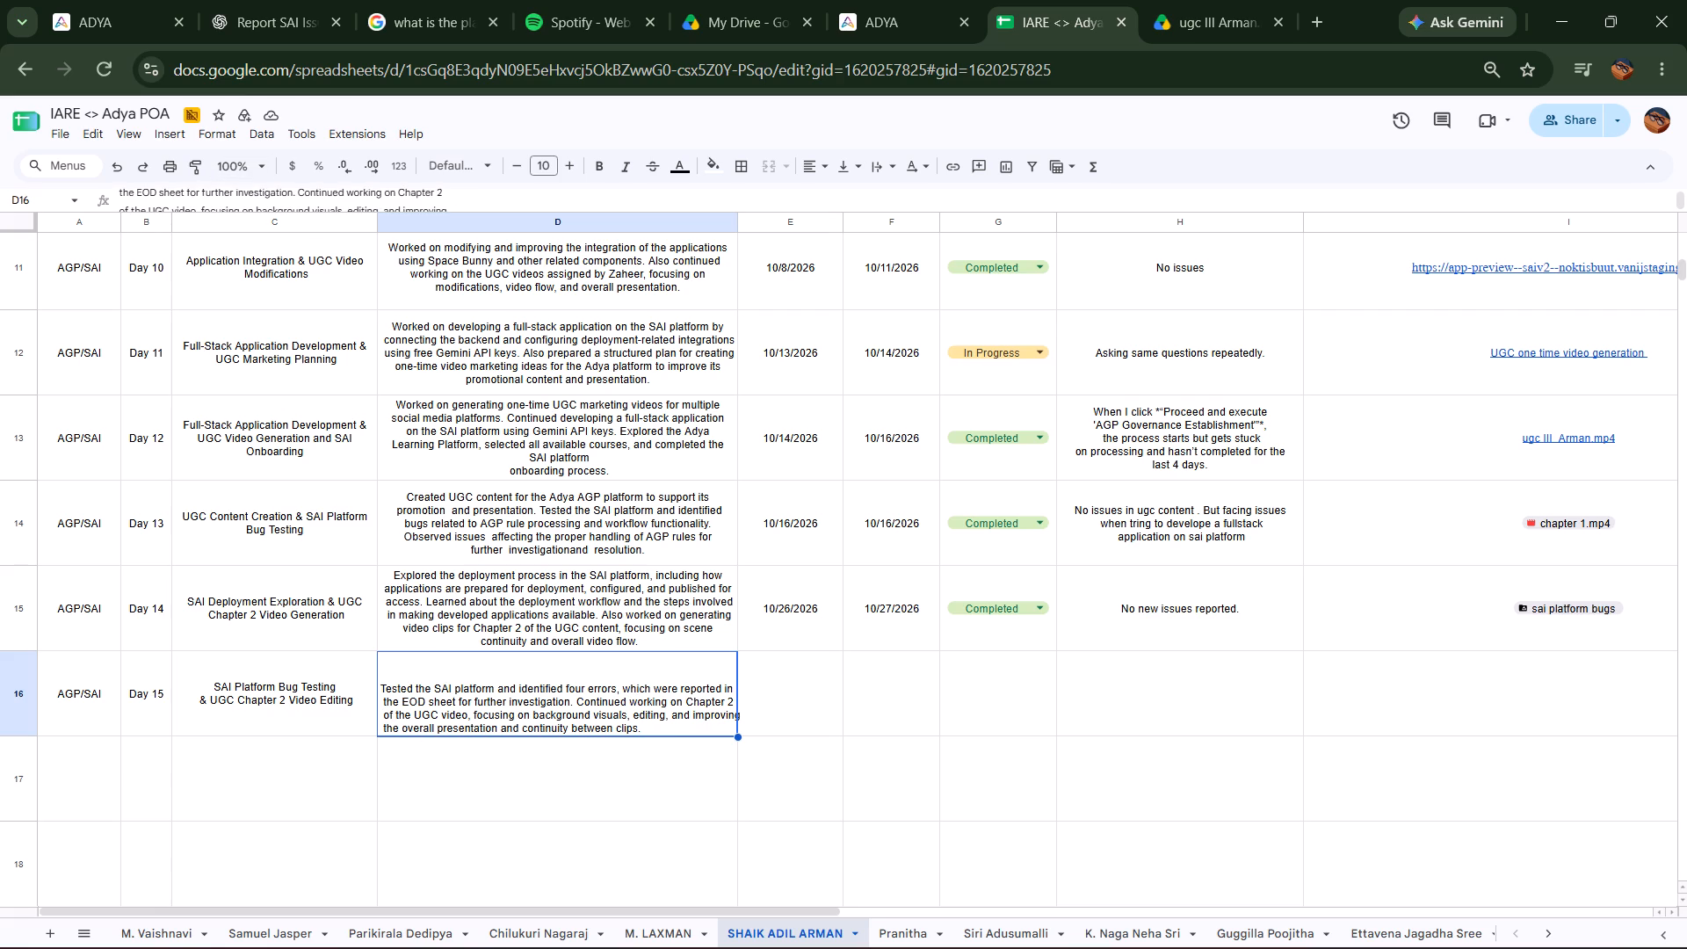
{"action": "left_click", "coordinate": [122, 206]}
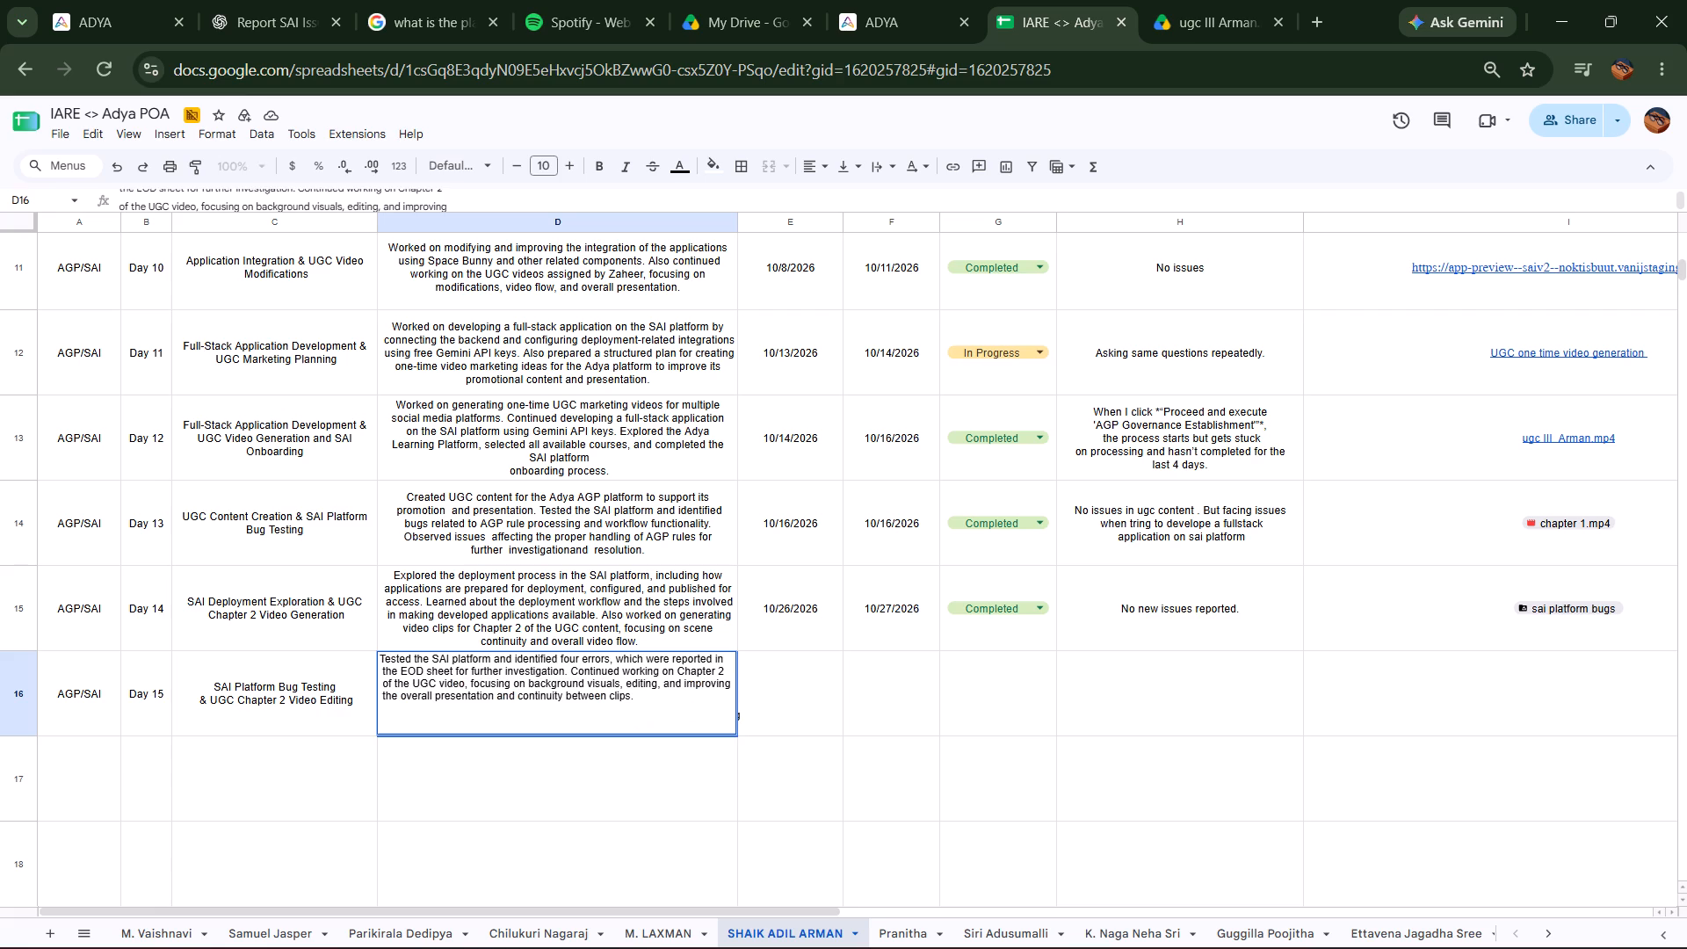
{"action": "key", "text": "Left"}
{"action": "key", "text": "BackSpace"}
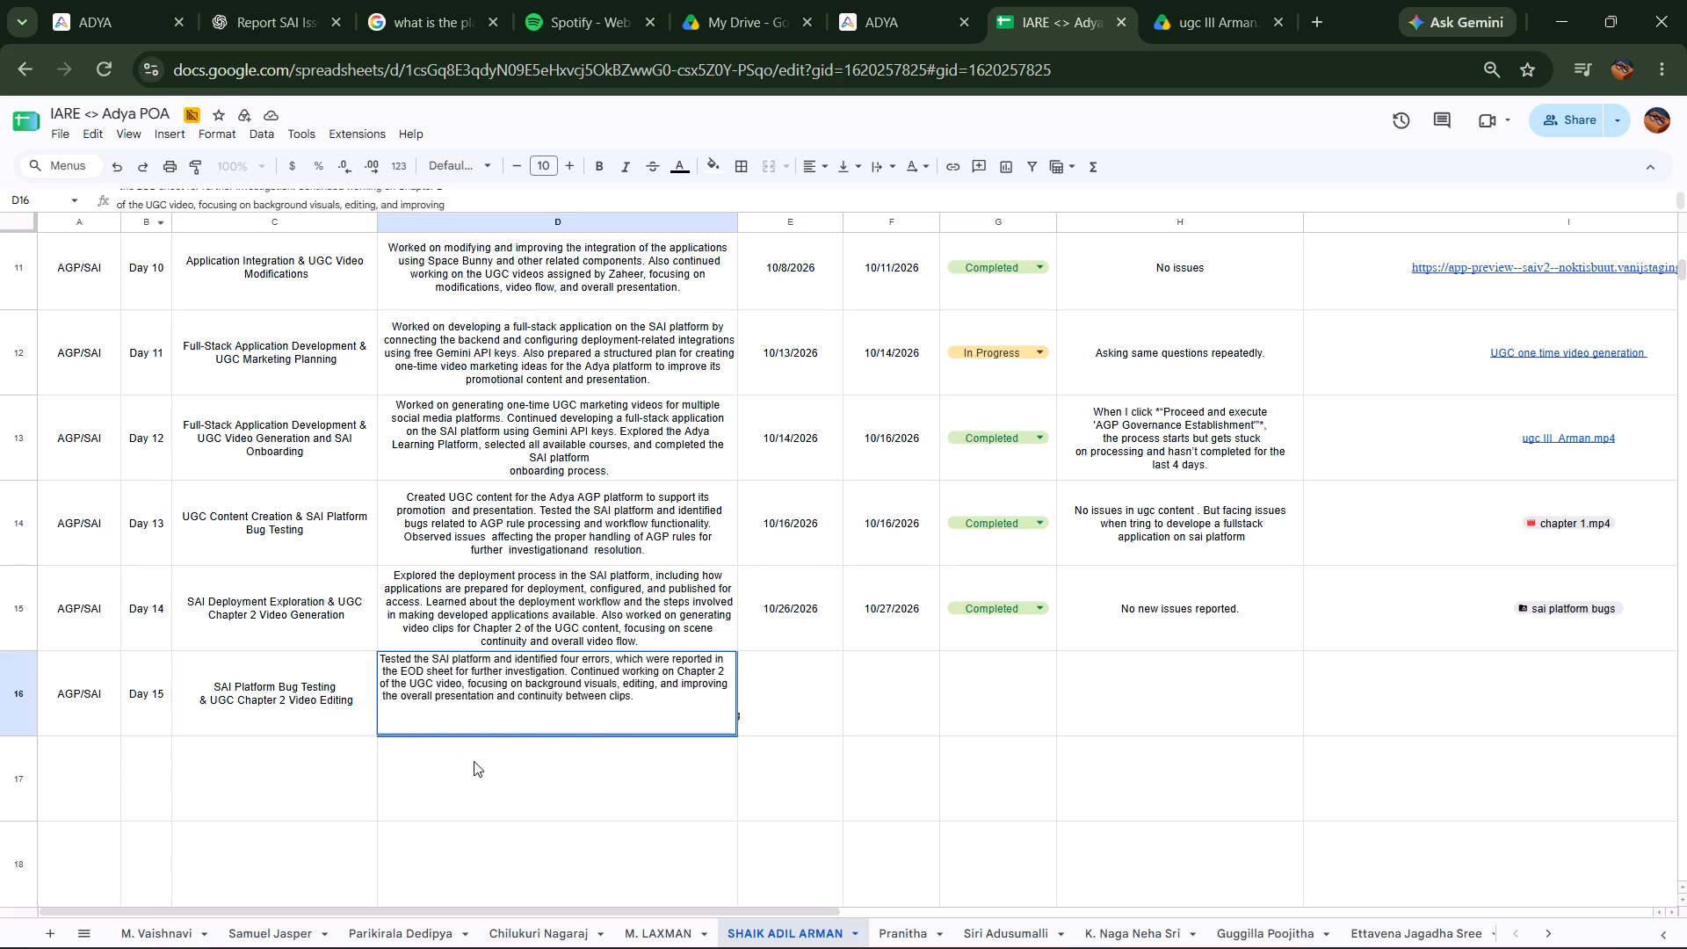
{"action": "left_click", "coordinate": [494, 786]}
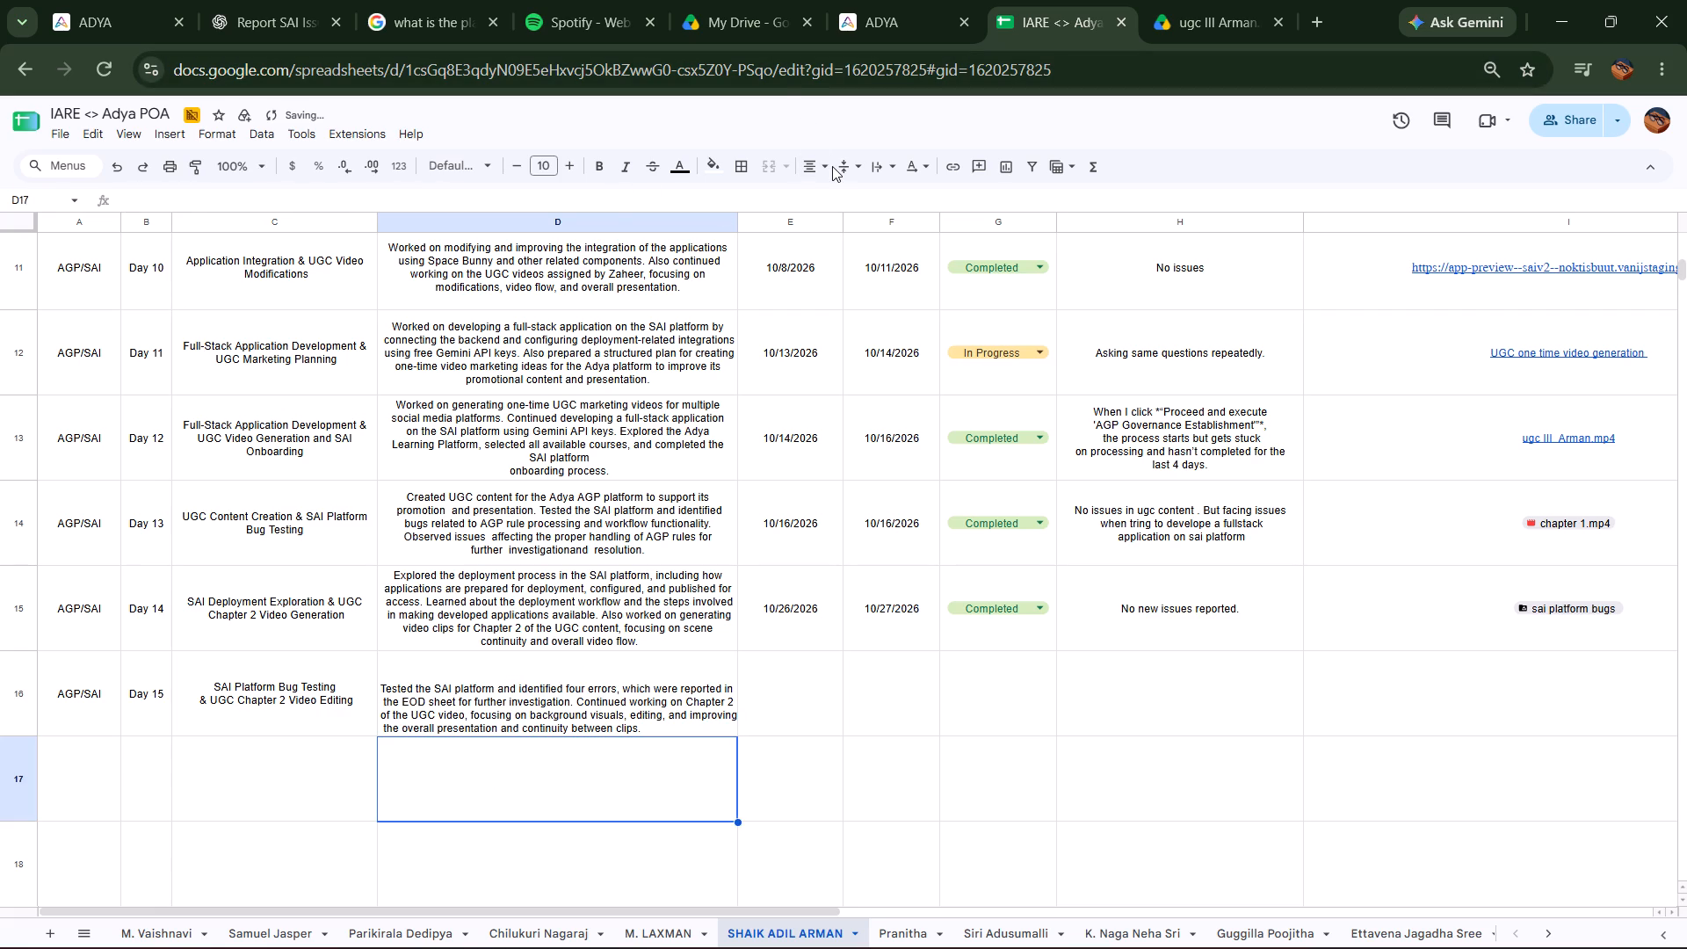
Centre the contents of the whole log range A1:I17 horizontally and vertically.
{"action": "left_click", "coordinate": [829, 165]}
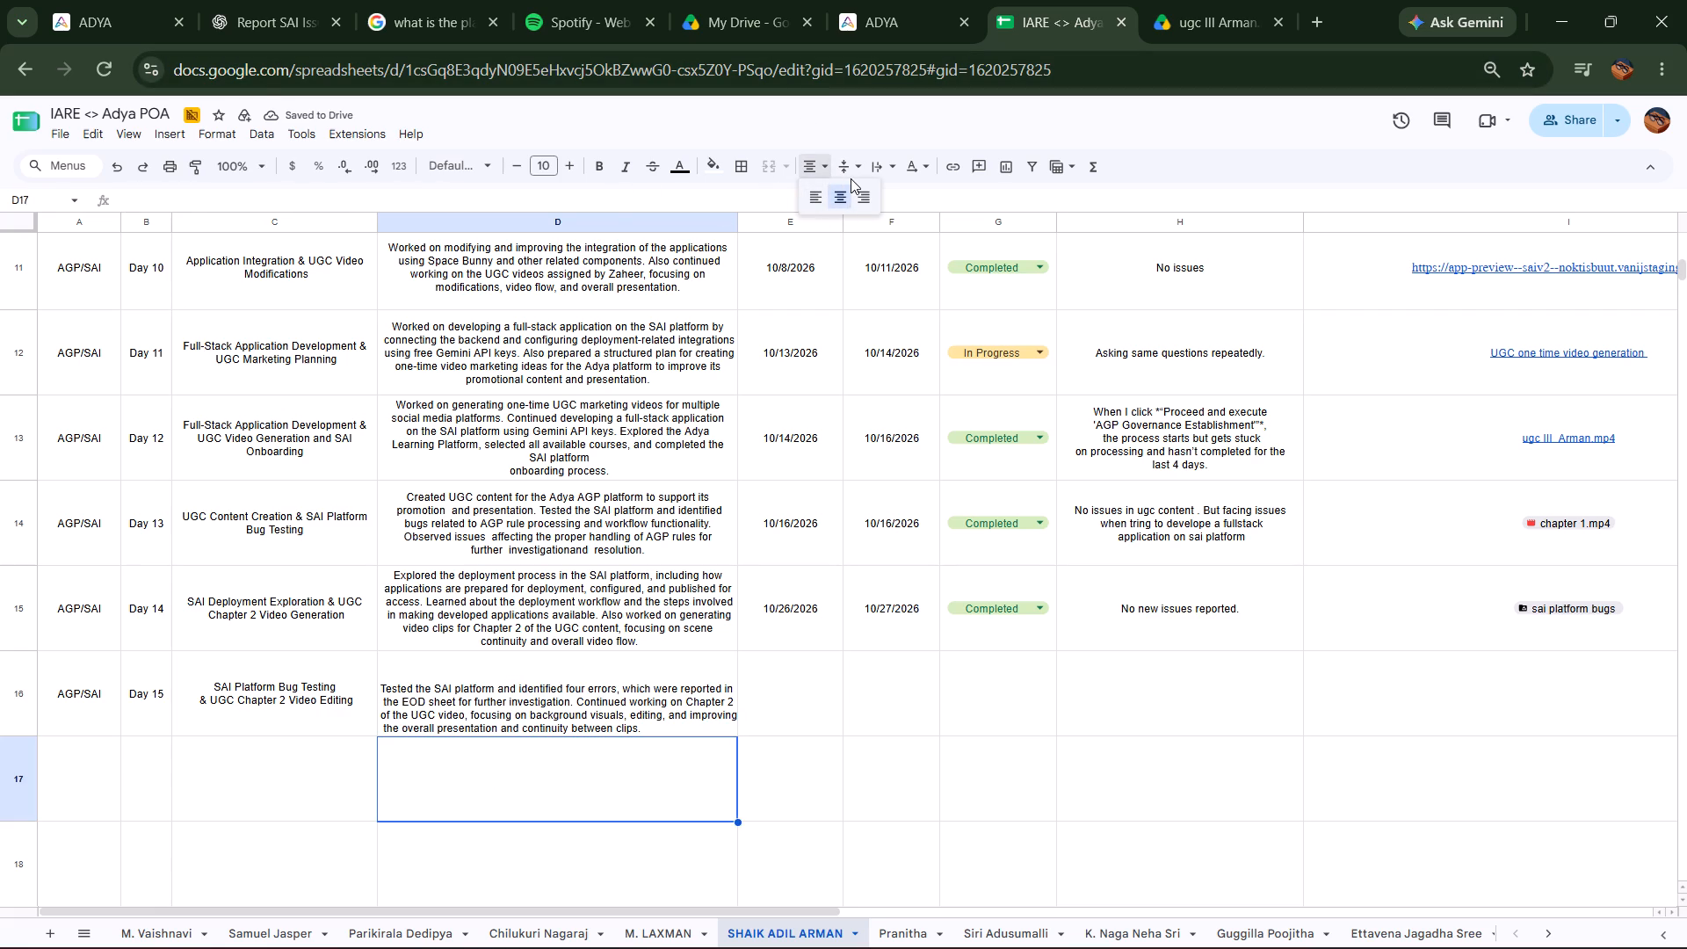
{"action": "left_click", "coordinate": [851, 178]}
{"action": "left_click", "coordinate": [835, 205]}
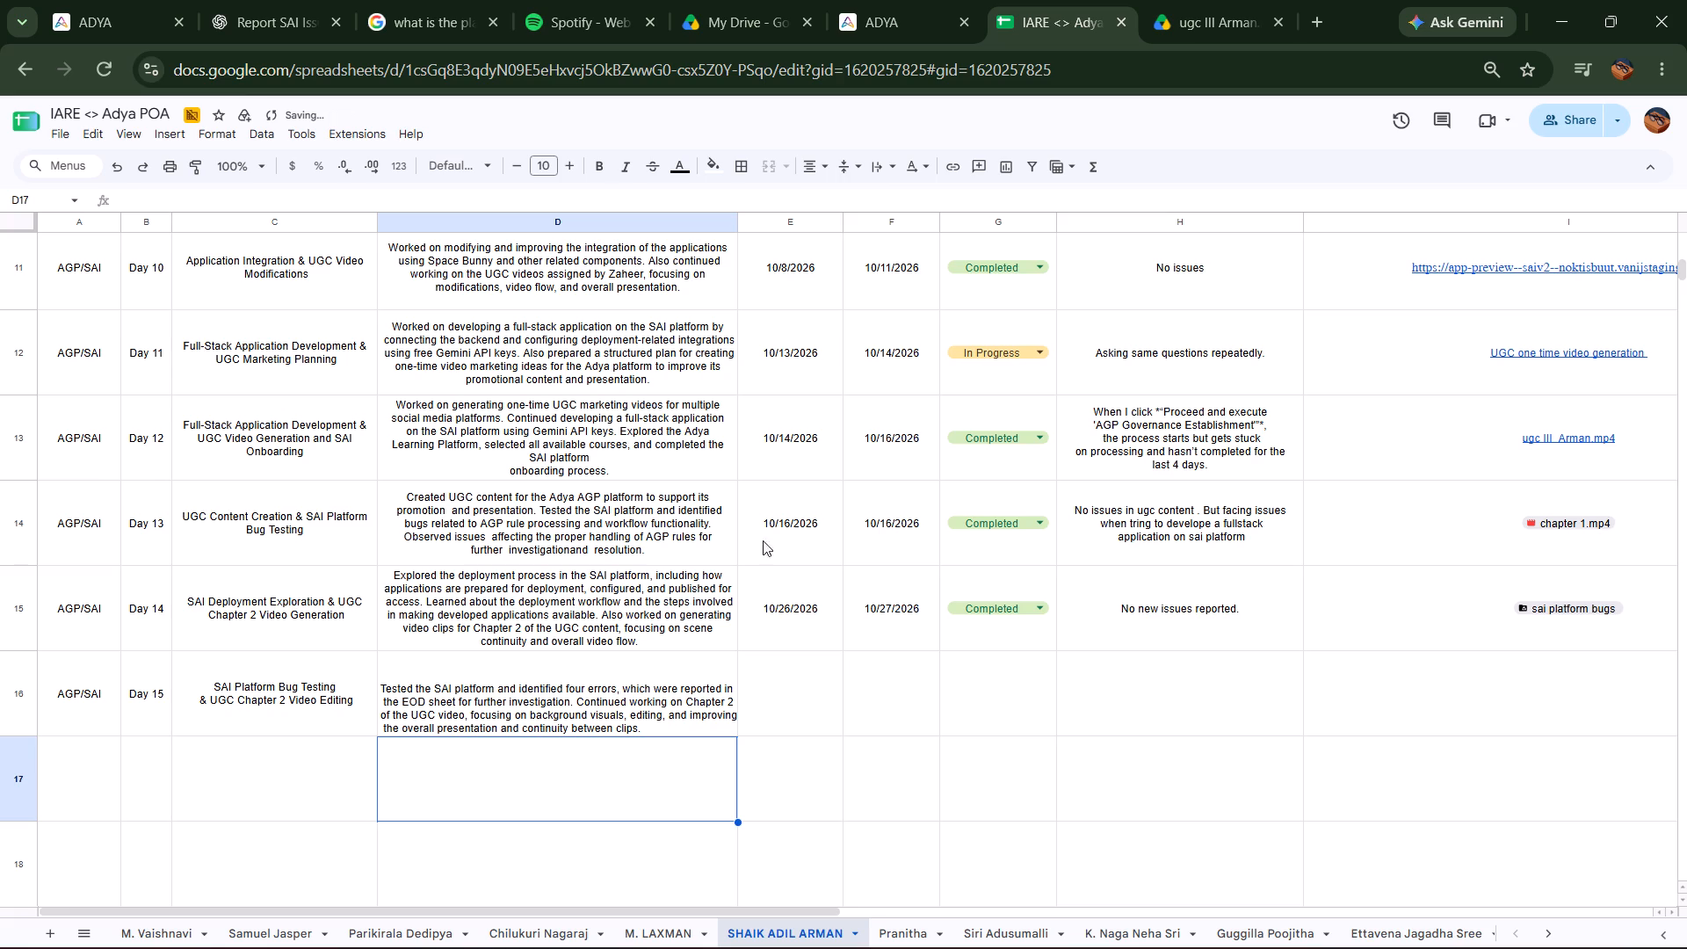
{"action": "key", "text": "ctrl+a"}
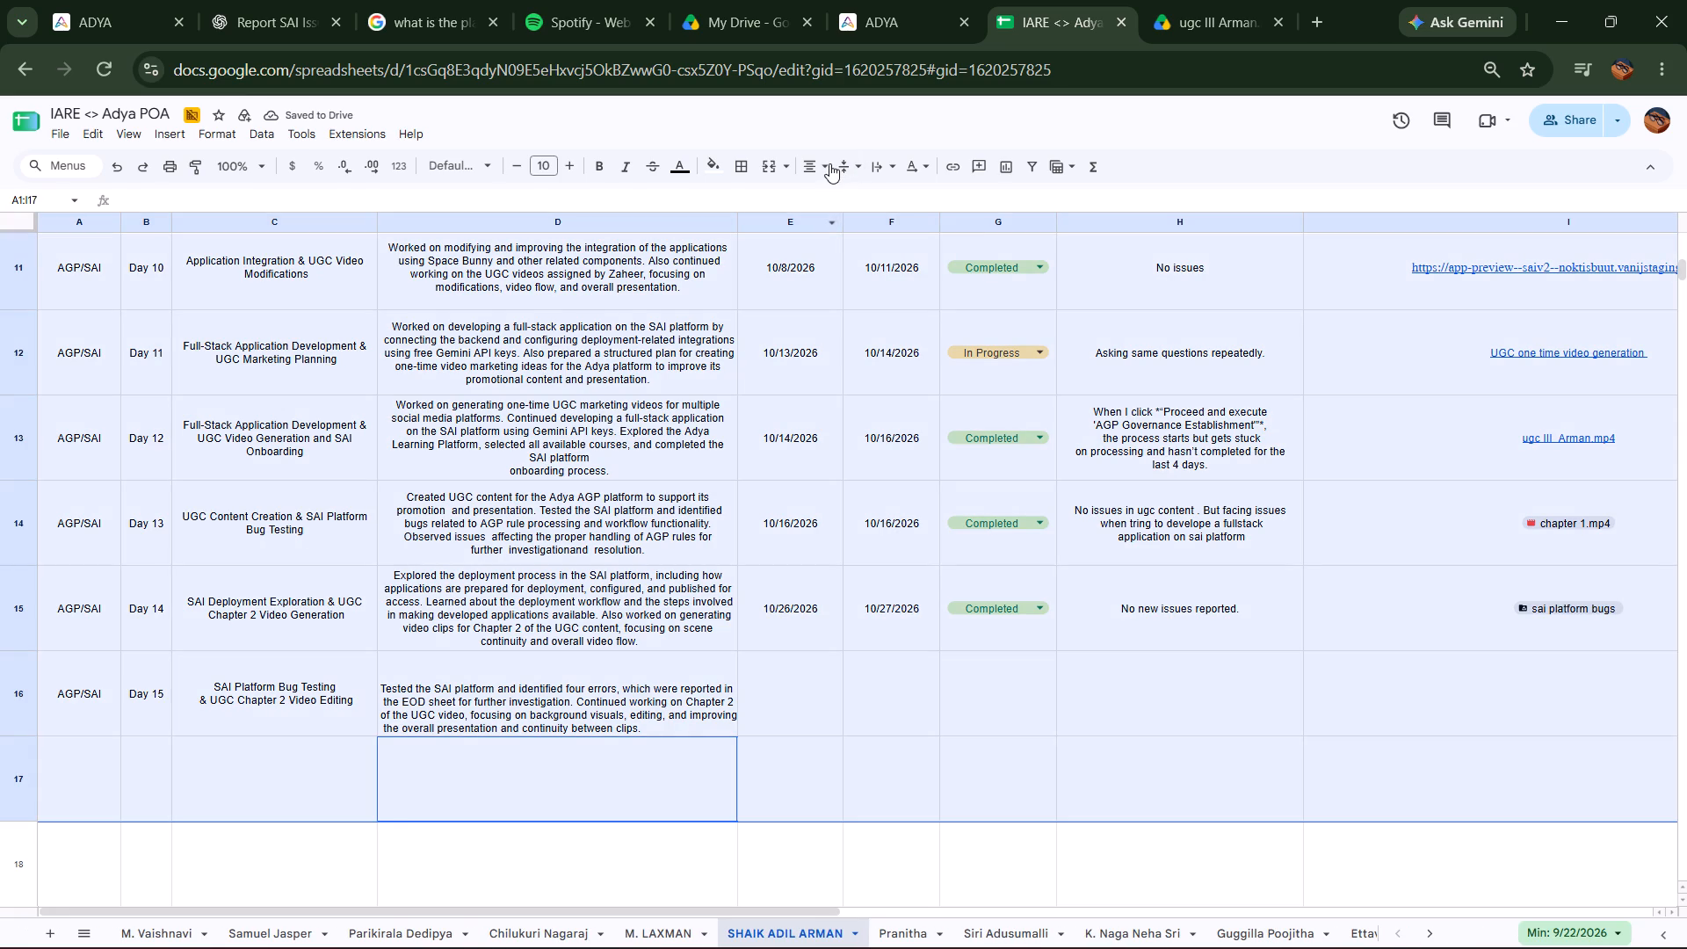
{"action": "left_click", "coordinate": [829, 163]}
{"action": "left_click", "coordinate": [834, 191]}
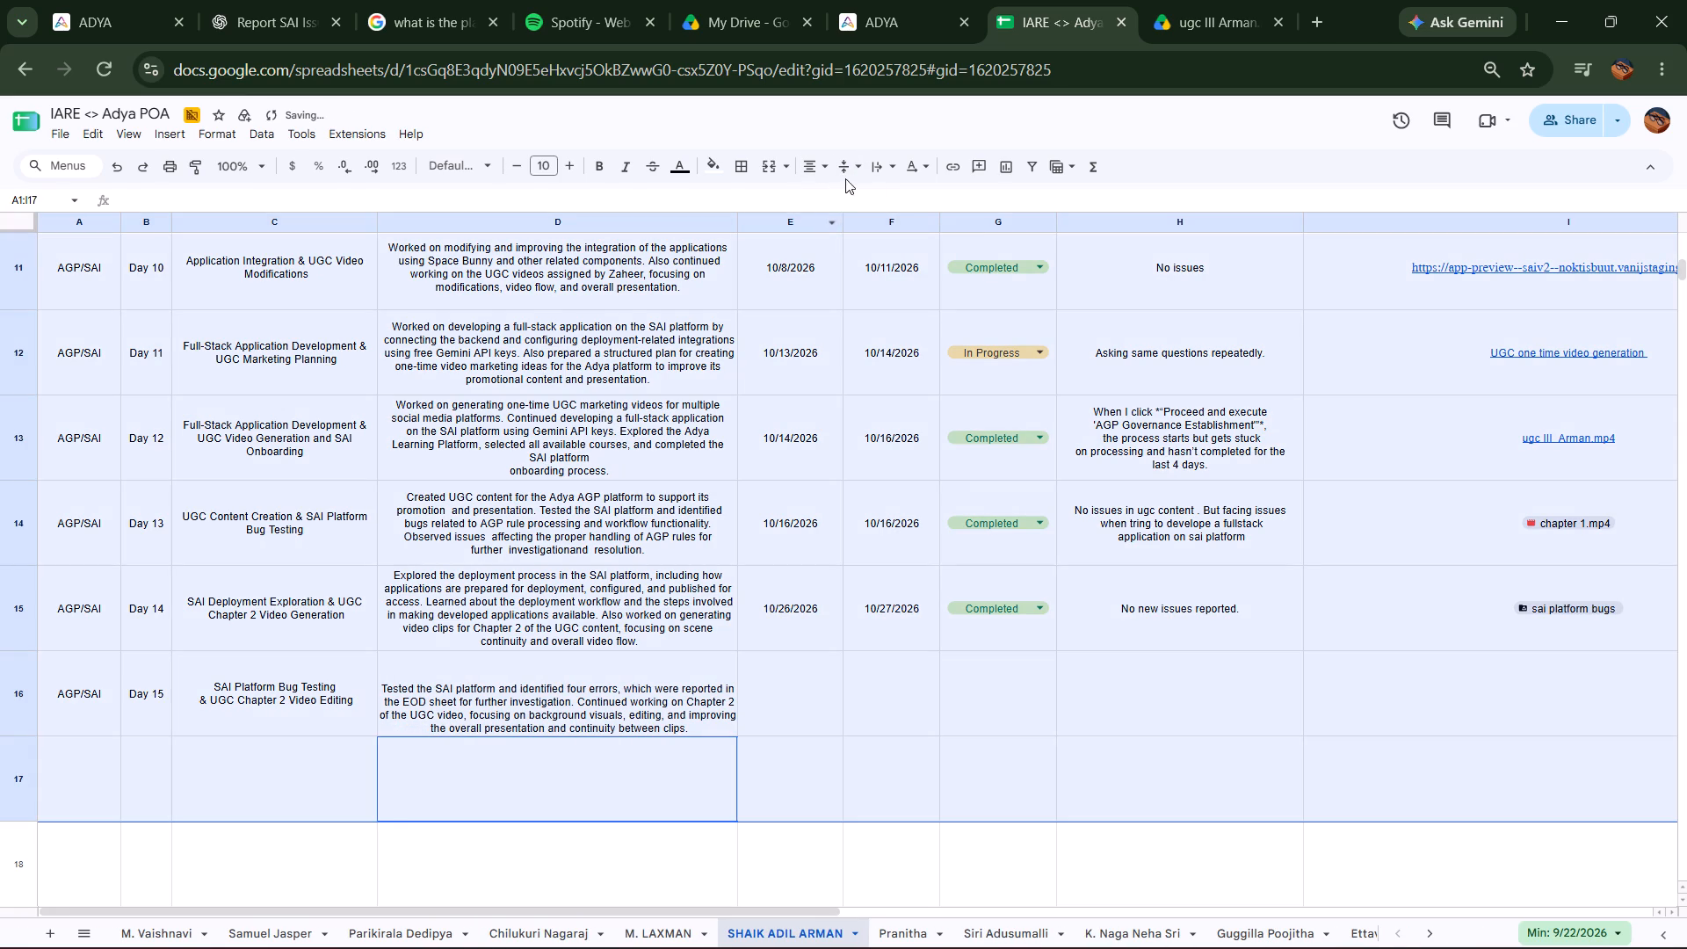
{"action": "left_click", "coordinate": [865, 167]}
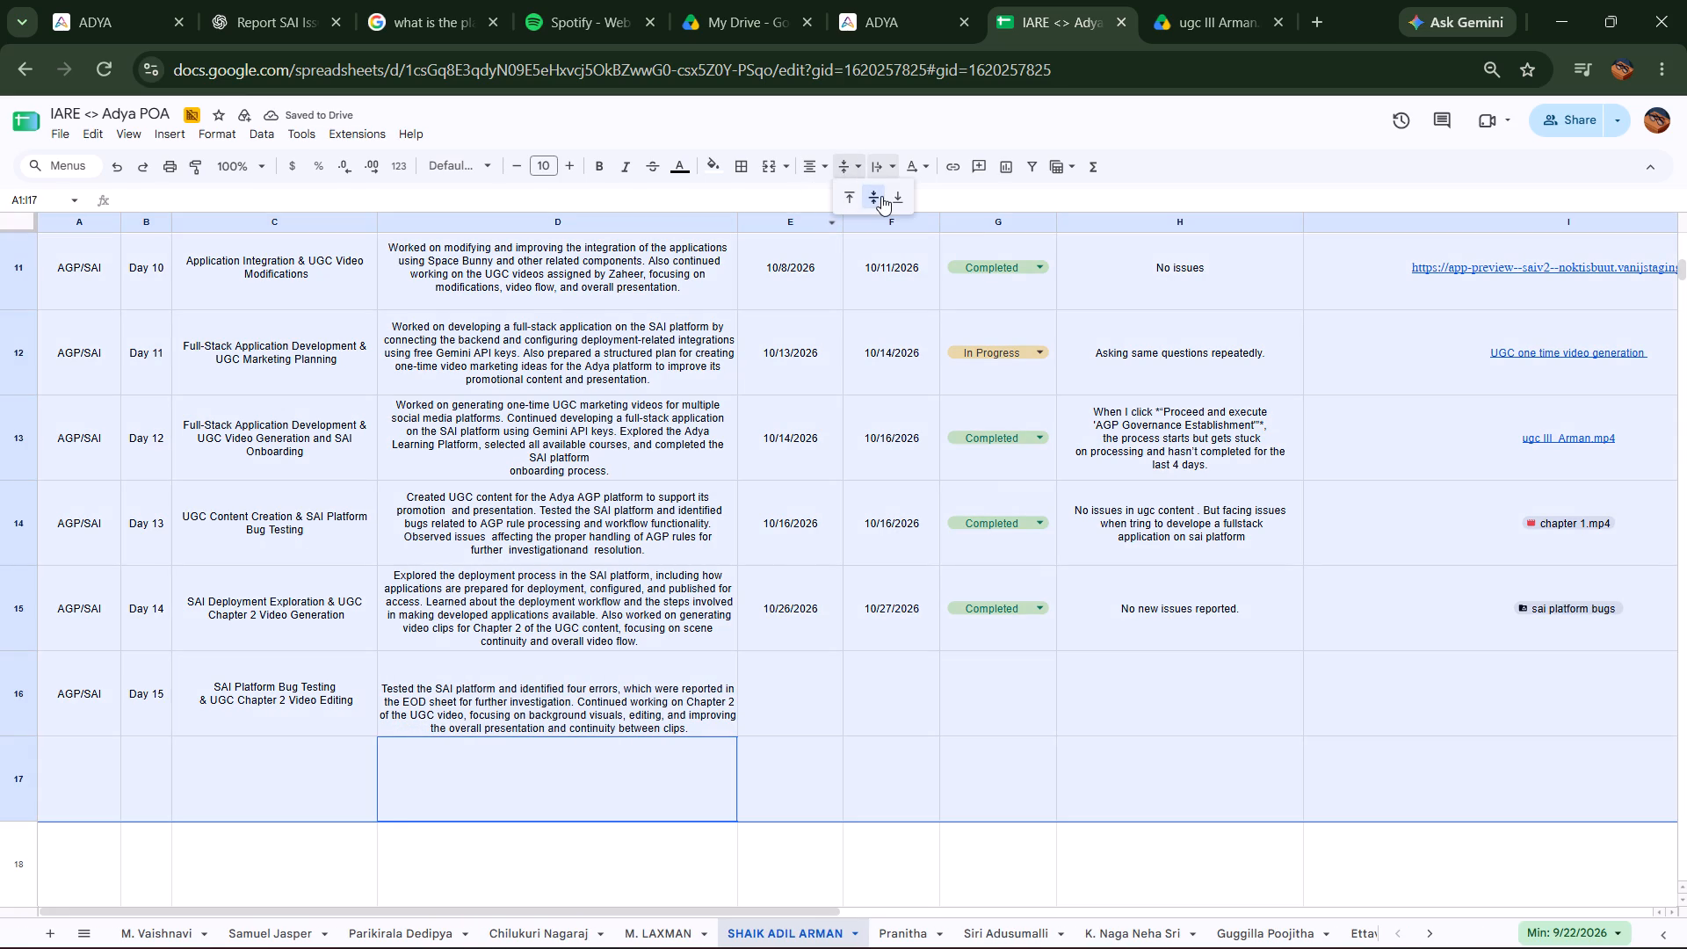
{"action": "left_click", "coordinate": [881, 196]}
{"action": "left_click", "coordinate": [787, 775]}
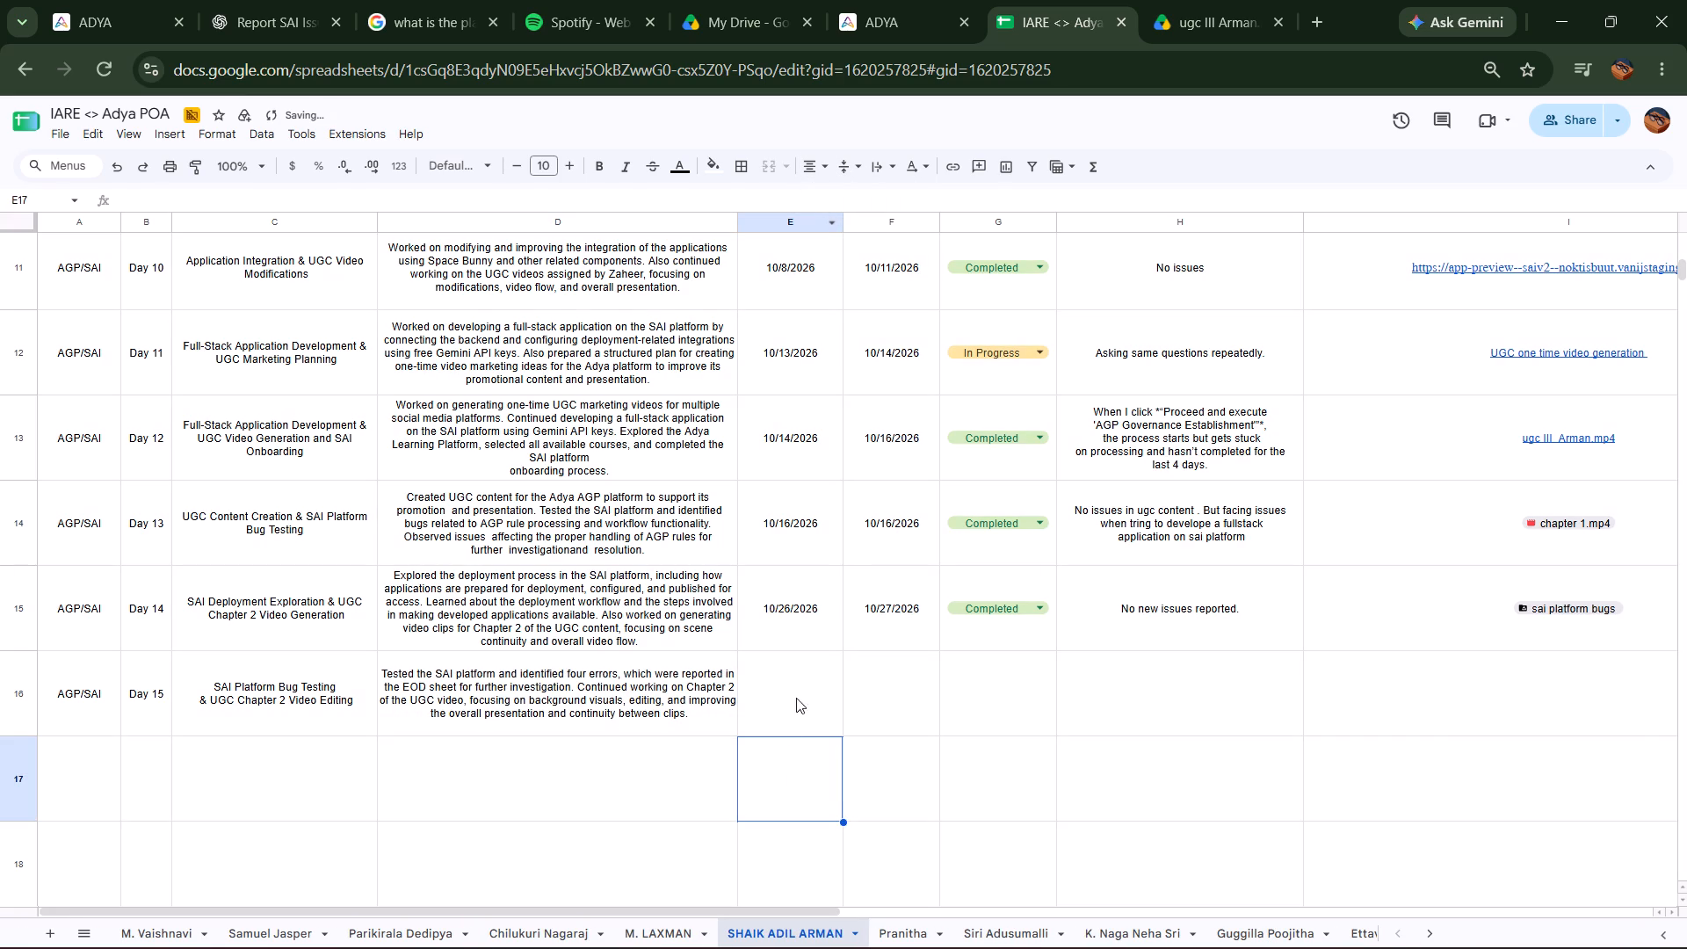
Enter 10/27/2026 as the Day 15 start date in E16.
{"action": "left_click", "coordinate": [800, 677]}
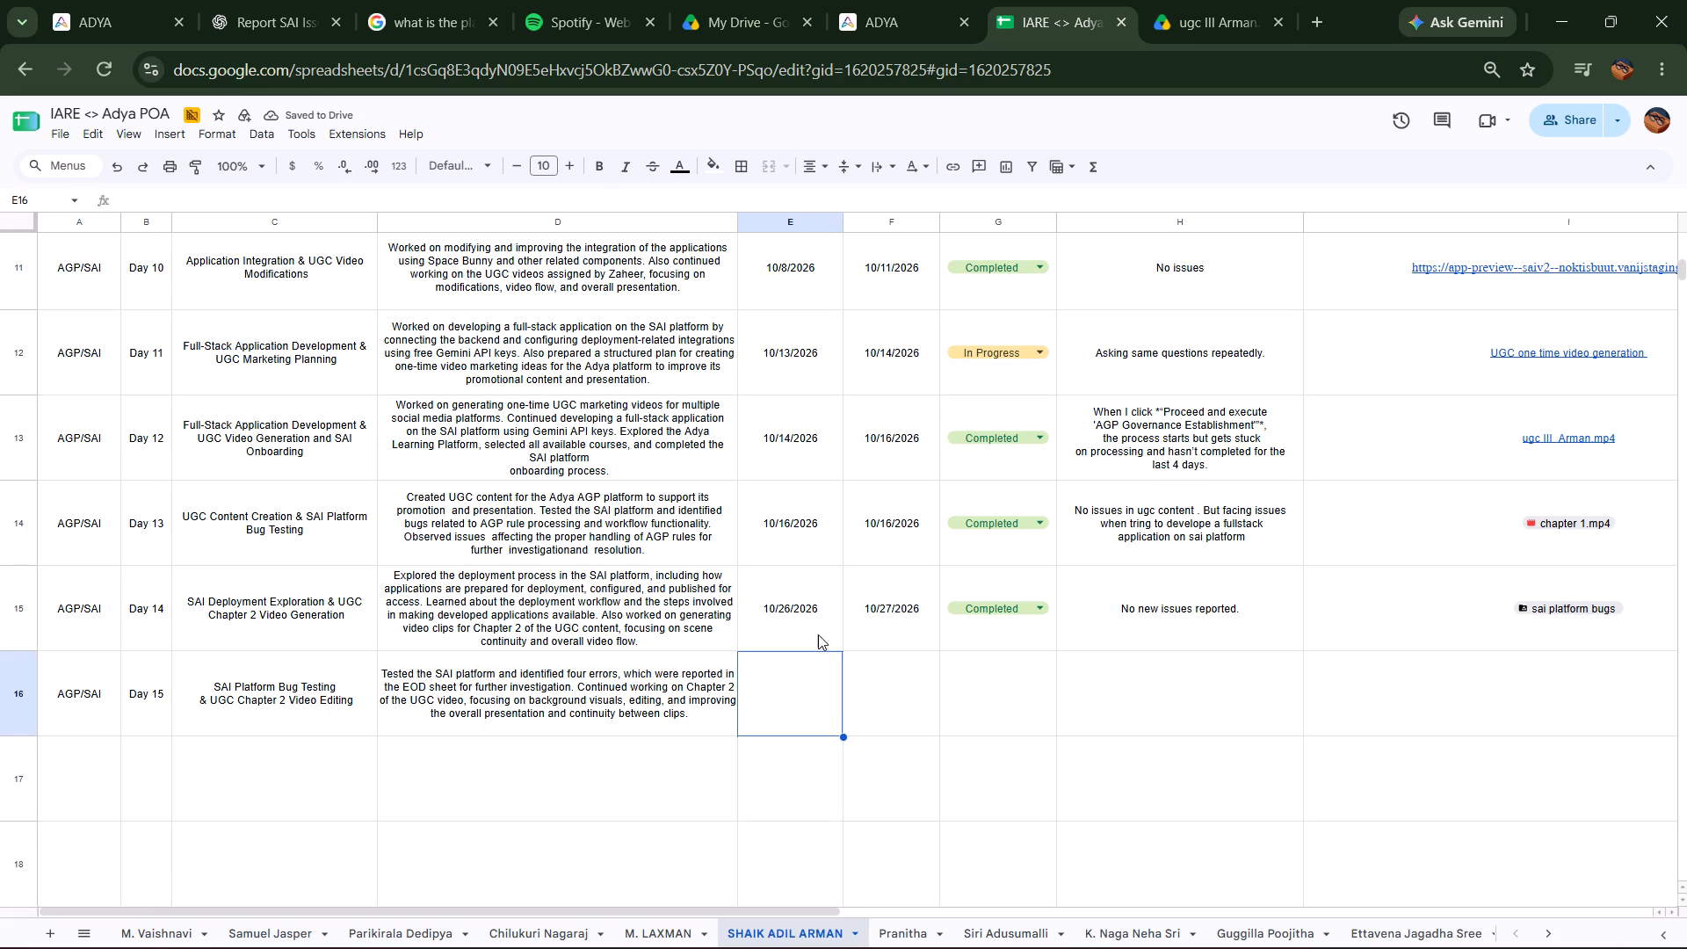
{"action": "left_click", "coordinate": [908, 612]}
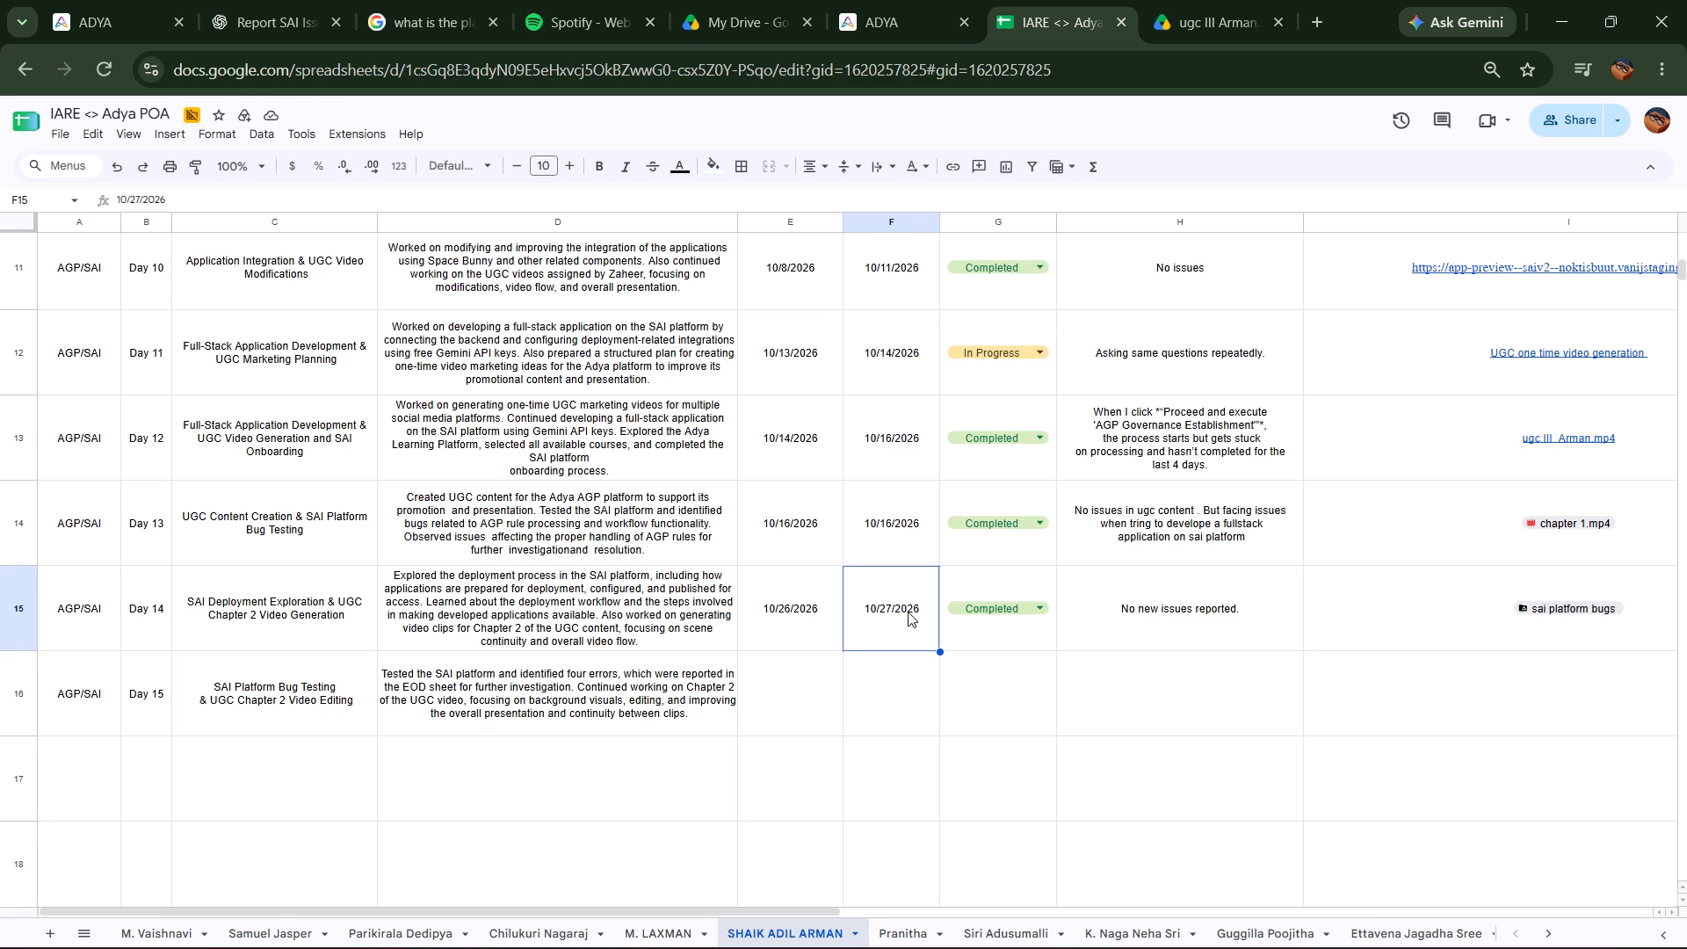
{"action": "left_click", "coordinate": [138, 206]}
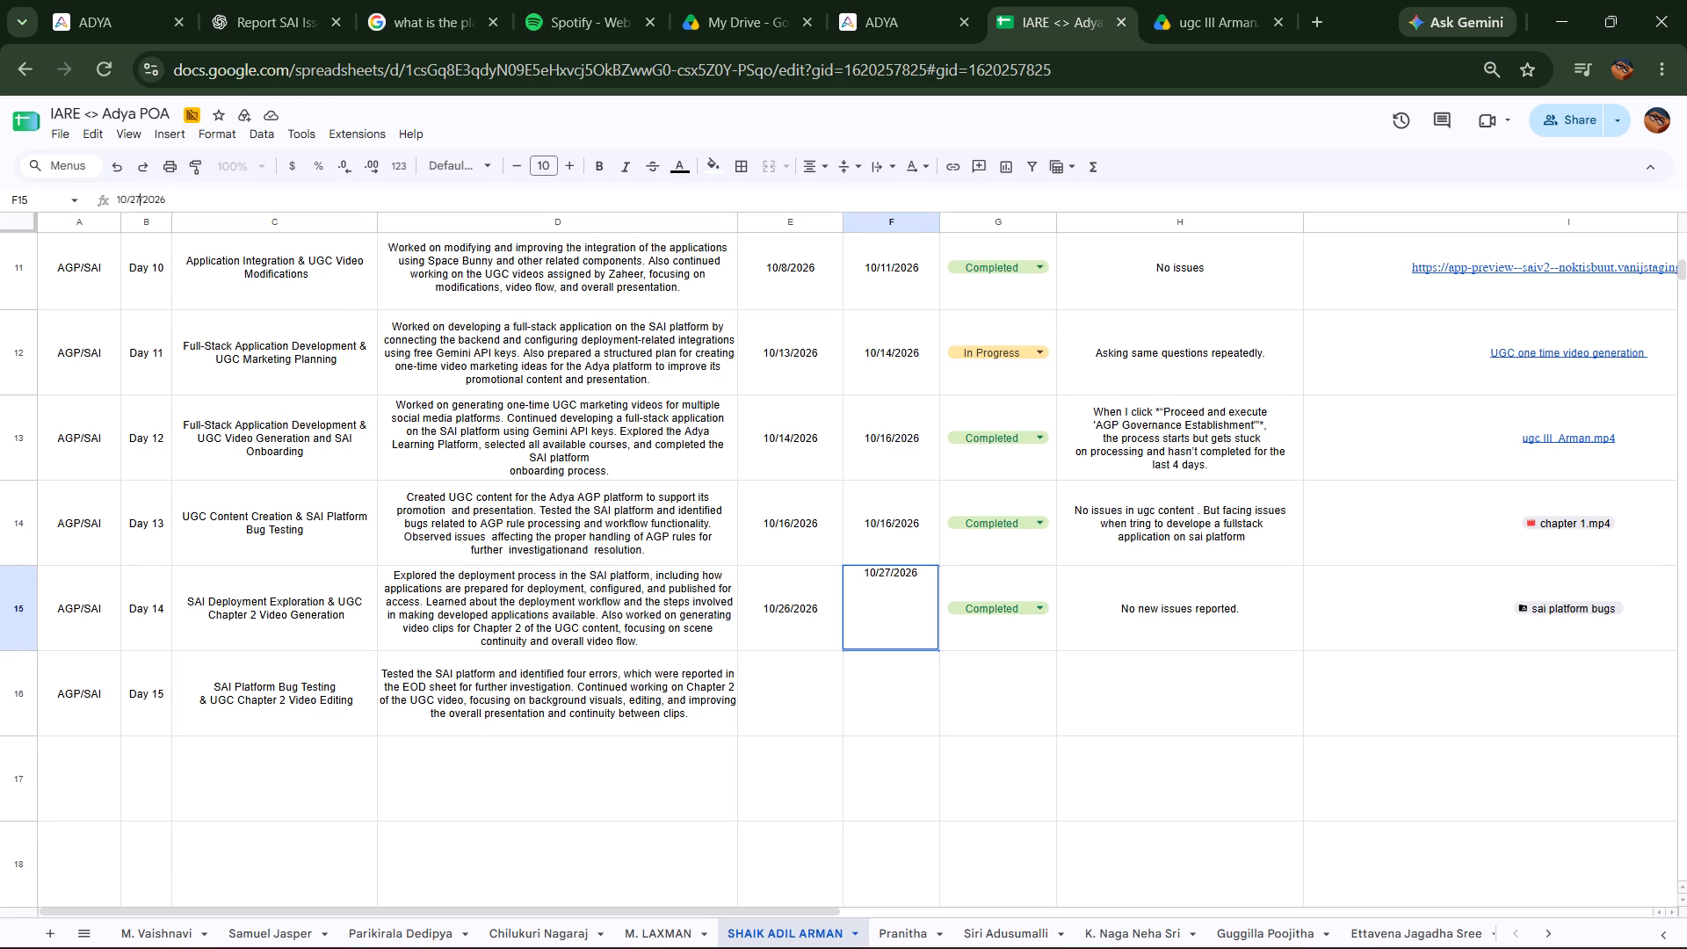
{"action": "left_click", "coordinate": [749, 696]}
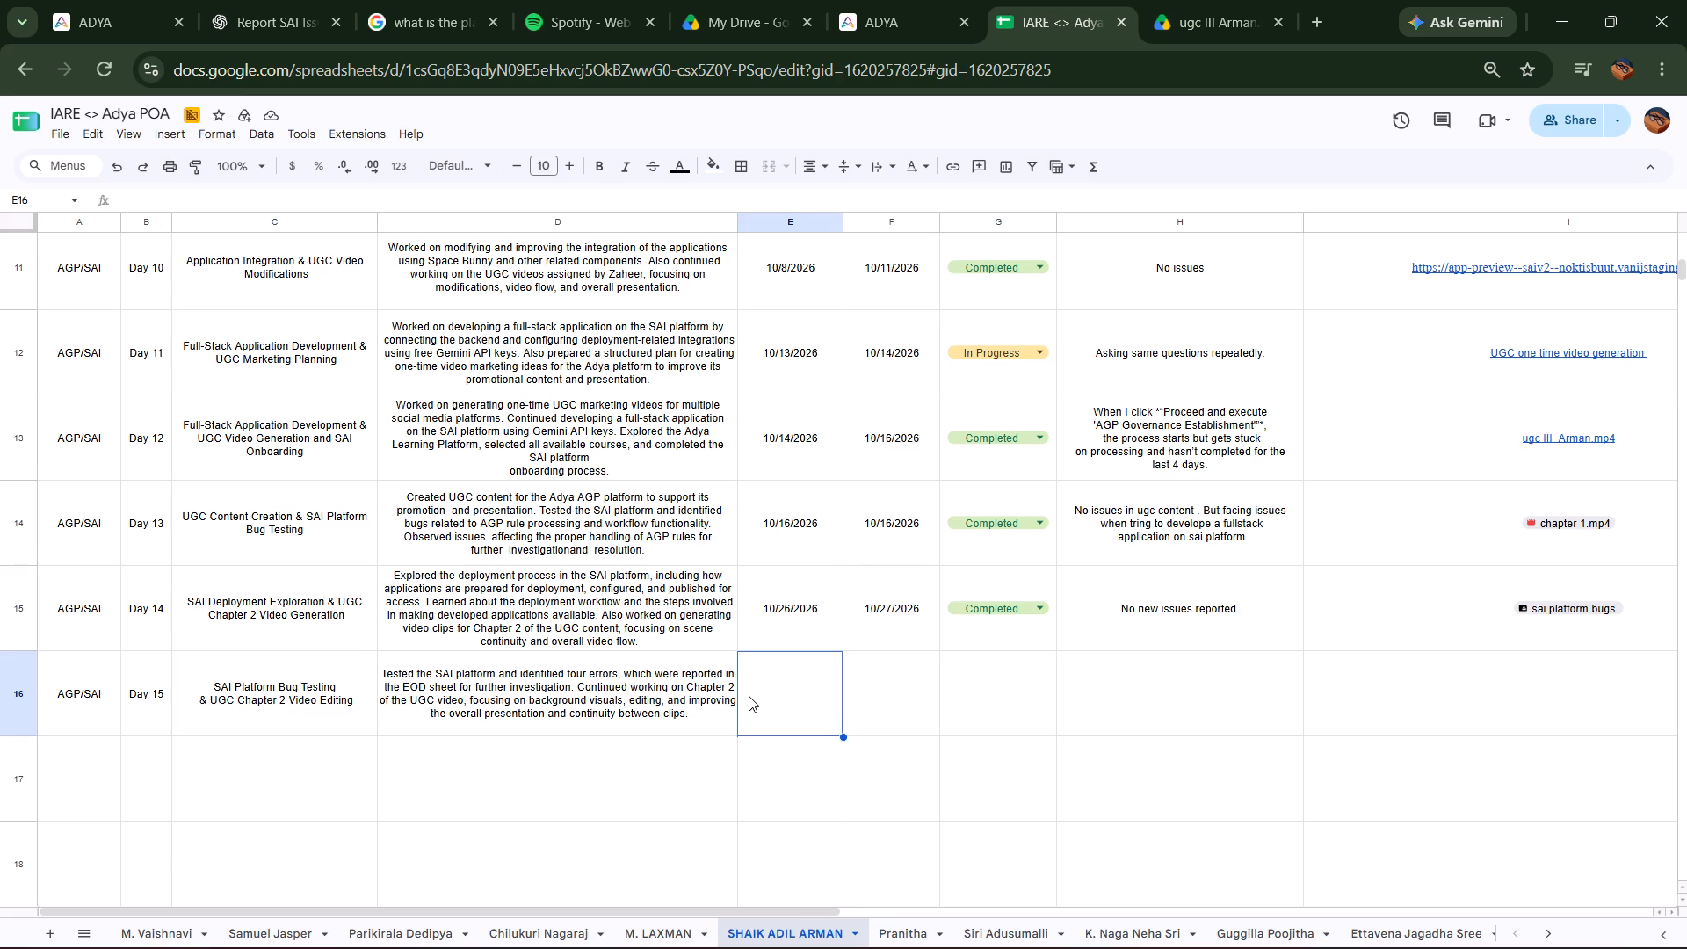
{"action": "key", "text": "ctrl+apostrophe"}
{"action": "key", "text": "ctrl+semicolon"}
{"action": "left_click", "coordinate": [918, 675]}
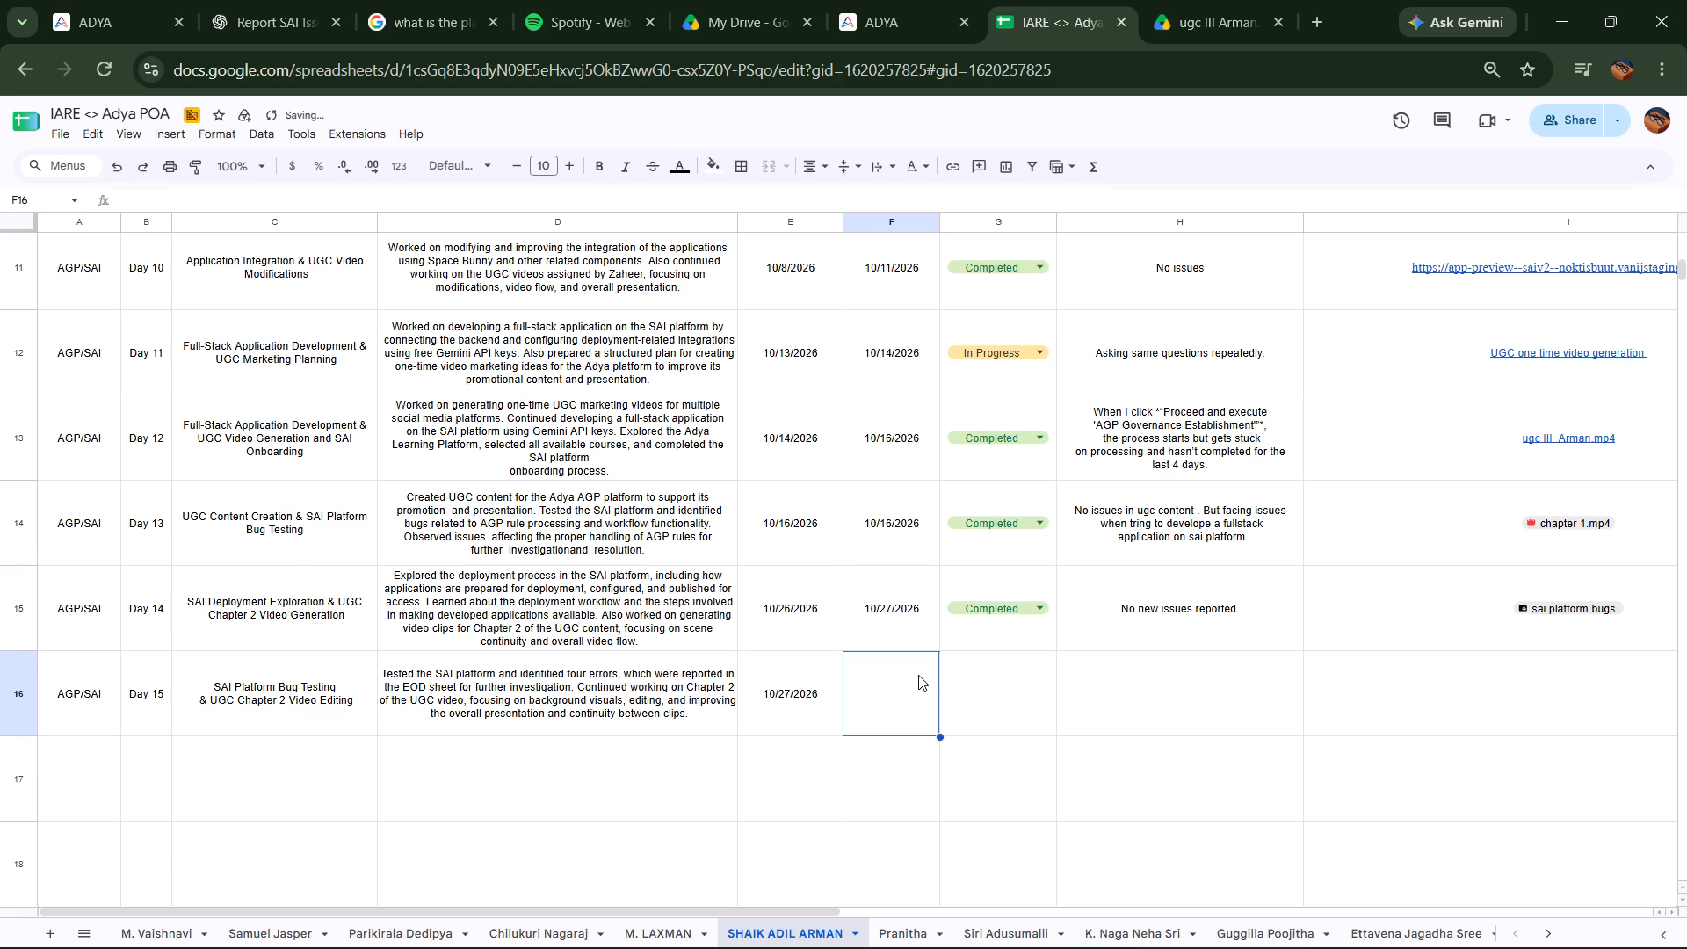
Fill the status dropdown from G15 down to G16 and set the Day 15 status to In Progress.
{"action": "left_click_drag", "start_coordinate": [991, 714], "coordinate": [1011, 598]}
{"action": "left_click", "coordinate": [1001, 639]}
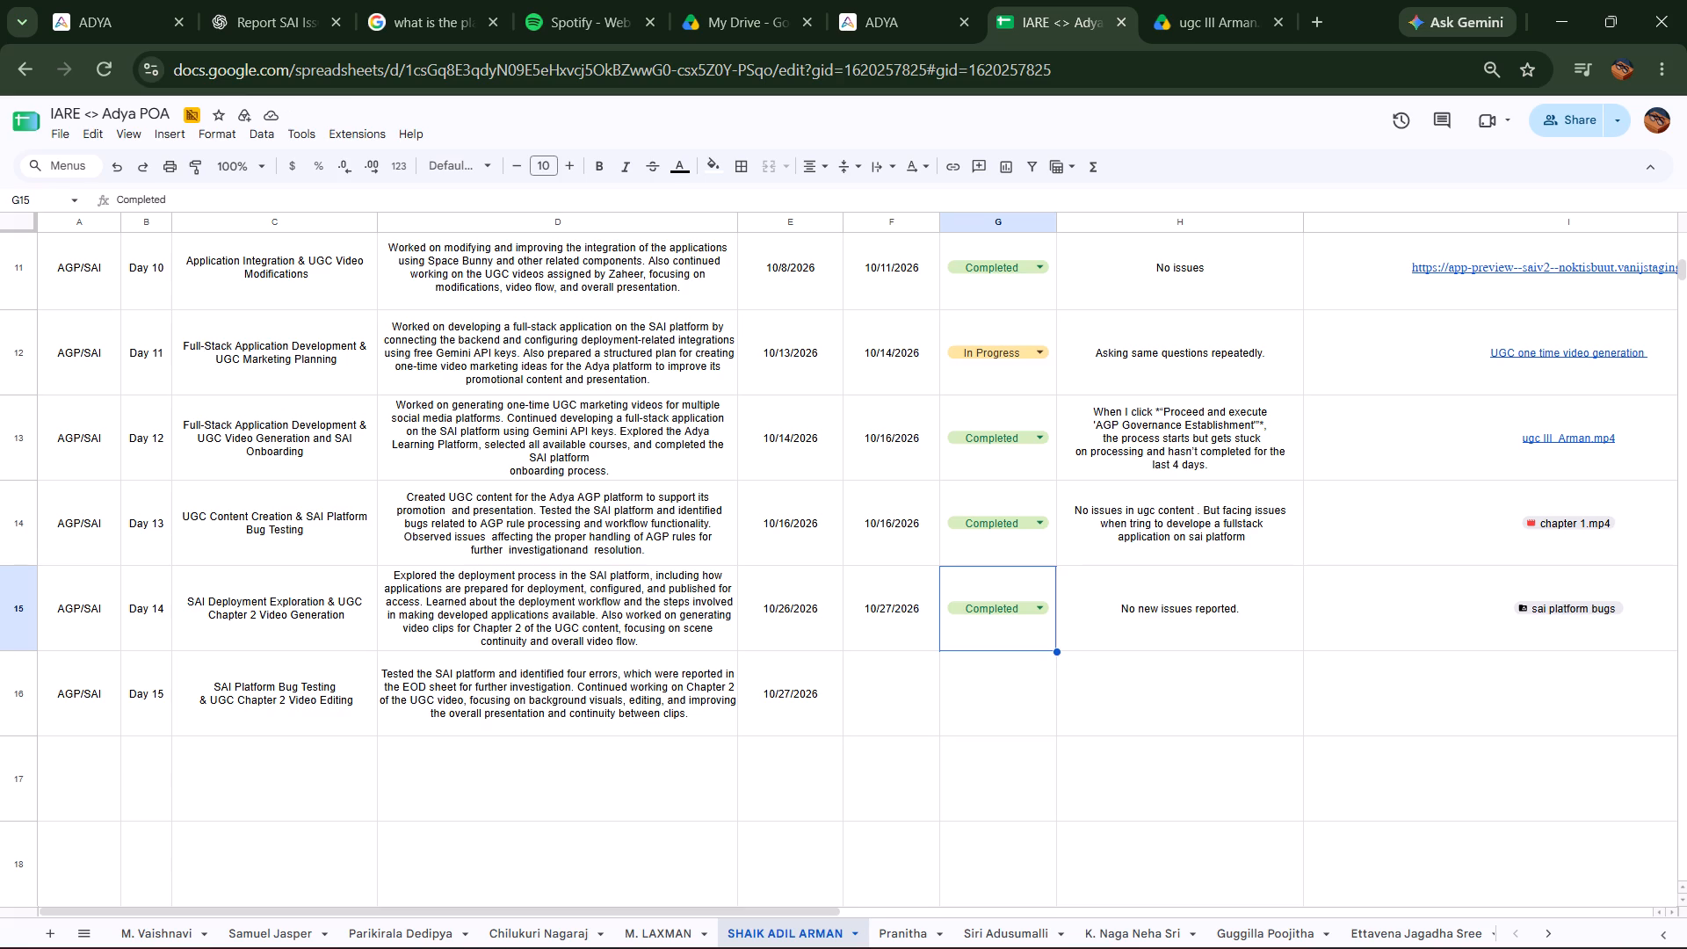
{"action": "left_click_drag", "start_coordinate": [1058, 646], "coordinate": [1054, 699]}
{"action": "left_click", "coordinate": [1007, 693]}
{"action": "left_click", "coordinate": [985, 741]}
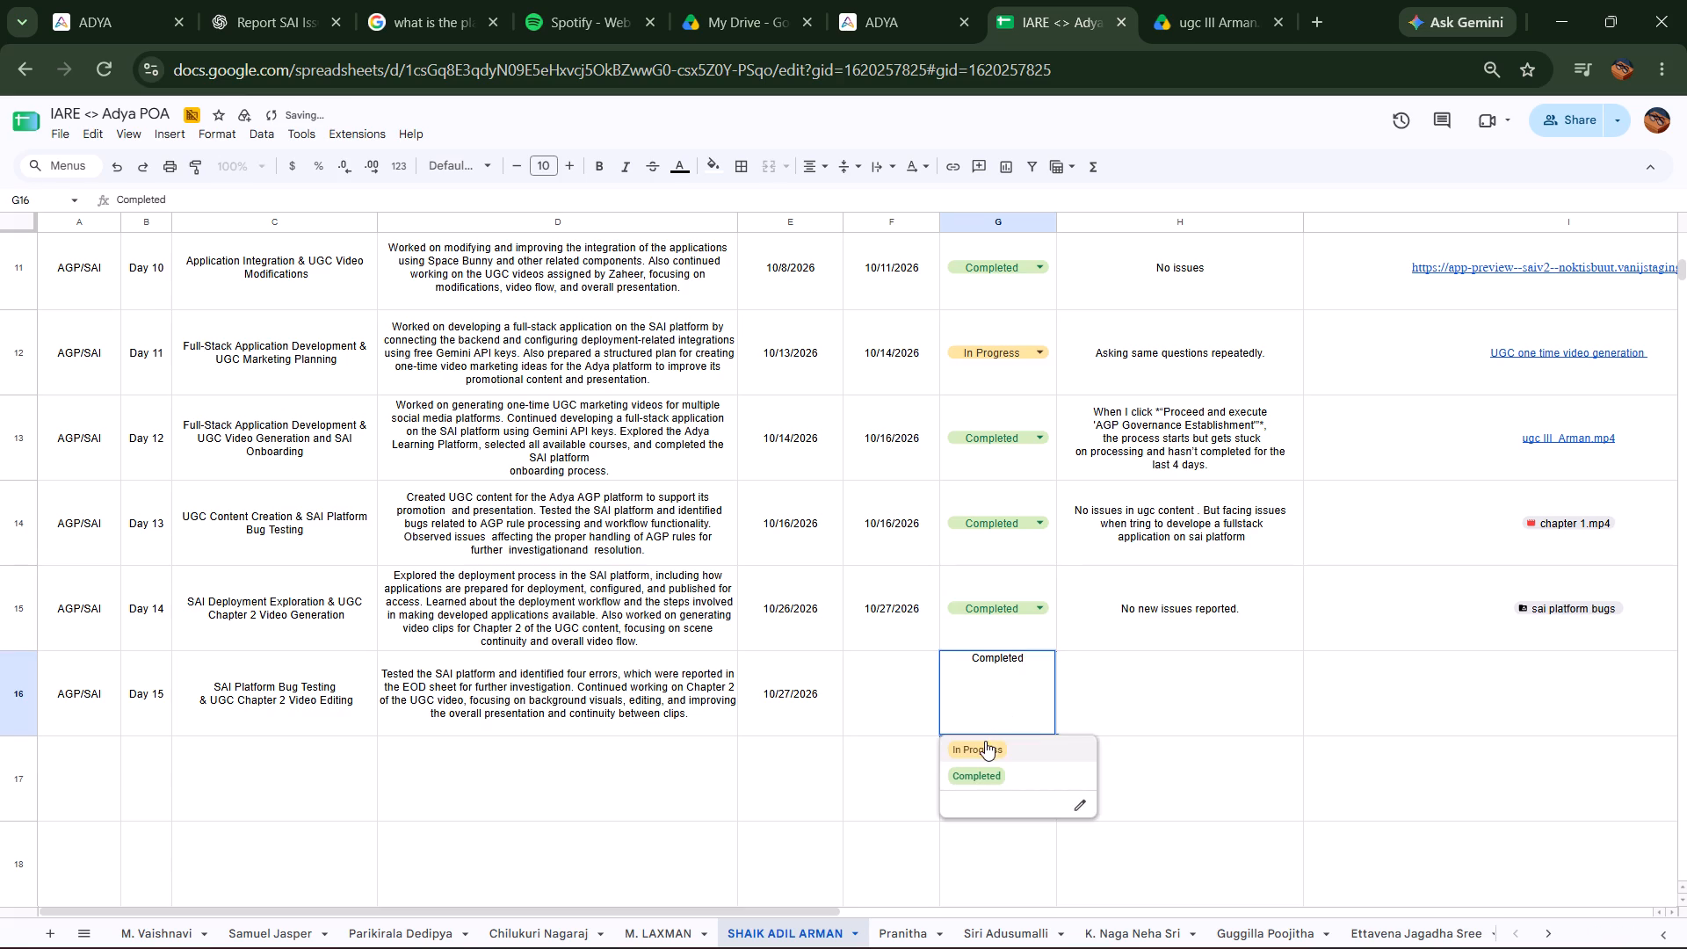
Enter "issues found and updated in the EOD sheet" as the Day 15 issues note in H16.
{"action": "left_click", "coordinate": [1124, 690]}
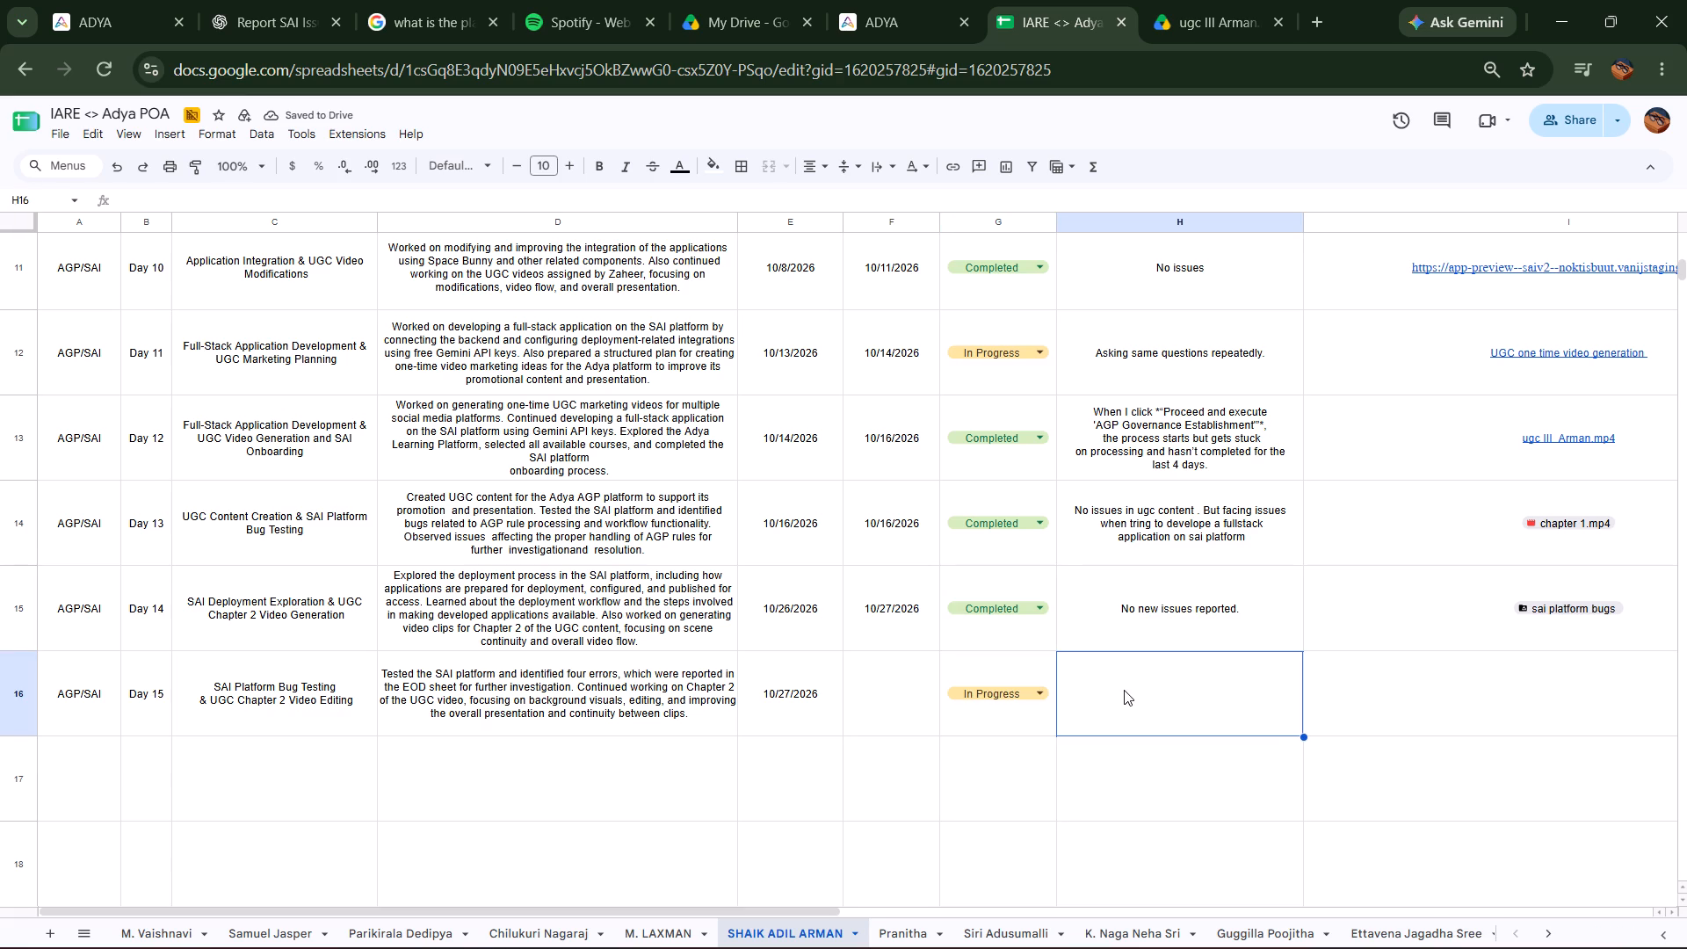
{"action": "type", "text": "is"}
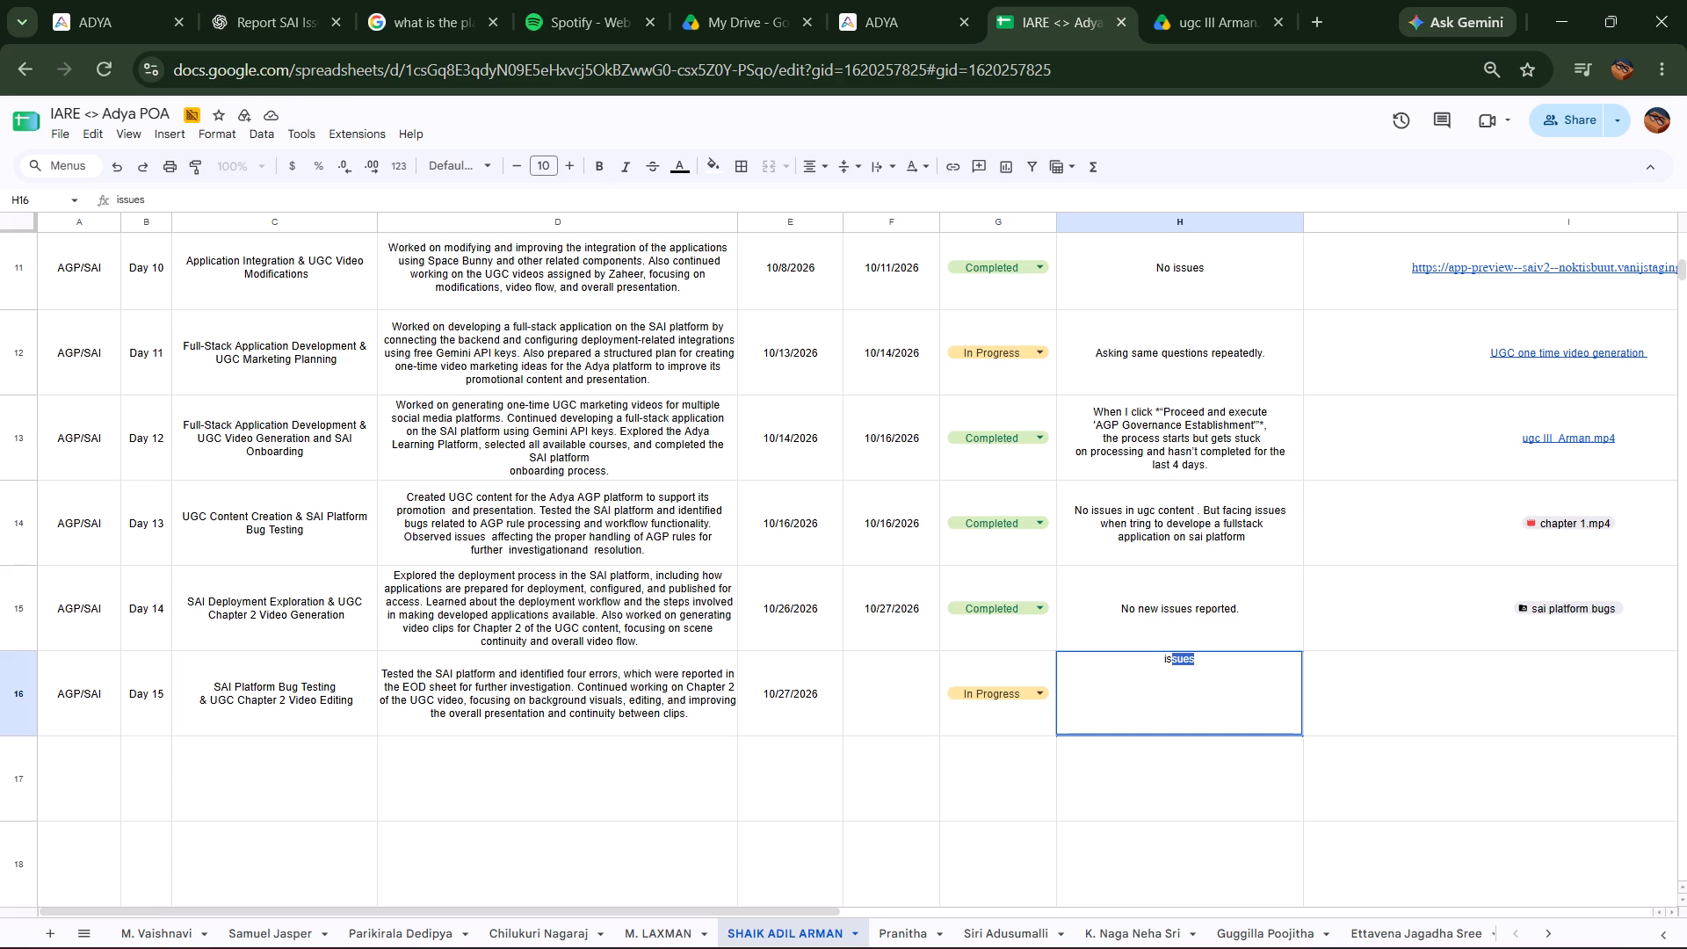
{"action": "type", "text": "ues"}
{"action": "key", "text": "BackSpace"}
{"action": "key", "text": "BackSpace"}
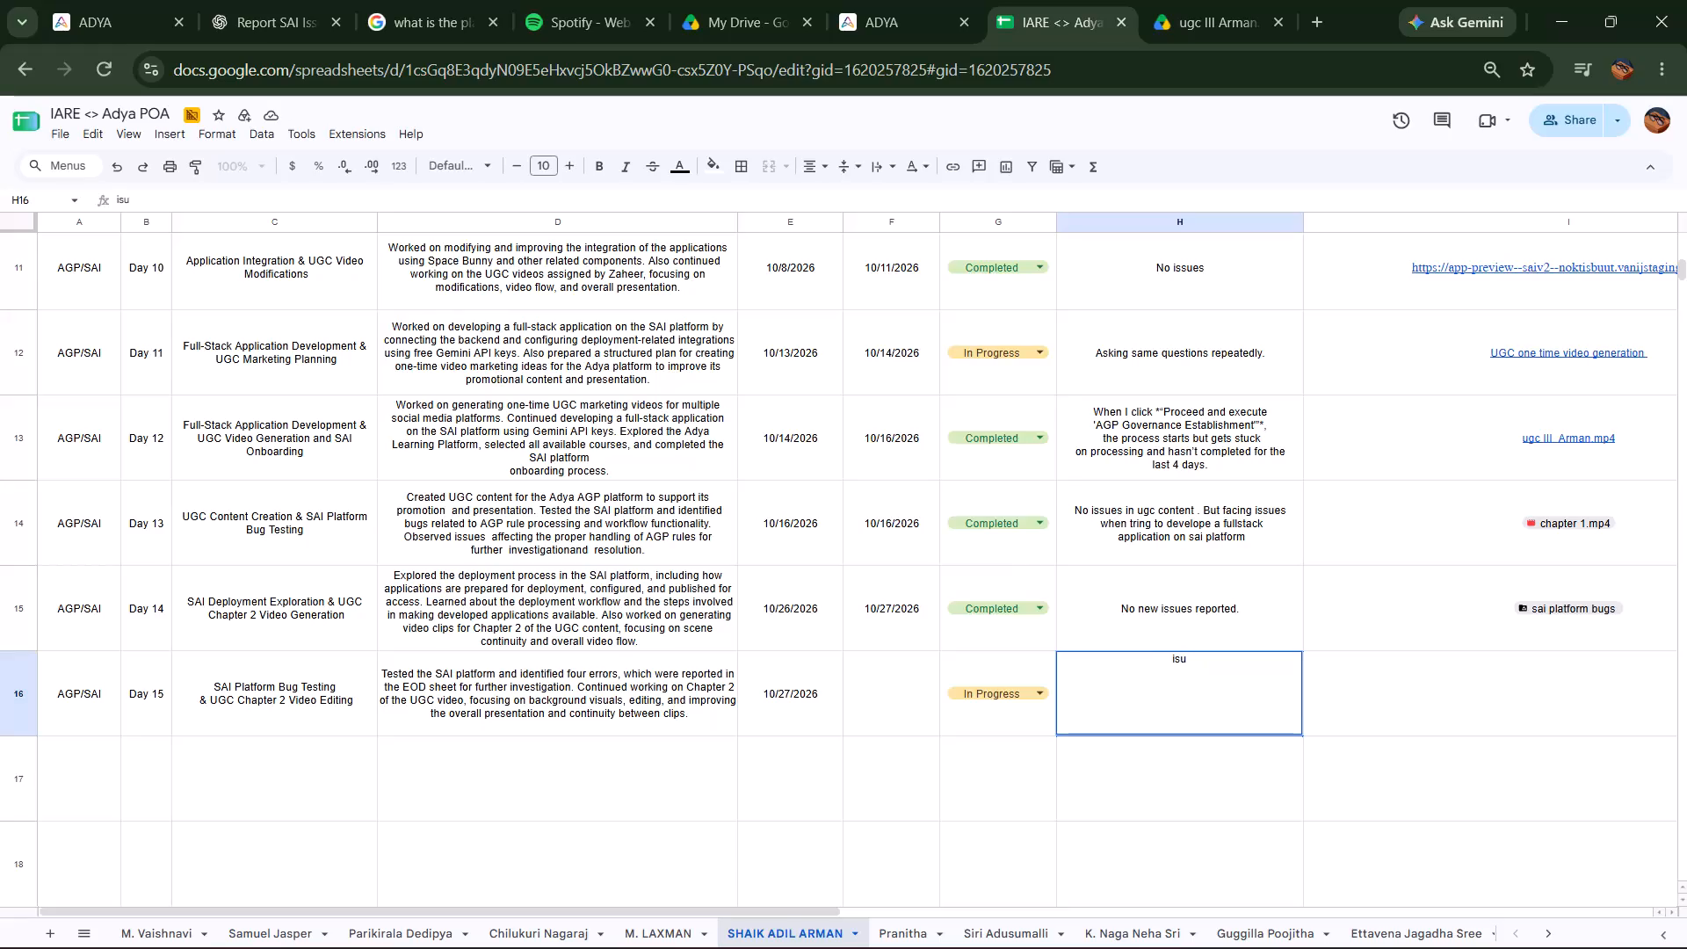
{"action": "key", "text": "BackSpace"}
{"action": "type", "text": "sues"}
{"action": "key", "text": "space"}
{"action": "type", "text": "found and"}
{"action": "key", "text": "space"}
{"action": "type", "text": "up"}
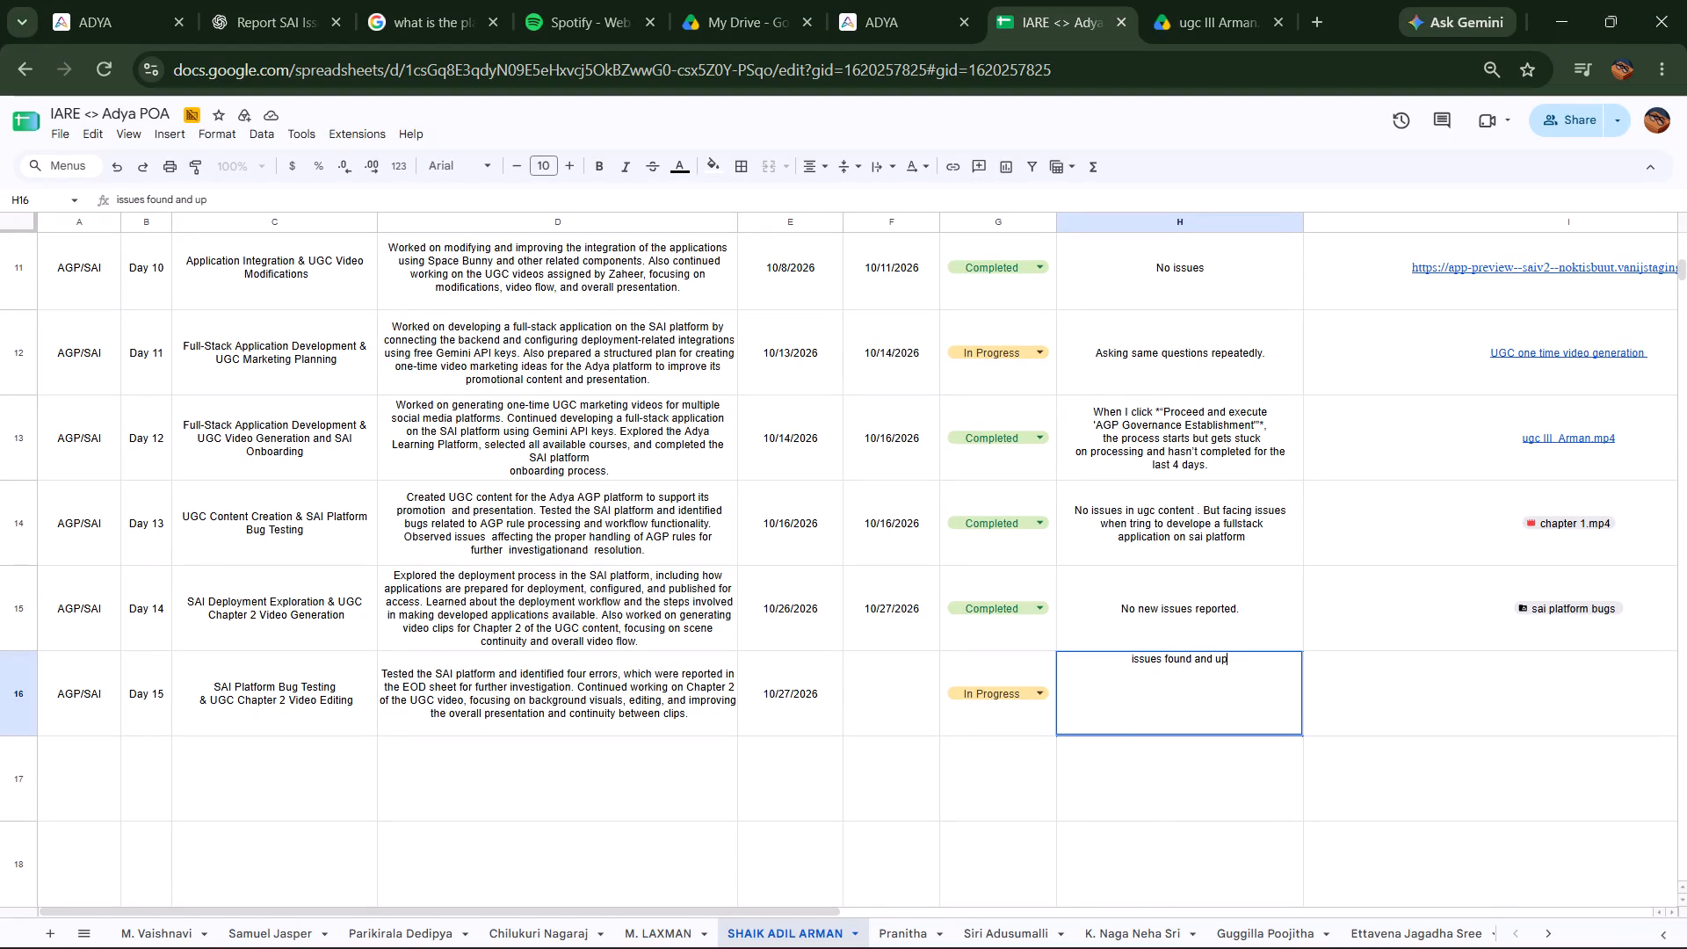
{"action": "type", "text": "dated"}
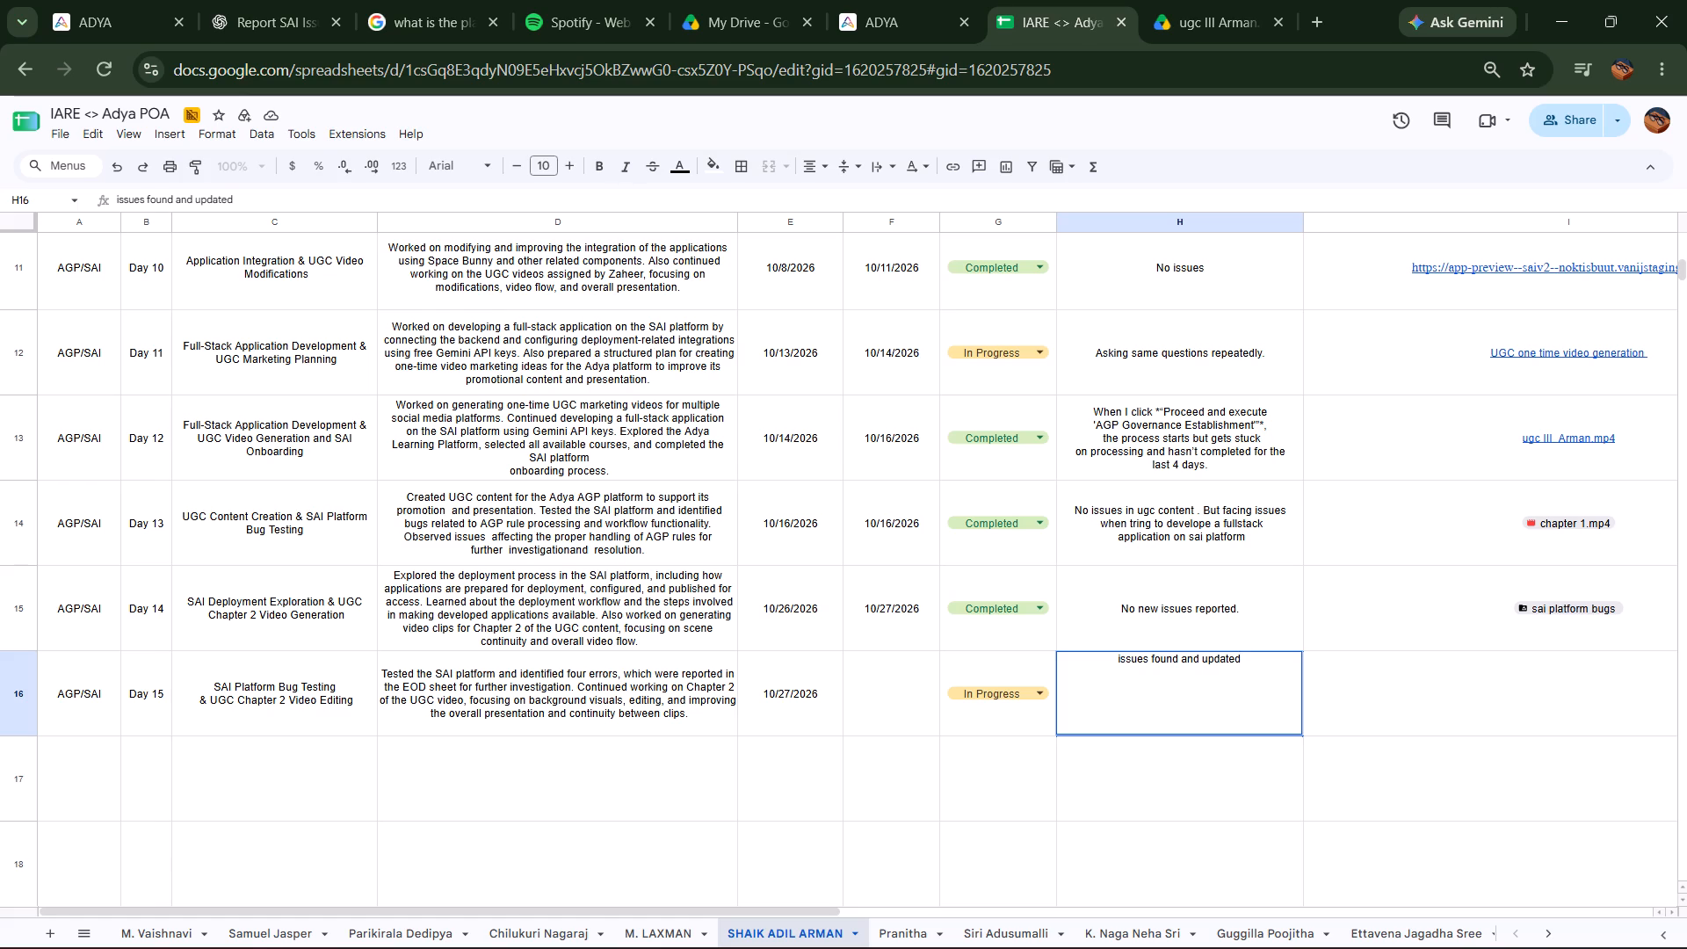
{"action": "key", "text": "space"}
{"action": "type", "text": "in the"}
{"action": "key", "text": "space"}
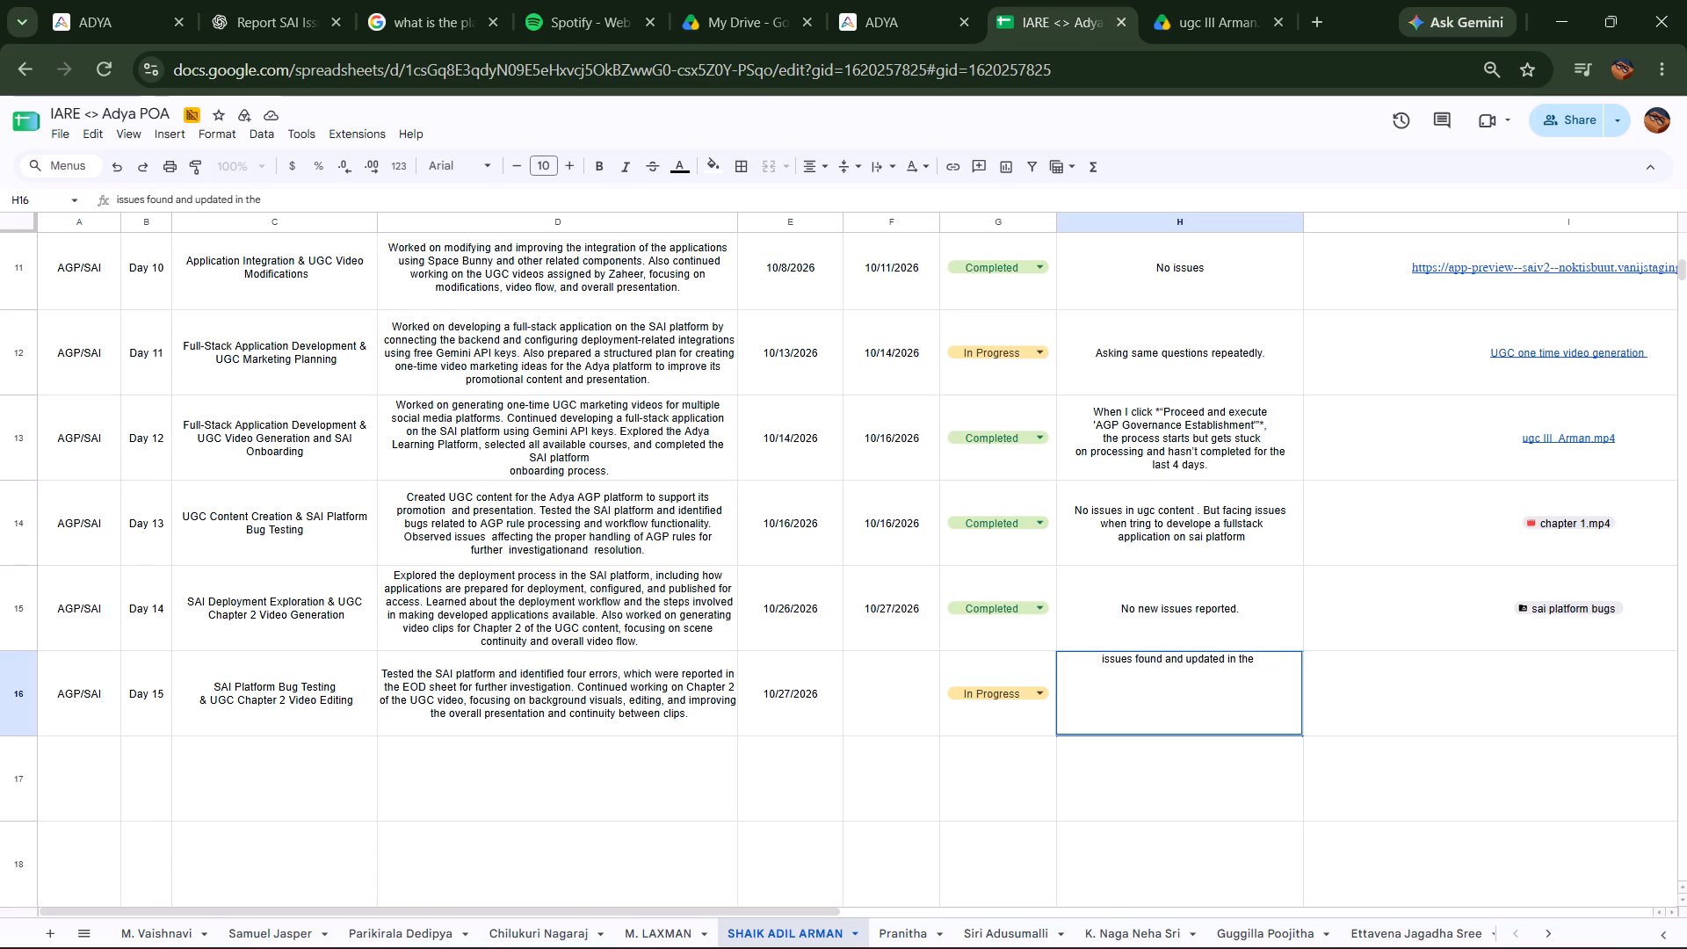
{"action": "type", "text": "EOD SH"}
{"action": "key", "text": "BackSpace"}
{"action": "type", "text": "shee"}
{"action": "key", "text": "t"}
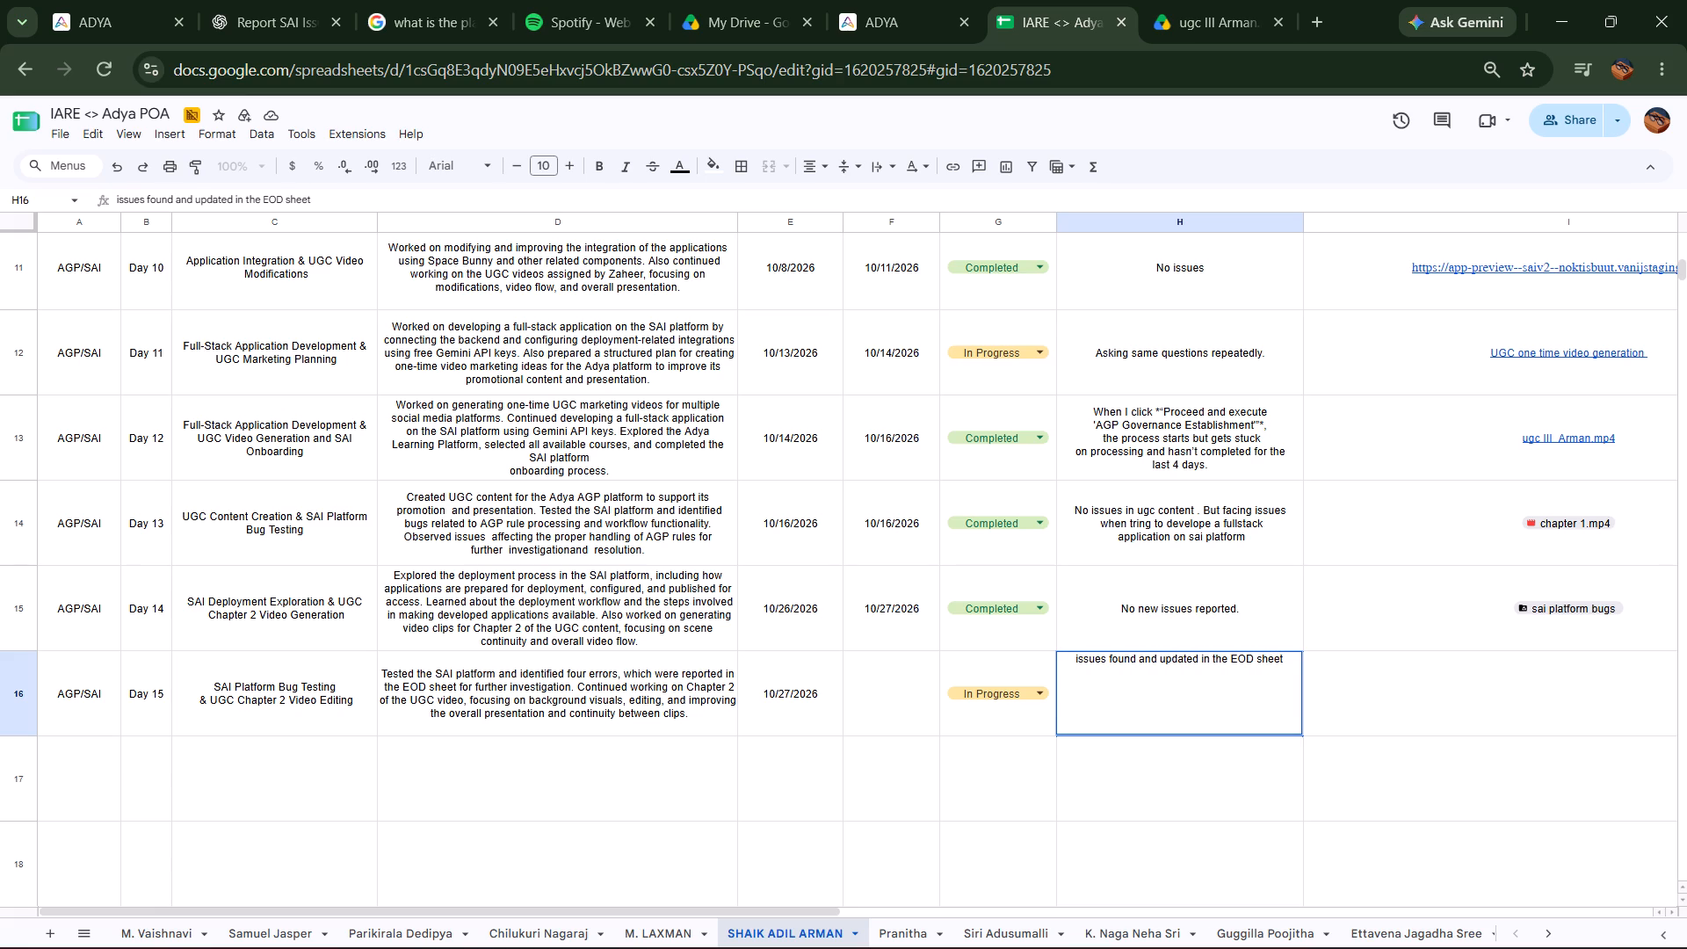
Move the "sai platform bugs" Drive folder link from I15 to the Day 15 row in I16.
{"action": "left_click", "coordinate": [1574, 612]}
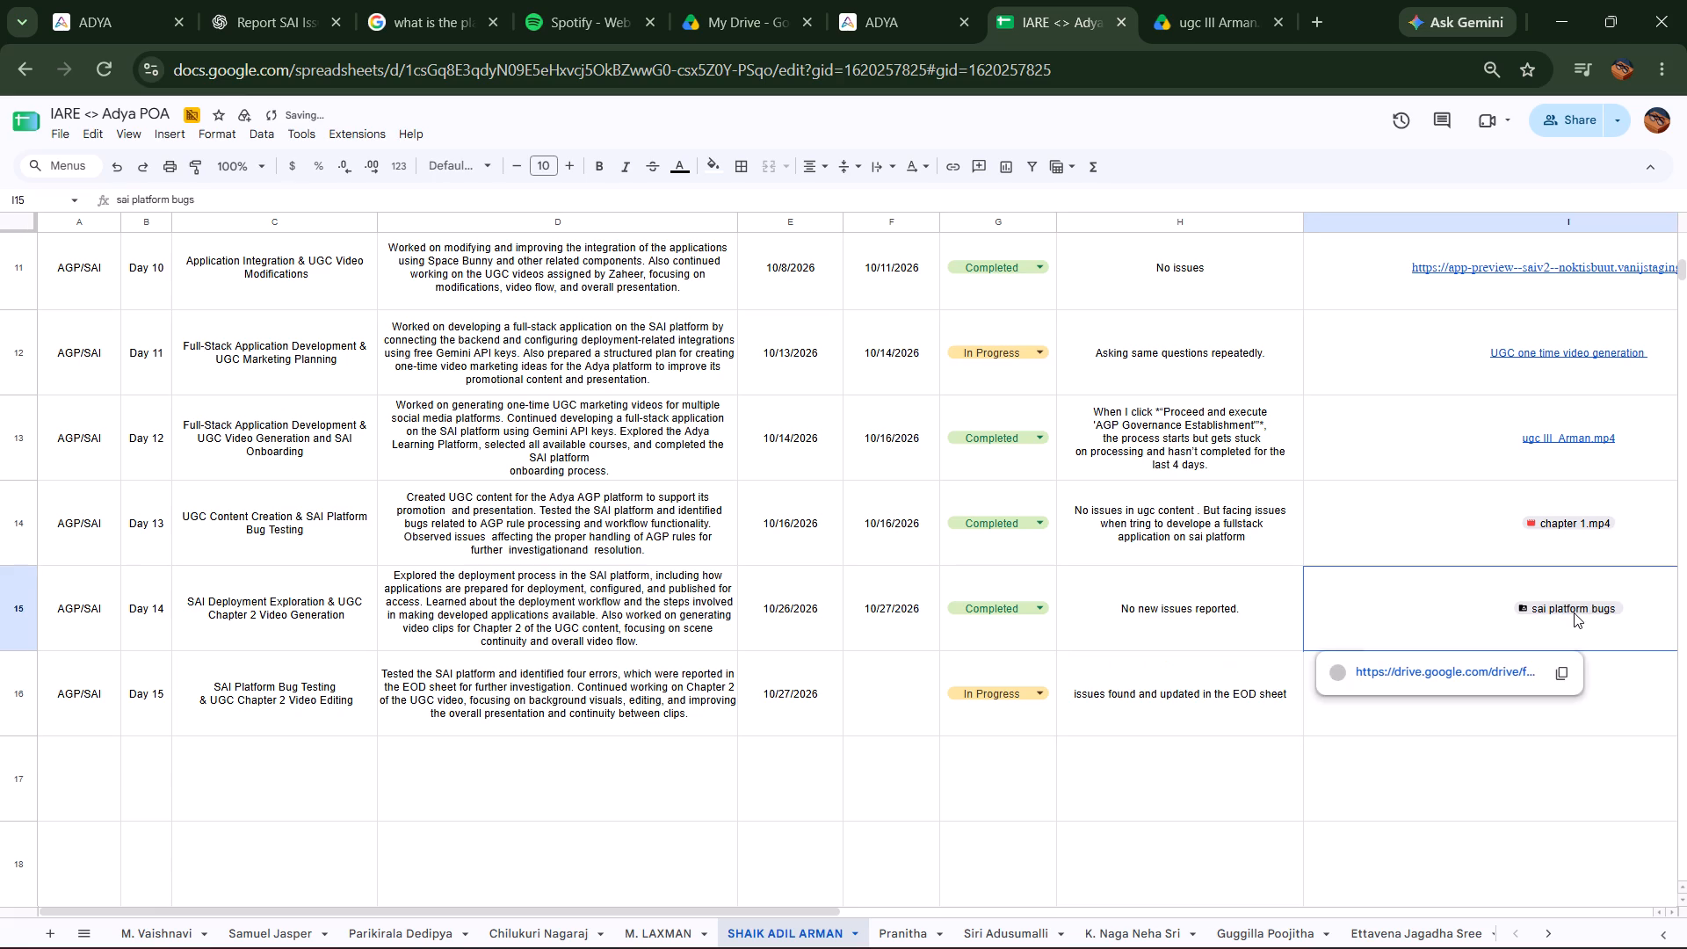
{"action": "left_click_drag", "start_coordinate": [1510, 612], "coordinate": [1467, 692]}
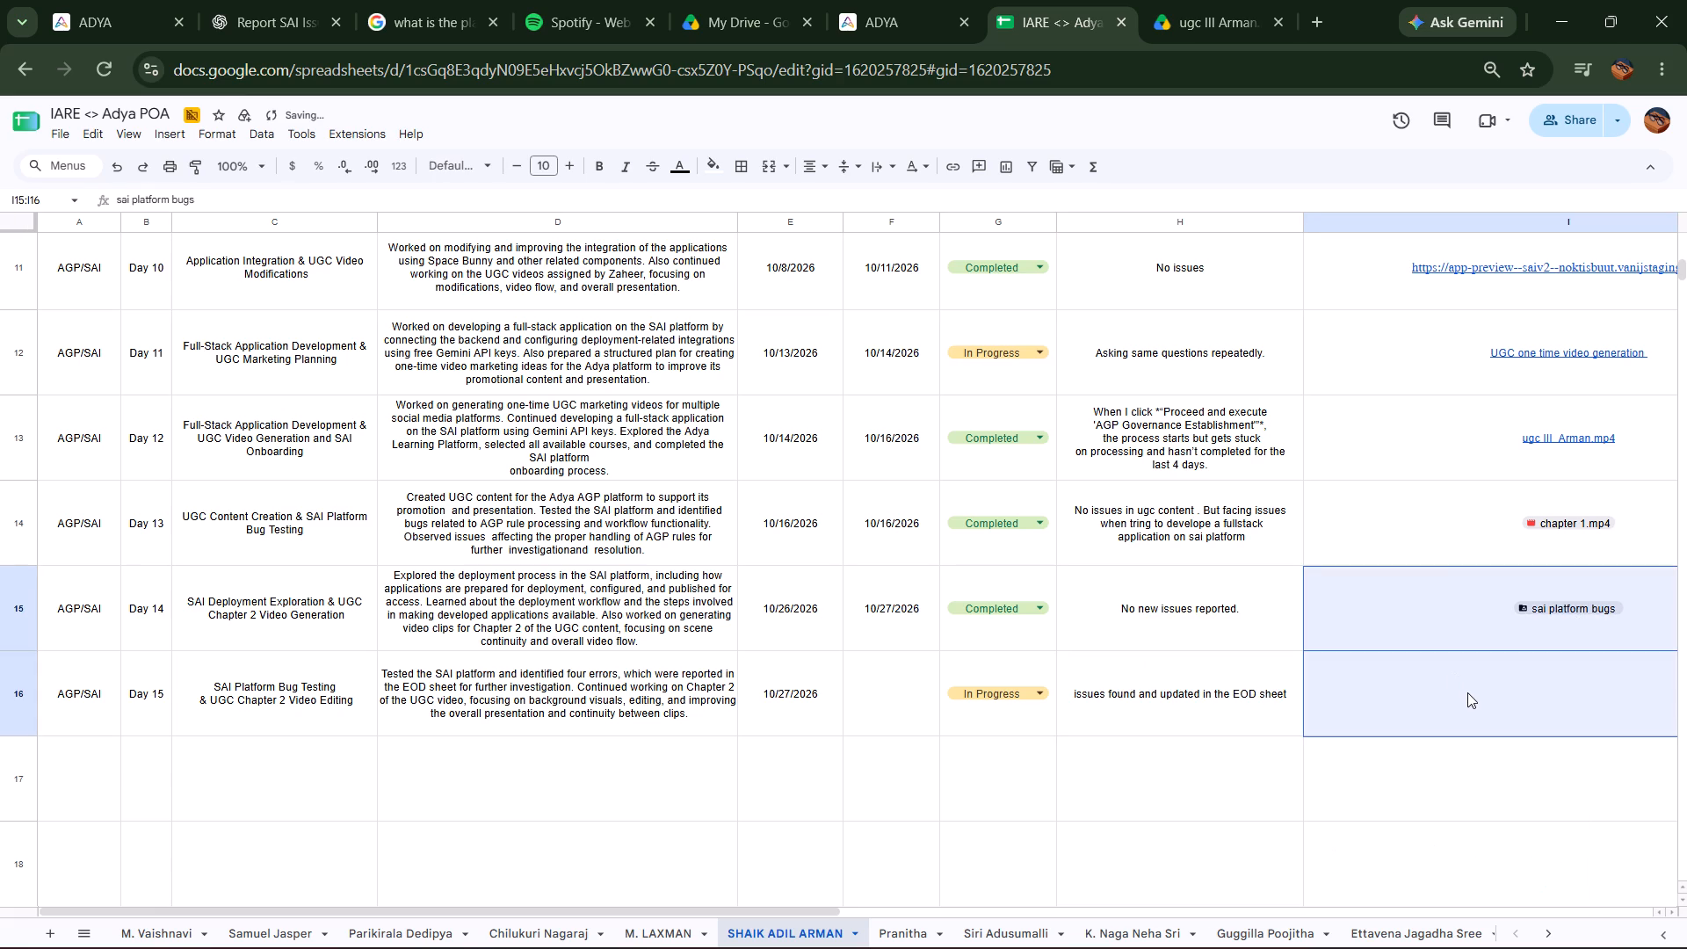
{"action": "left_click", "coordinate": [1394, 624]}
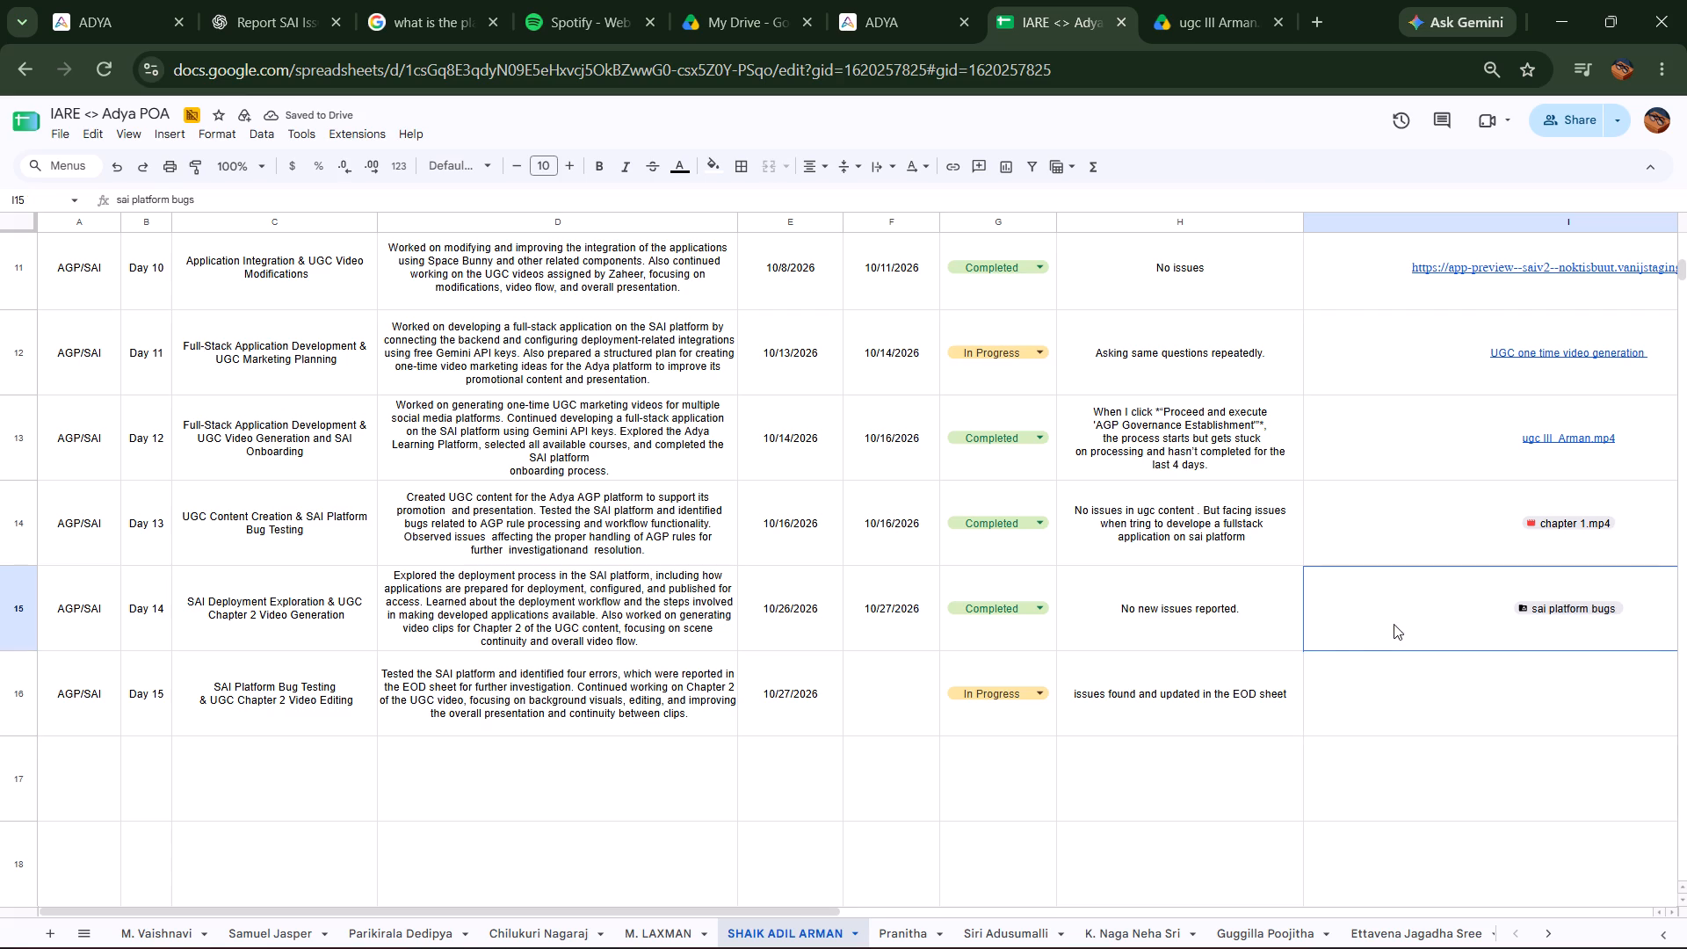
{"action": "left_click", "coordinate": [1341, 632]}
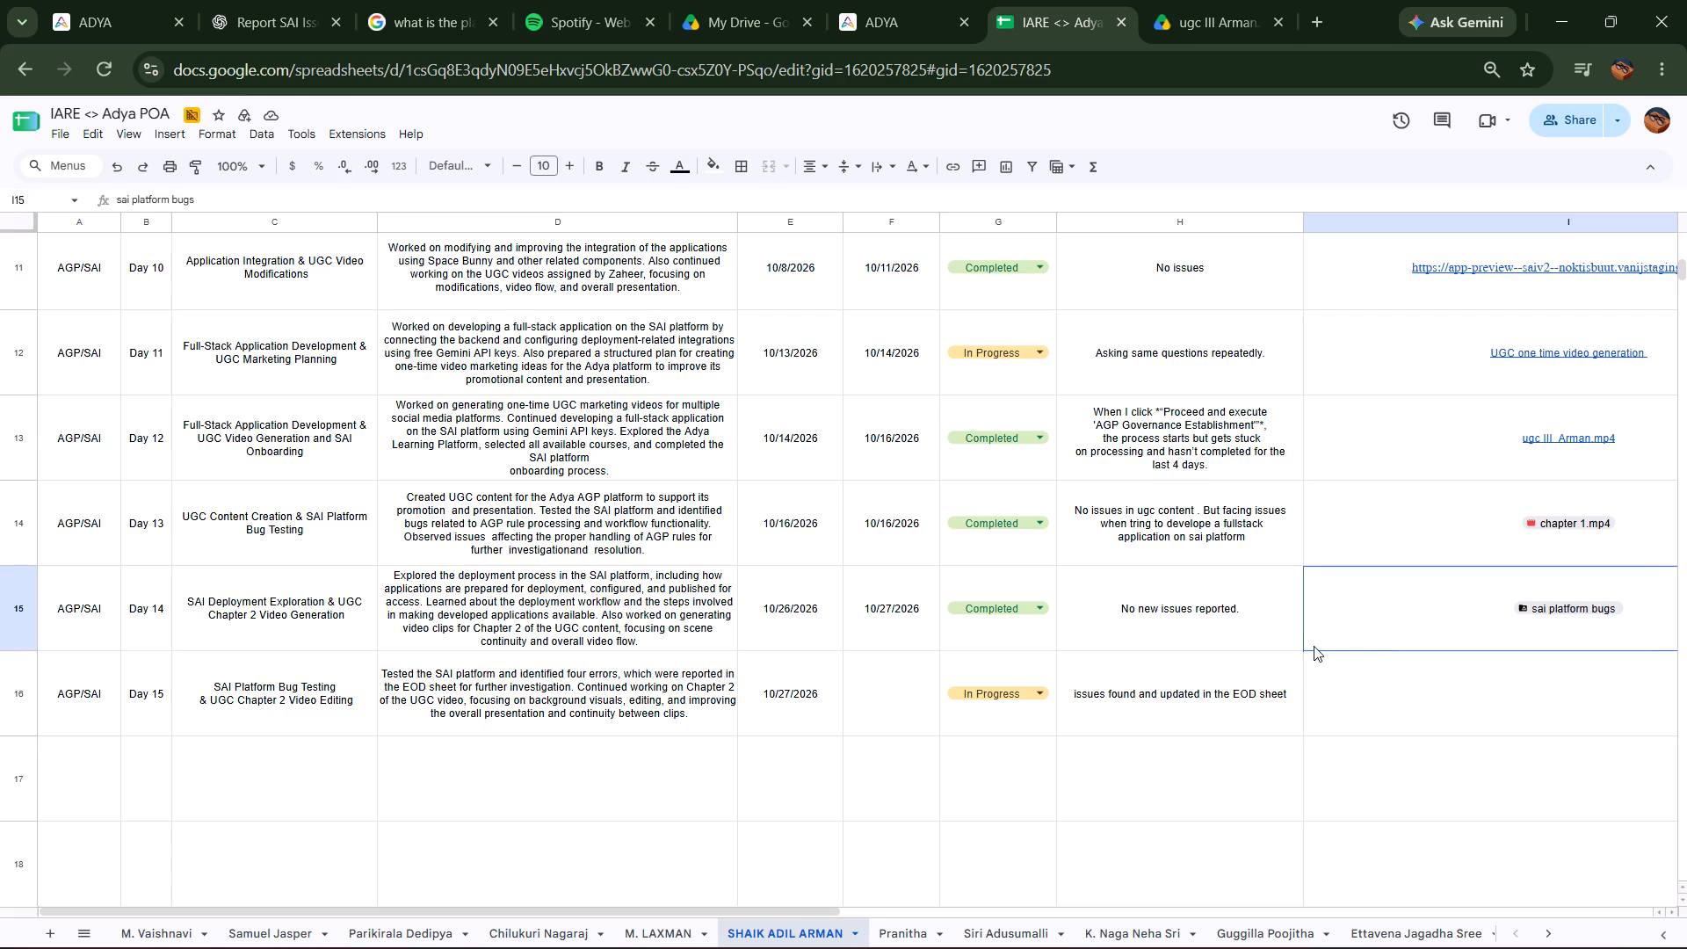
{"action": "left_click", "coordinate": [1314, 644]}
{"action": "left_click_drag", "start_coordinate": [1304, 651], "coordinate": [1327, 663]}
{"action": "left_click_drag", "start_coordinate": [1327, 663], "coordinate": [1347, 705]}
Move the "chapter 1.mp4" link from I14 to the Day 14 row in I15.
{"action": "left_click", "coordinate": [1370, 541]}
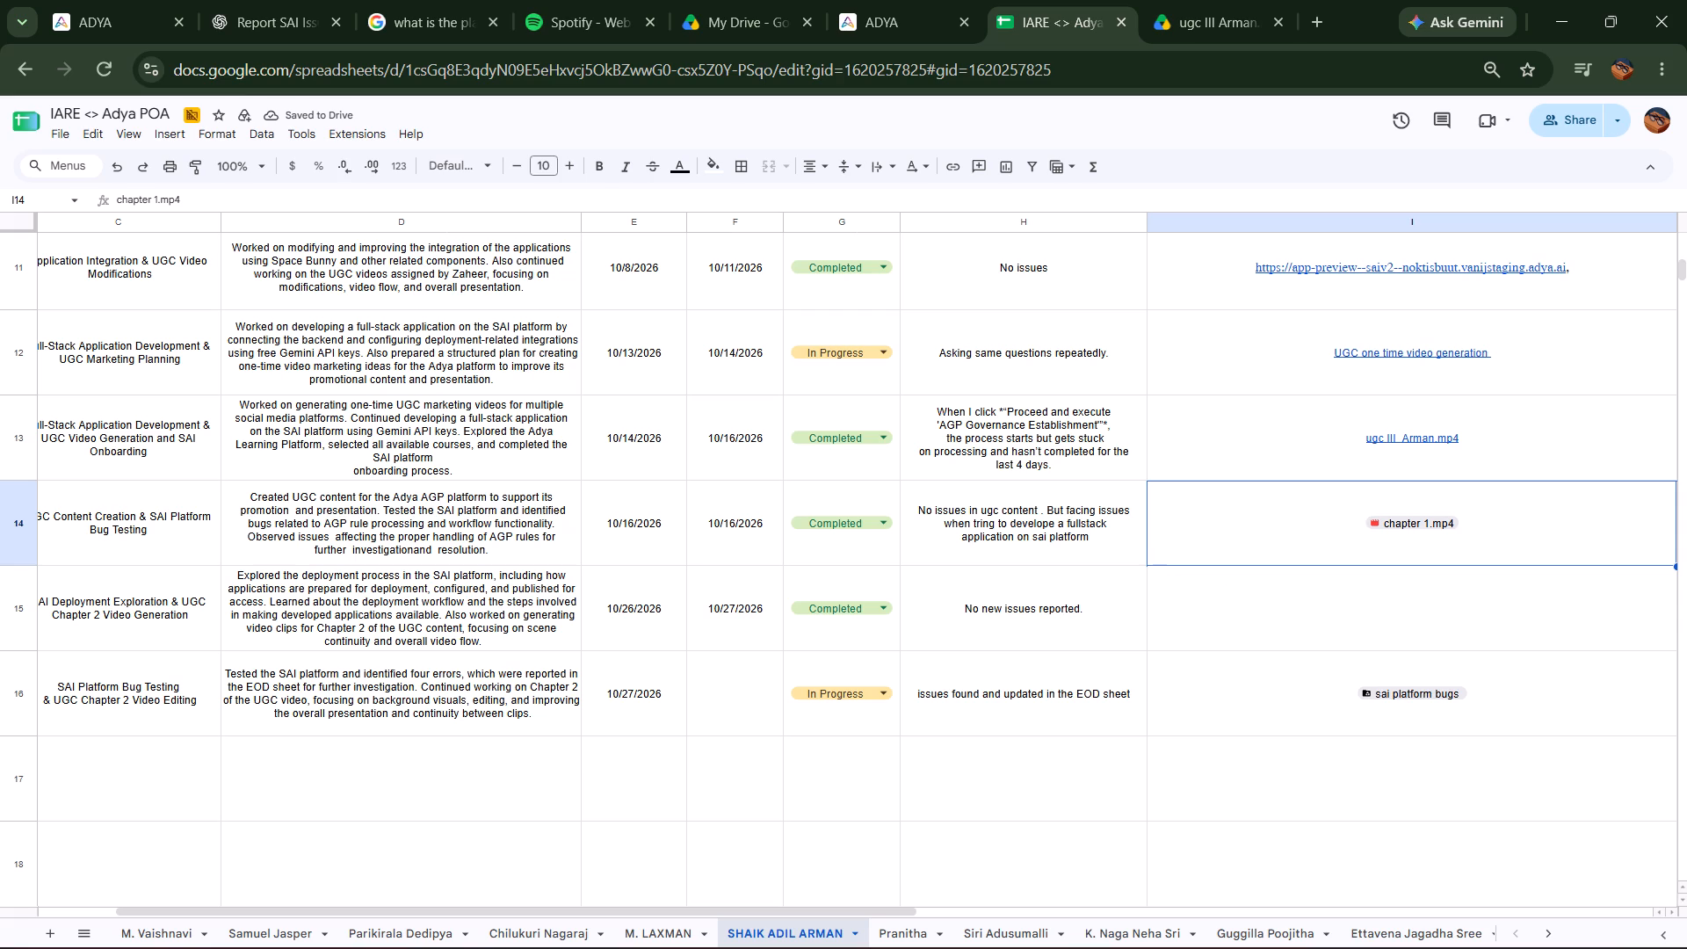
{"action": "left_click_drag", "start_coordinate": [1166, 564], "coordinate": [1167, 605]}
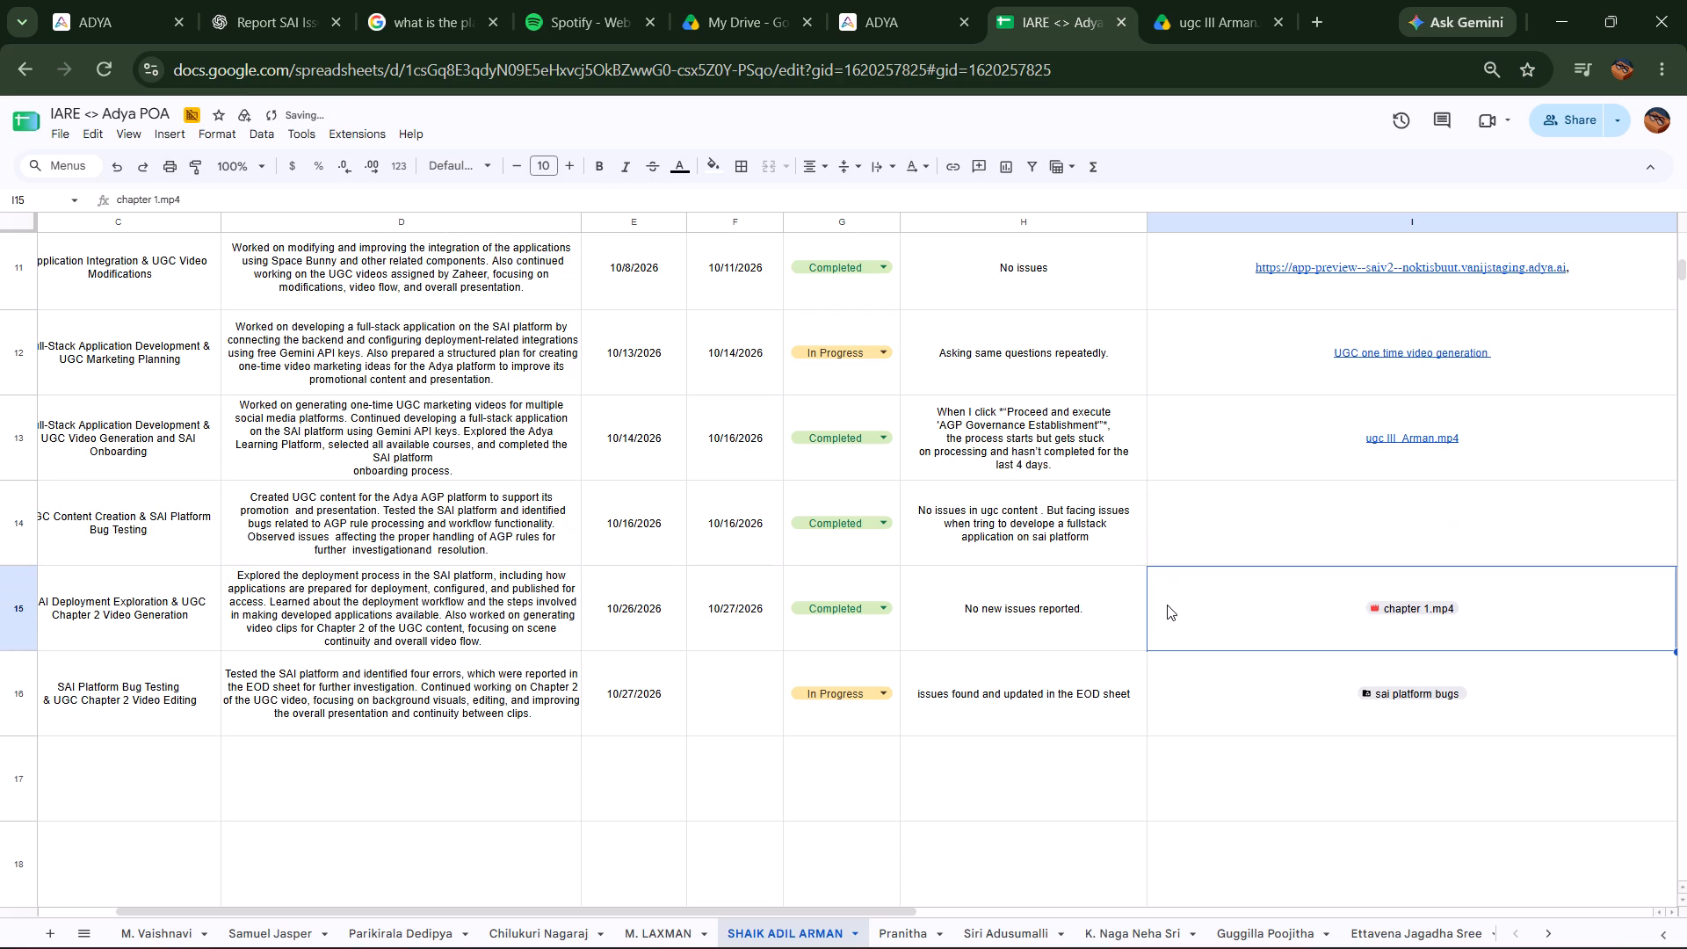
{"action": "left_click", "coordinate": [1008, 790]}
{"action": "scroll", "coordinate": [1008, 790], "scroll_direction": "right", "scroll_amount": 2}
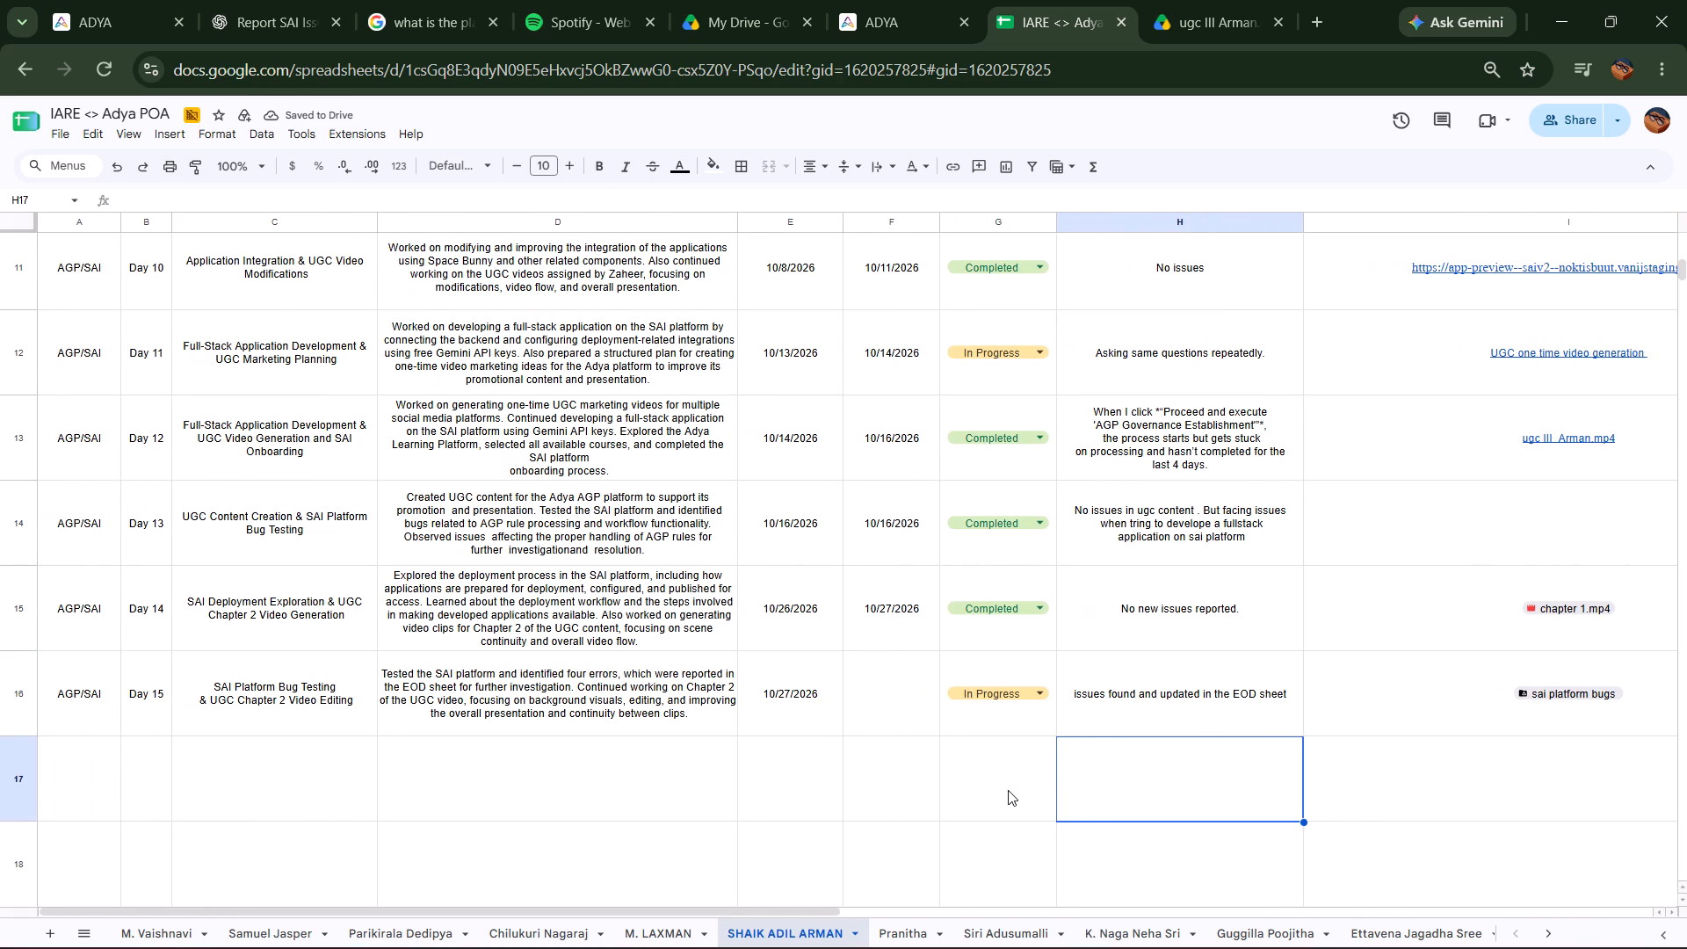
Open the "sai platform bugs" folder from I16, check it against the Vanij/SAI Report sheet, and return to the POA sheet's earlier rows.
{"action": "left_click", "coordinate": [1588, 693]}
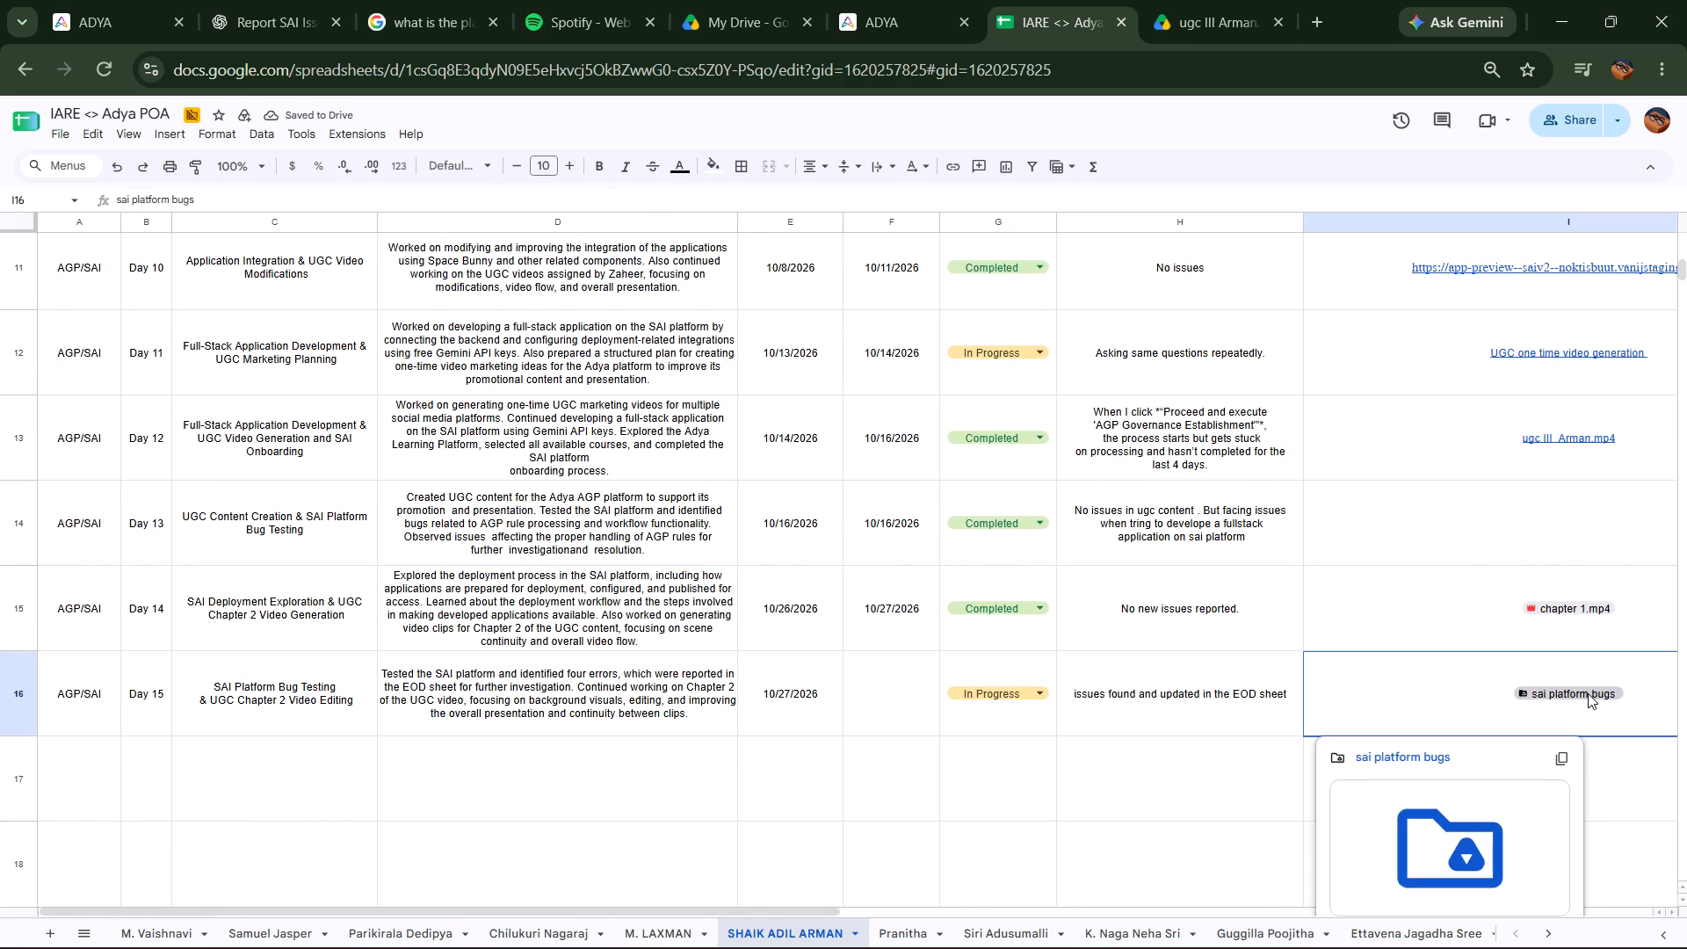
{"action": "left_click", "coordinate": [1442, 825]}
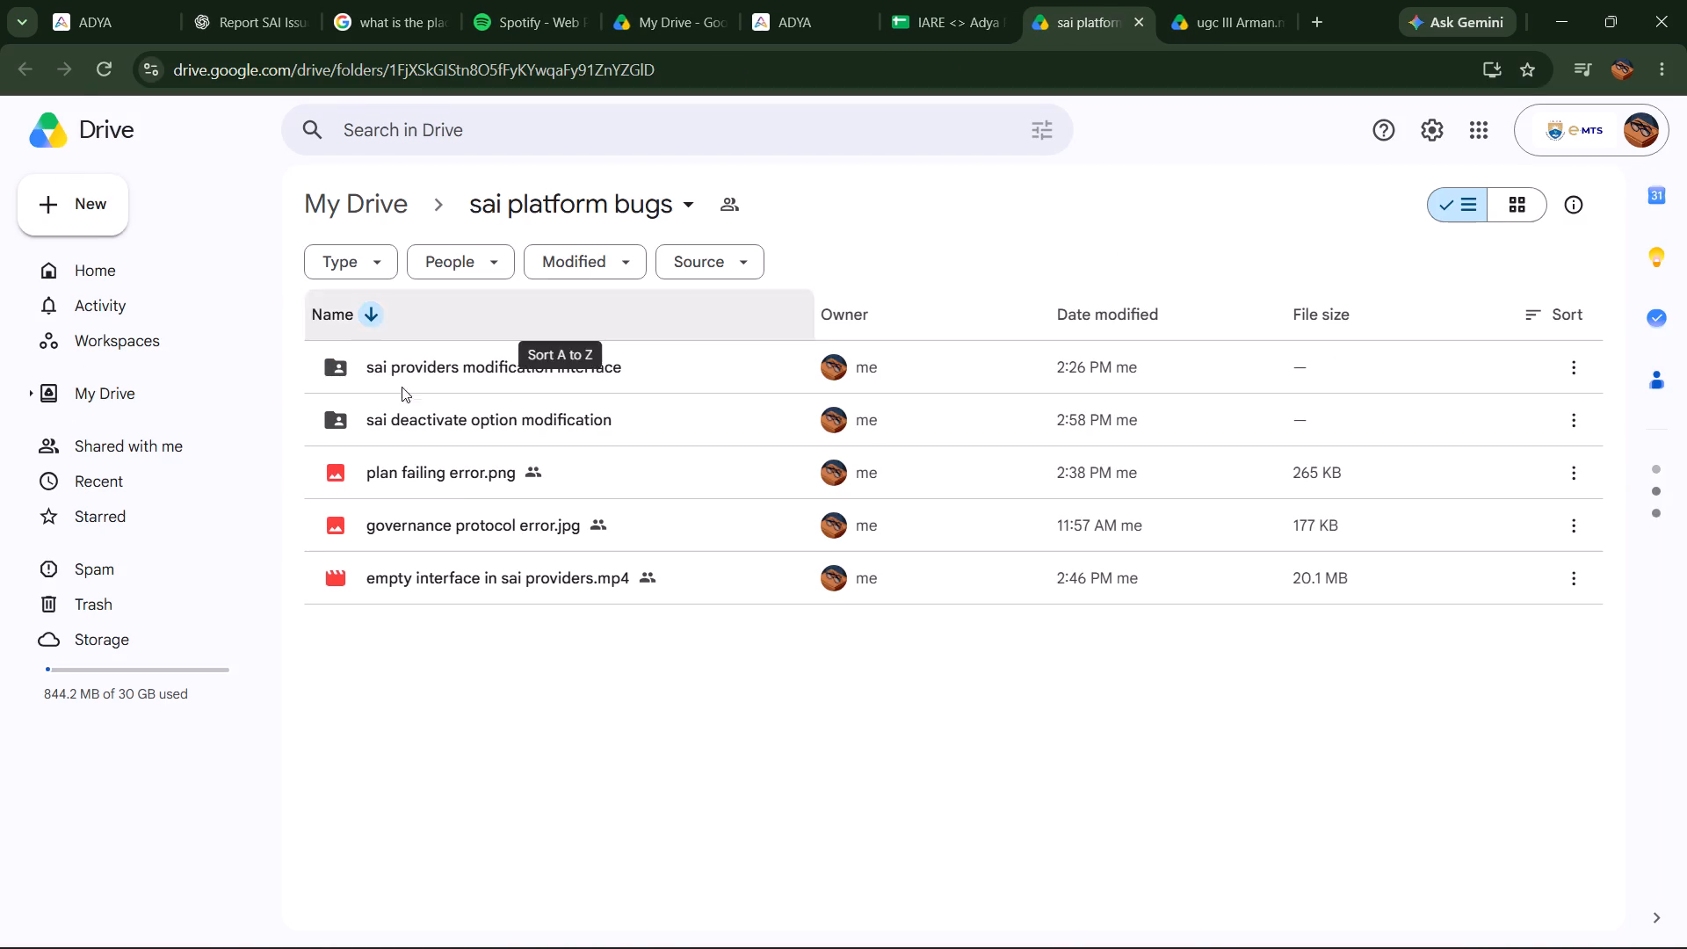
{"action": "key", "text": "alt+Tab"}
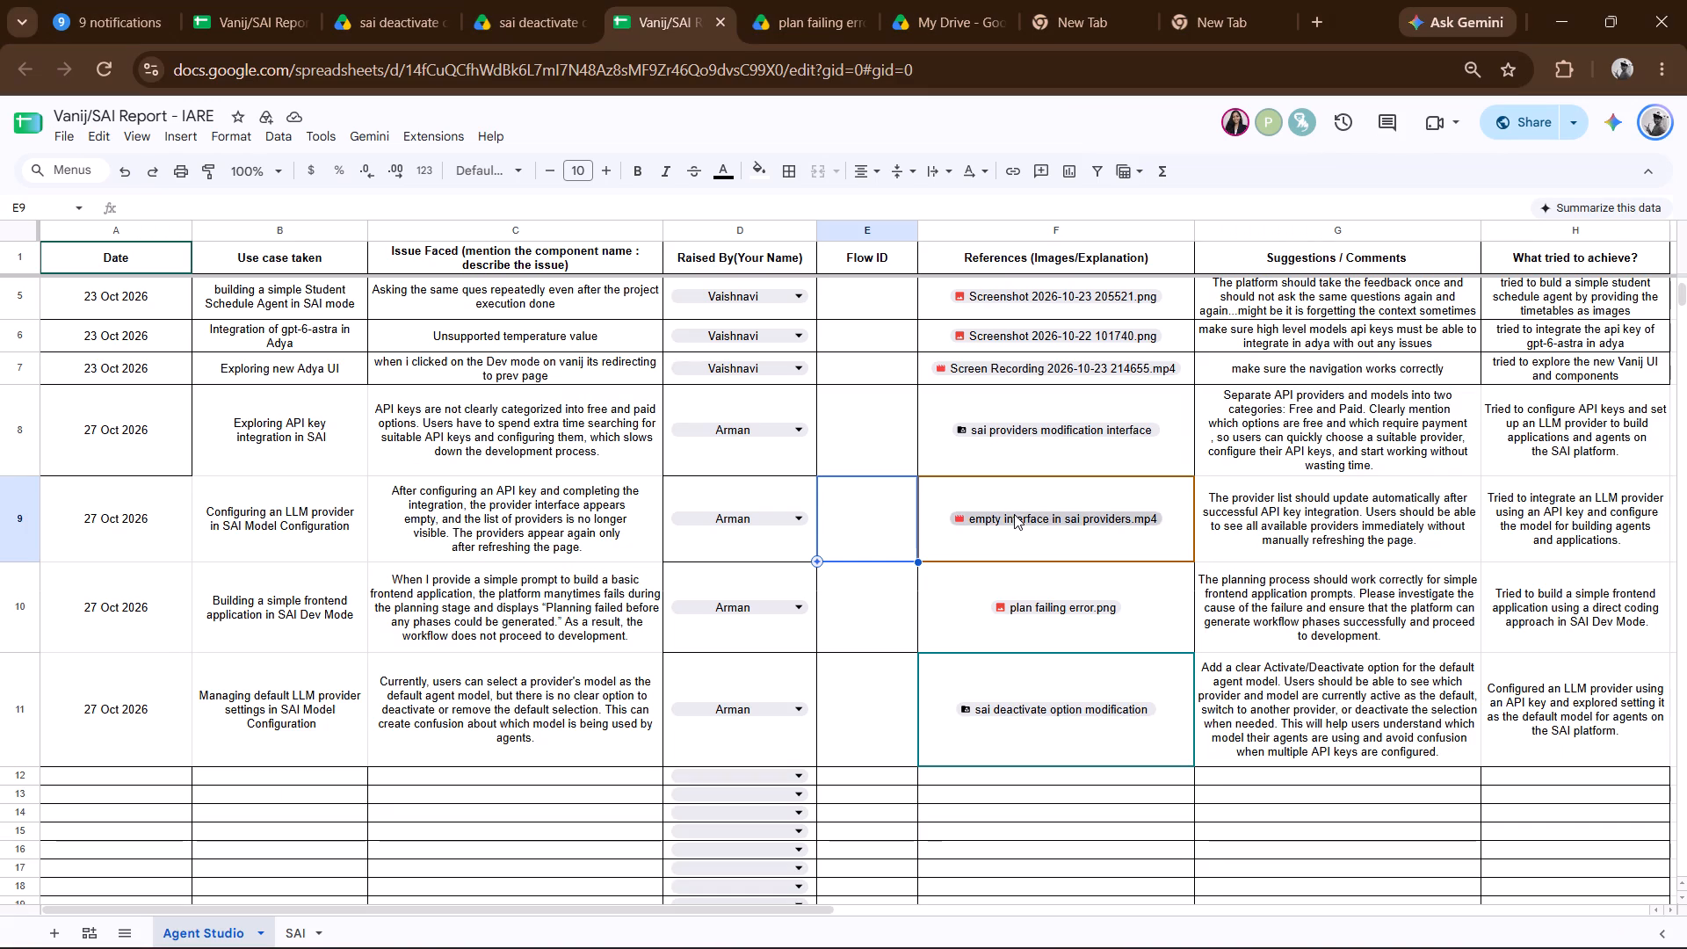
{"action": "key", "text": "alt+Tab"}
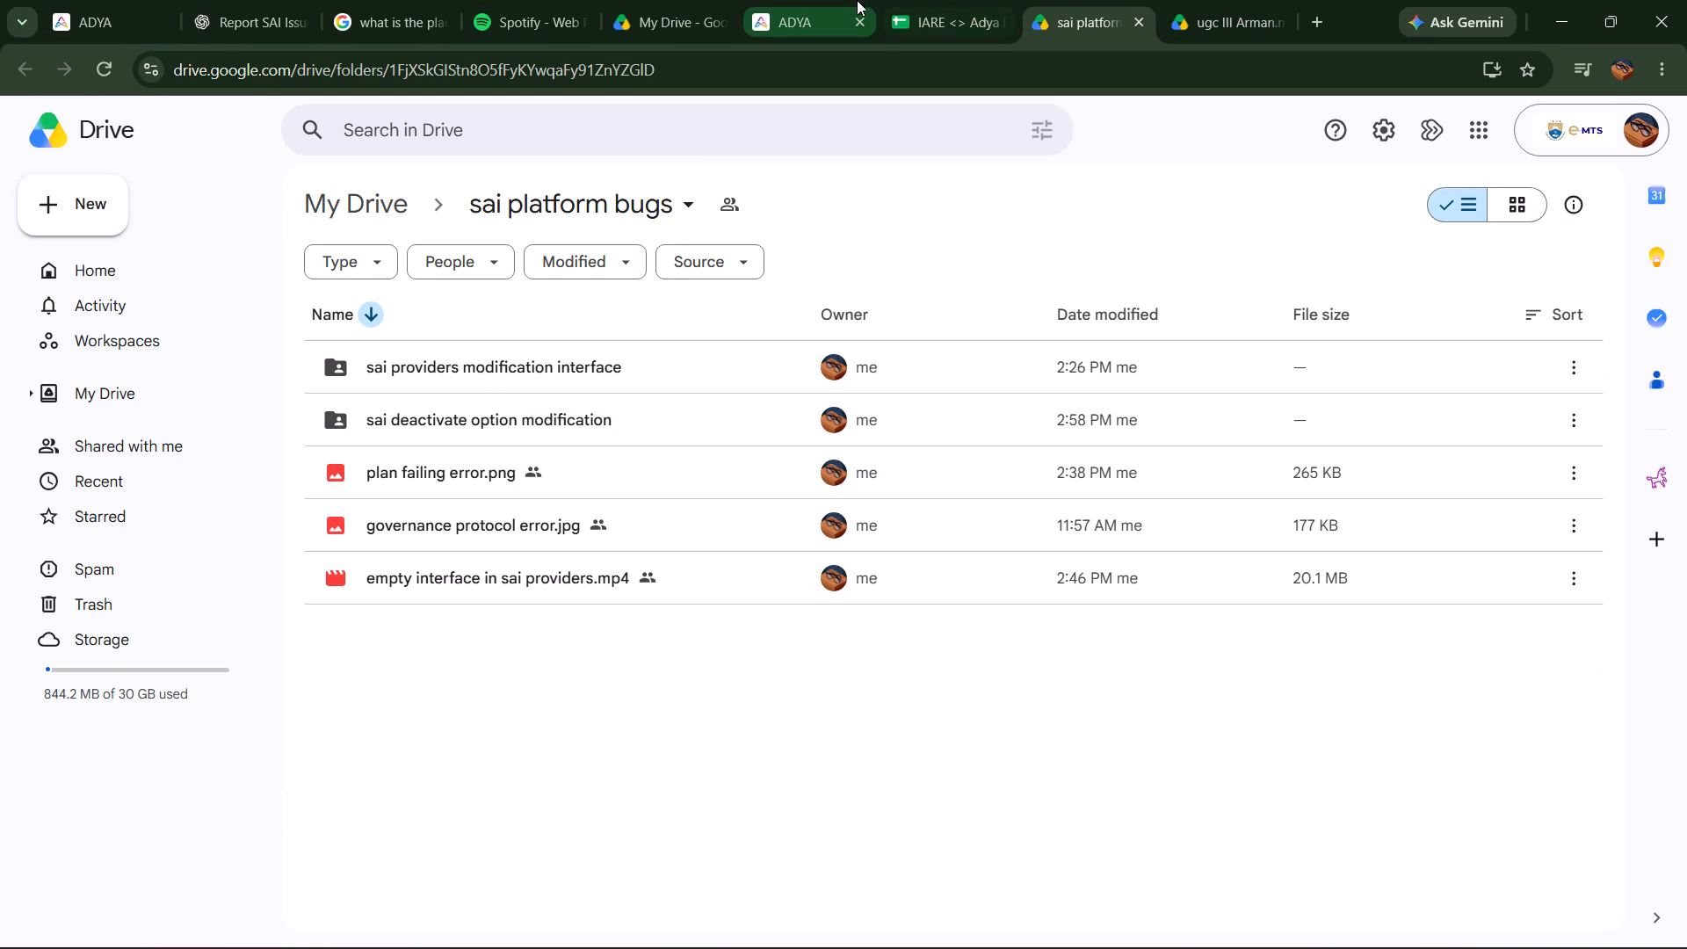
{"action": "left_click", "coordinate": [886, 0]}
{"action": "scroll", "coordinate": [810, 535], "scroll_direction": "up", "scroll_amount": 3}
{"action": "scroll", "coordinate": [810, 535], "scroll_direction": "right", "scroll_amount": 2}
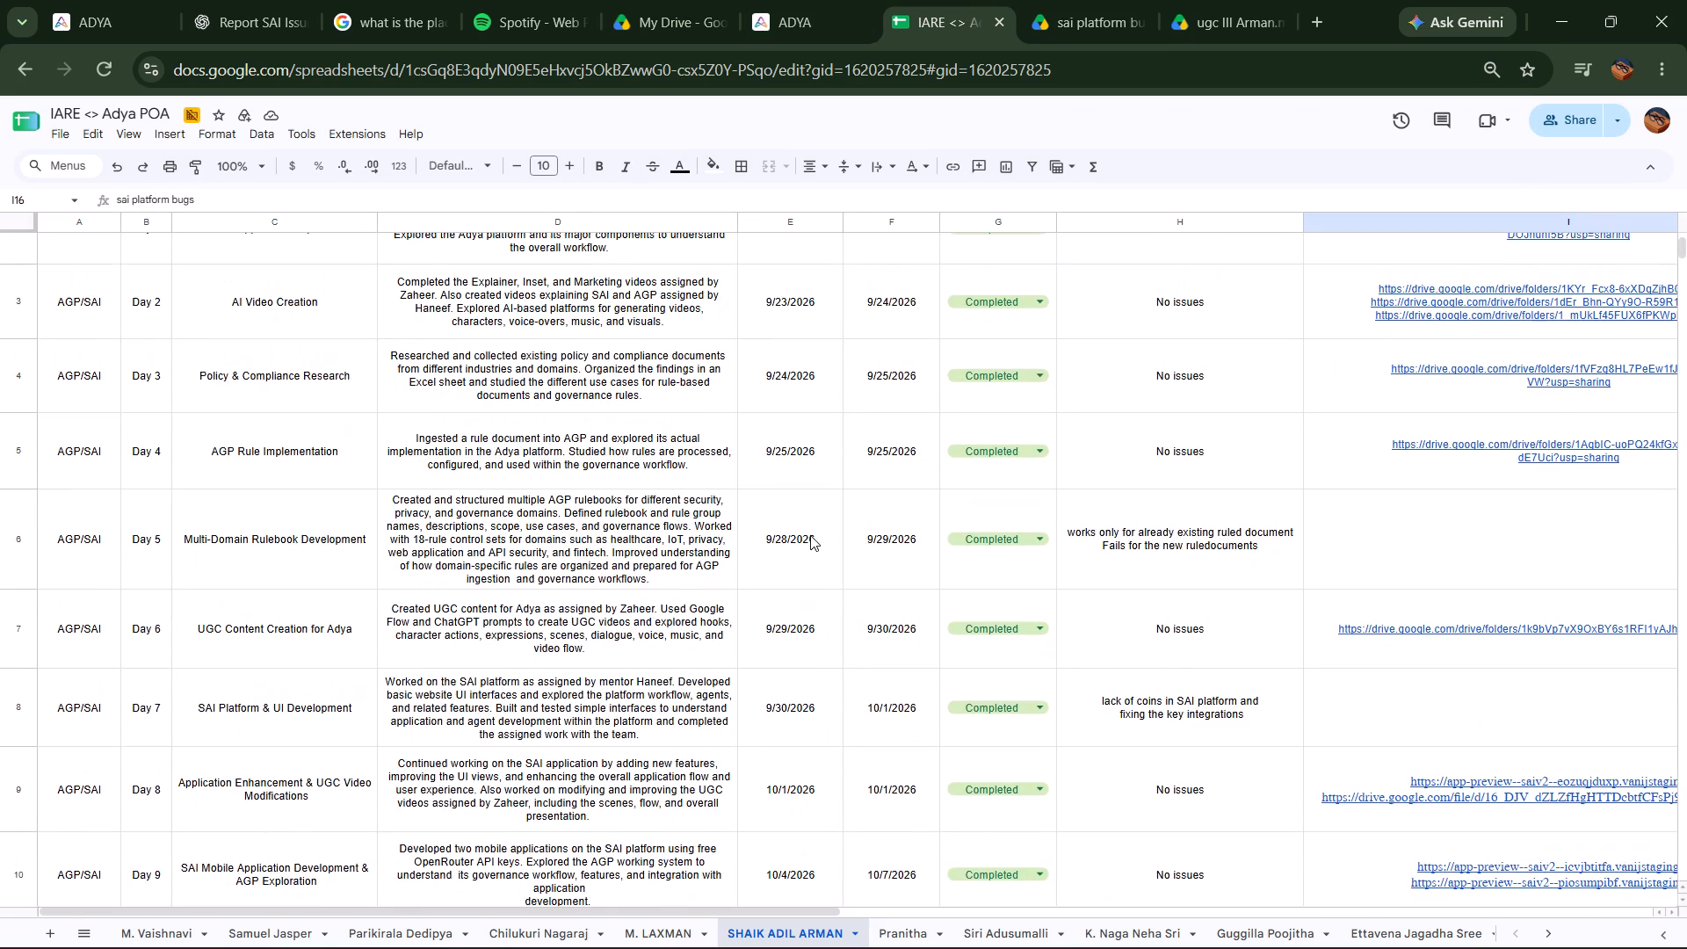
Review the POA work log from the Day 1 row through the Day 15 row, checking dates, statuses, issues and work links.
{"action": "scroll", "coordinate": [810, 535], "scroll_direction": "right", "scroll_amount": 1}
{"action": "scroll", "coordinate": [810, 535], "scroll_direction": "up", "scroll_amount": 4}
{"action": "scroll", "coordinate": [810, 535], "scroll_direction": "right", "scroll_amount": 5}
{"action": "scroll", "coordinate": [810, 535], "scroll_direction": "left", "scroll_amount": 3}
{"action": "scroll", "coordinate": [810, 535], "scroll_direction": "right", "scroll_amount": 6}
{"action": "scroll", "coordinate": [810, 535], "scroll_direction": "down", "scroll_amount": 3}
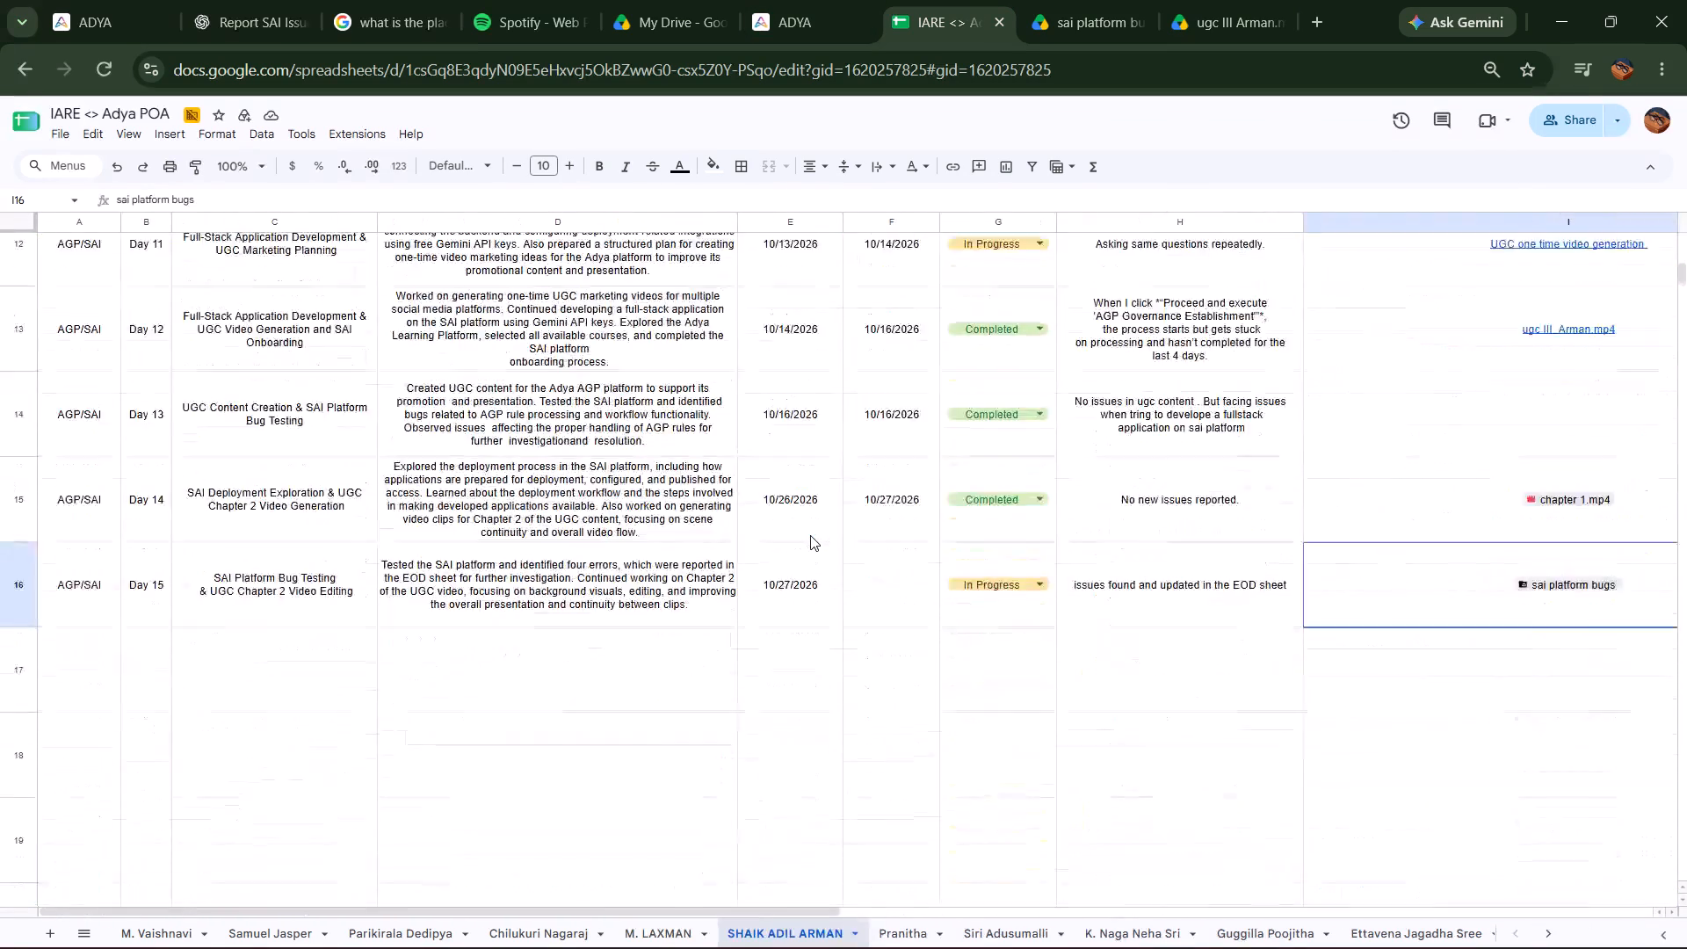
{"action": "scroll", "coordinate": [810, 535], "scroll_direction": "up", "scroll_amount": 4}
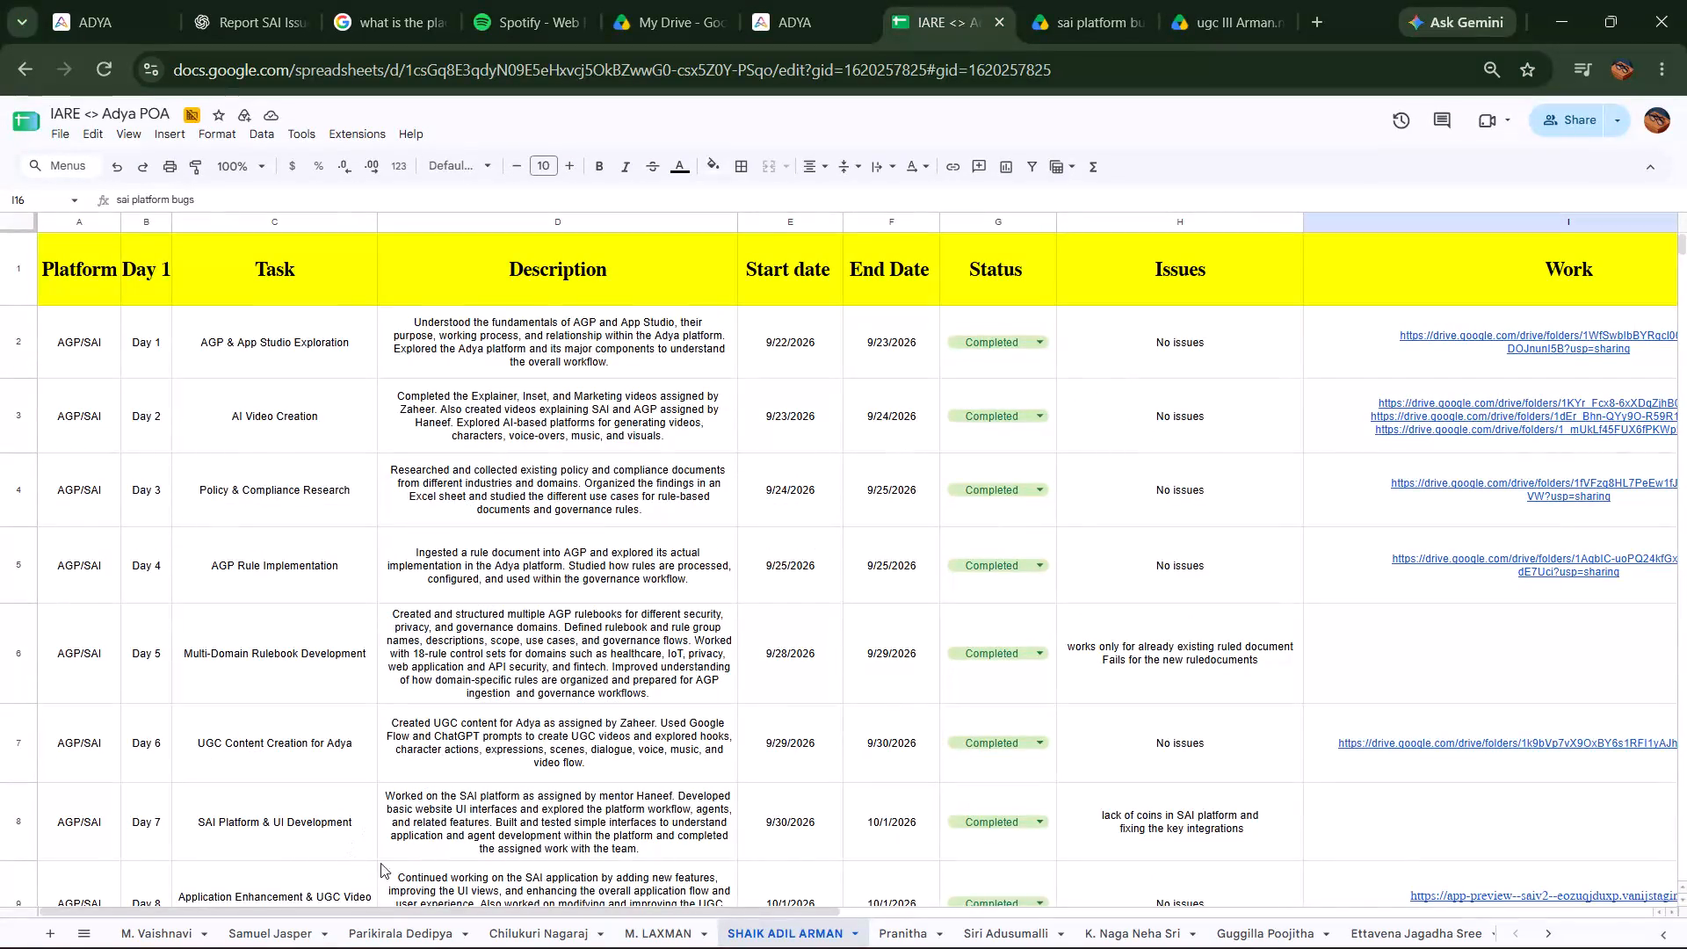
Compare the work log with the two adjacent teammates' sheets, and return to the own sheet to recheck its rows through Day 15.
{"action": "left_click", "coordinate": [638, 938]}
{"action": "scroll", "coordinate": [749, 802], "scroll_direction": "down", "scroll_amount": 2}
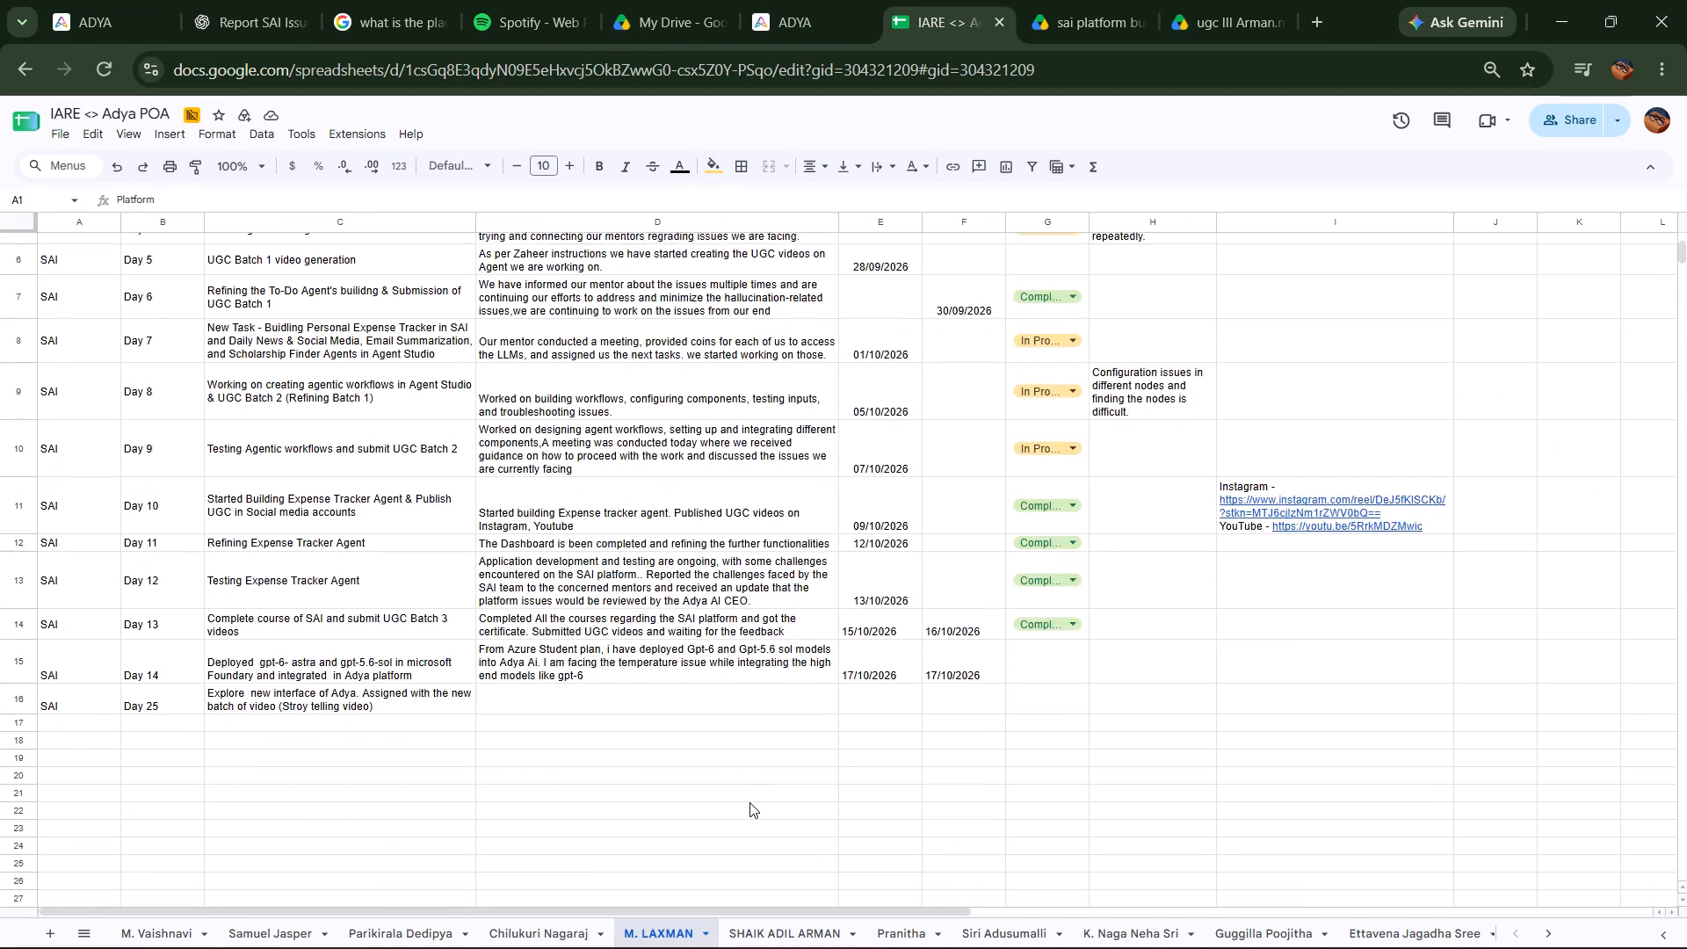
{"action": "scroll", "coordinate": [749, 802], "scroll_direction": "up", "scroll_amount": 1}
{"action": "left_click", "coordinate": [786, 931]}
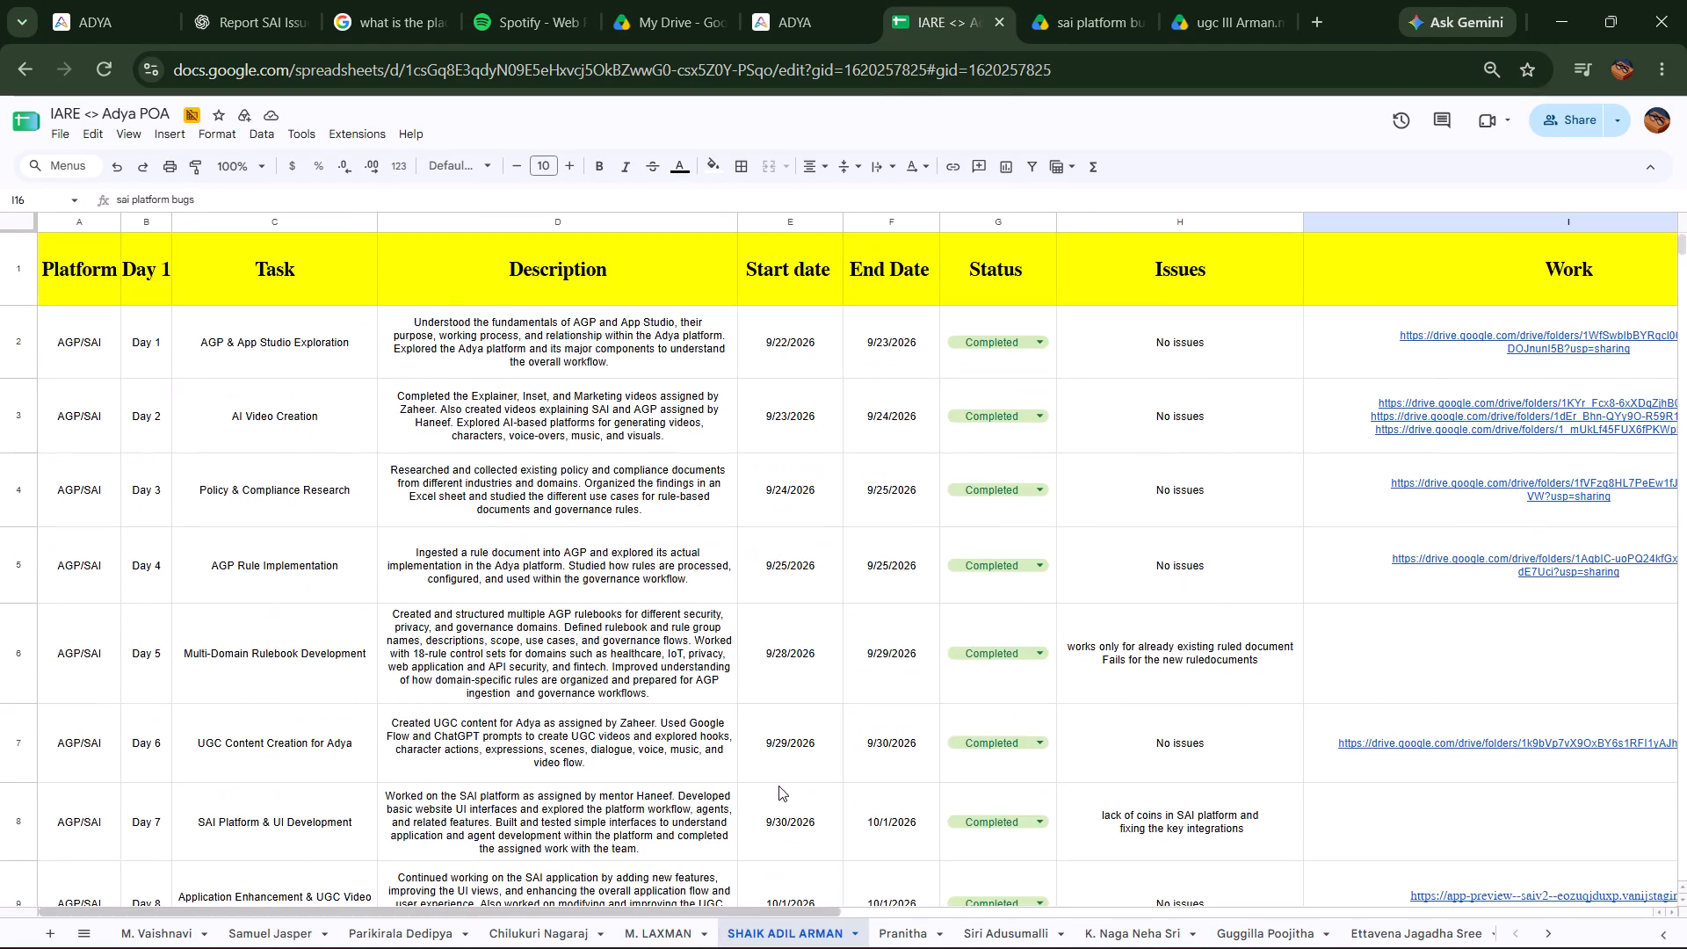
{"action": "scroll", "coordinate": [775, 693], "scroll_direction": "down", "scroll_amount": 3}
{"action": "scroll", "coordinate": [775, 693], "scroll_direction": "up", "scroll_amount": 2}
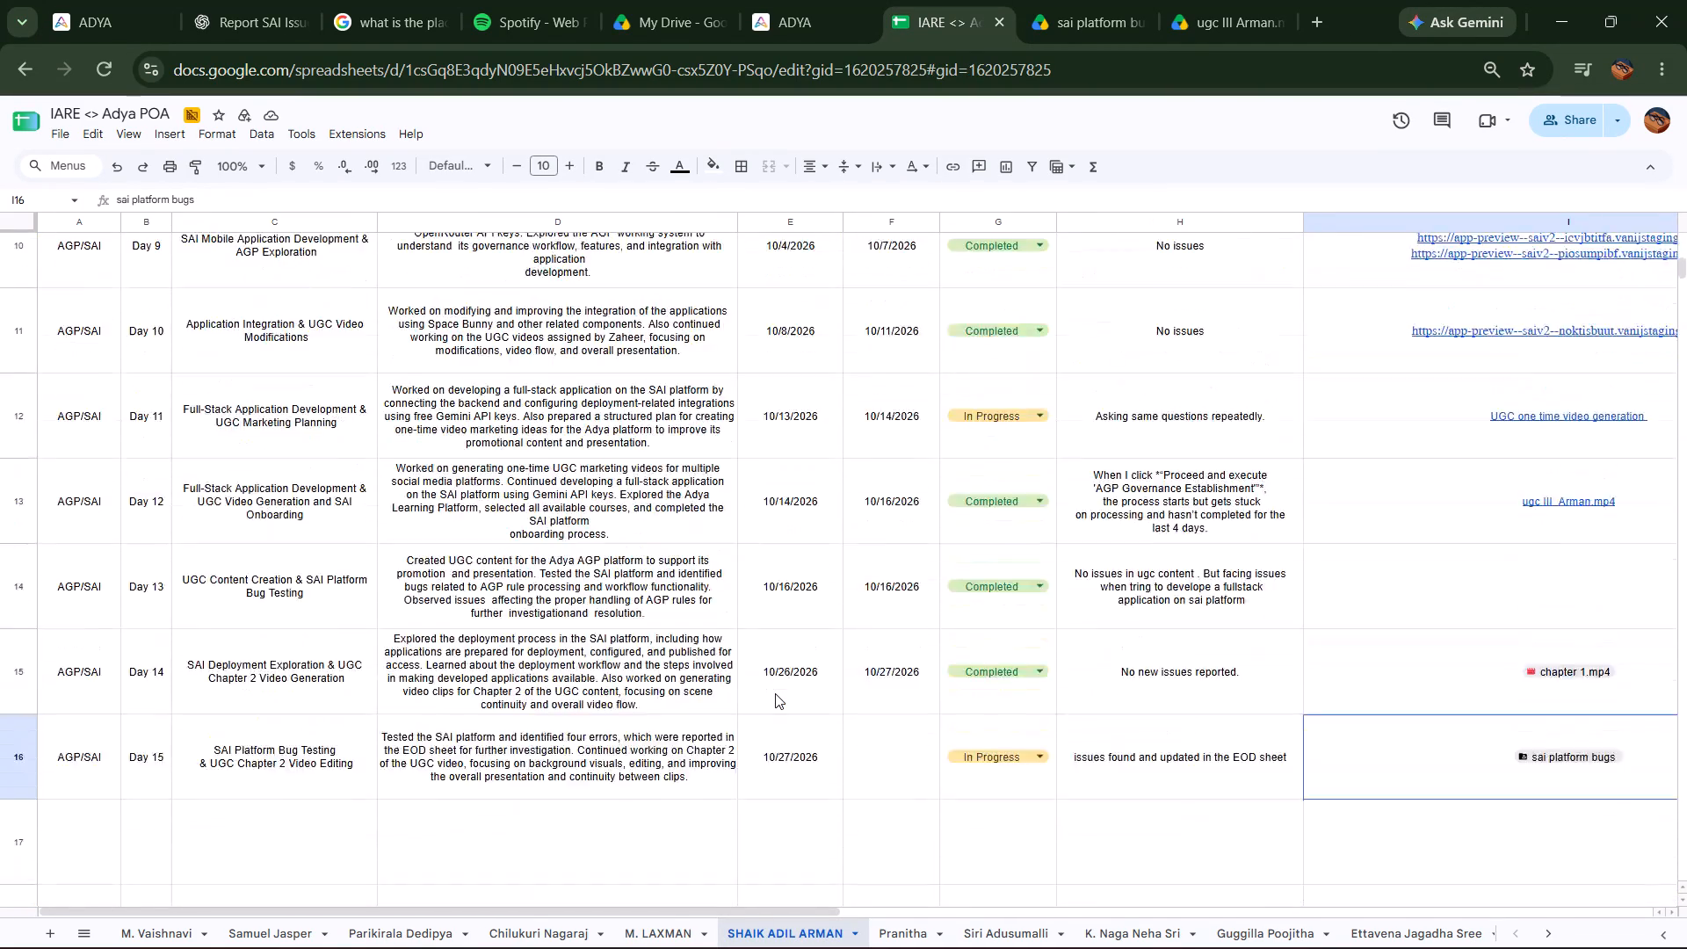
{"action": "scroll", "coordinate": [775, 693], "scroll_direction": "up", "scroll_amount": 1}
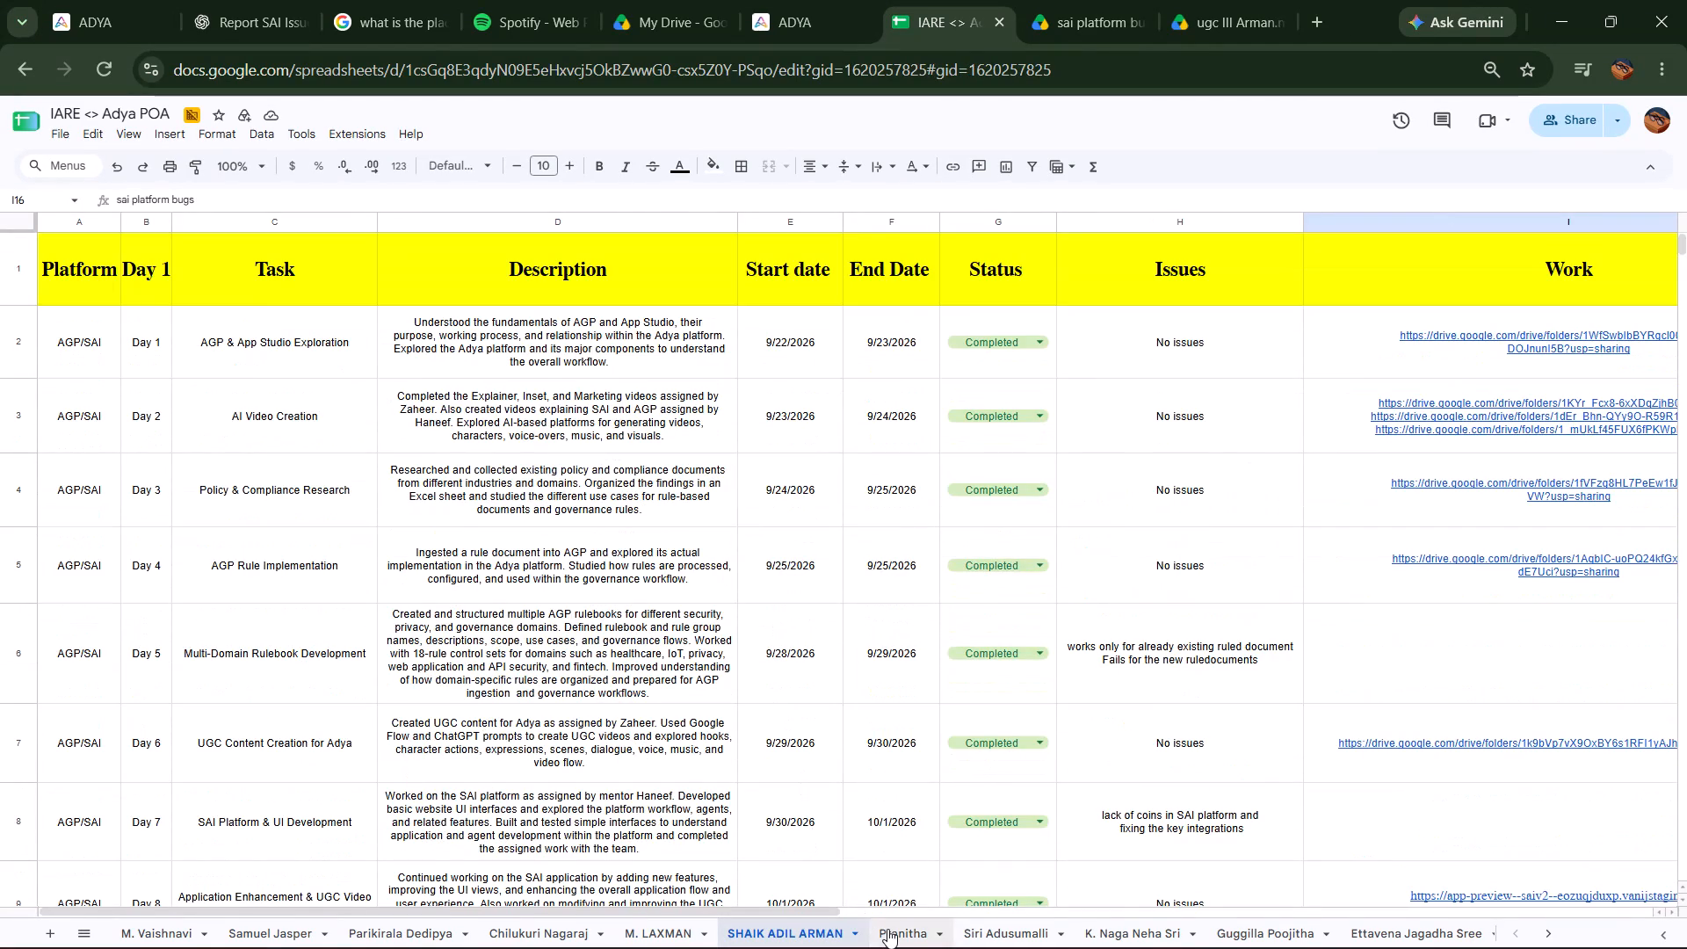
{"action": "left_click", "coordinate": [909, 931]}
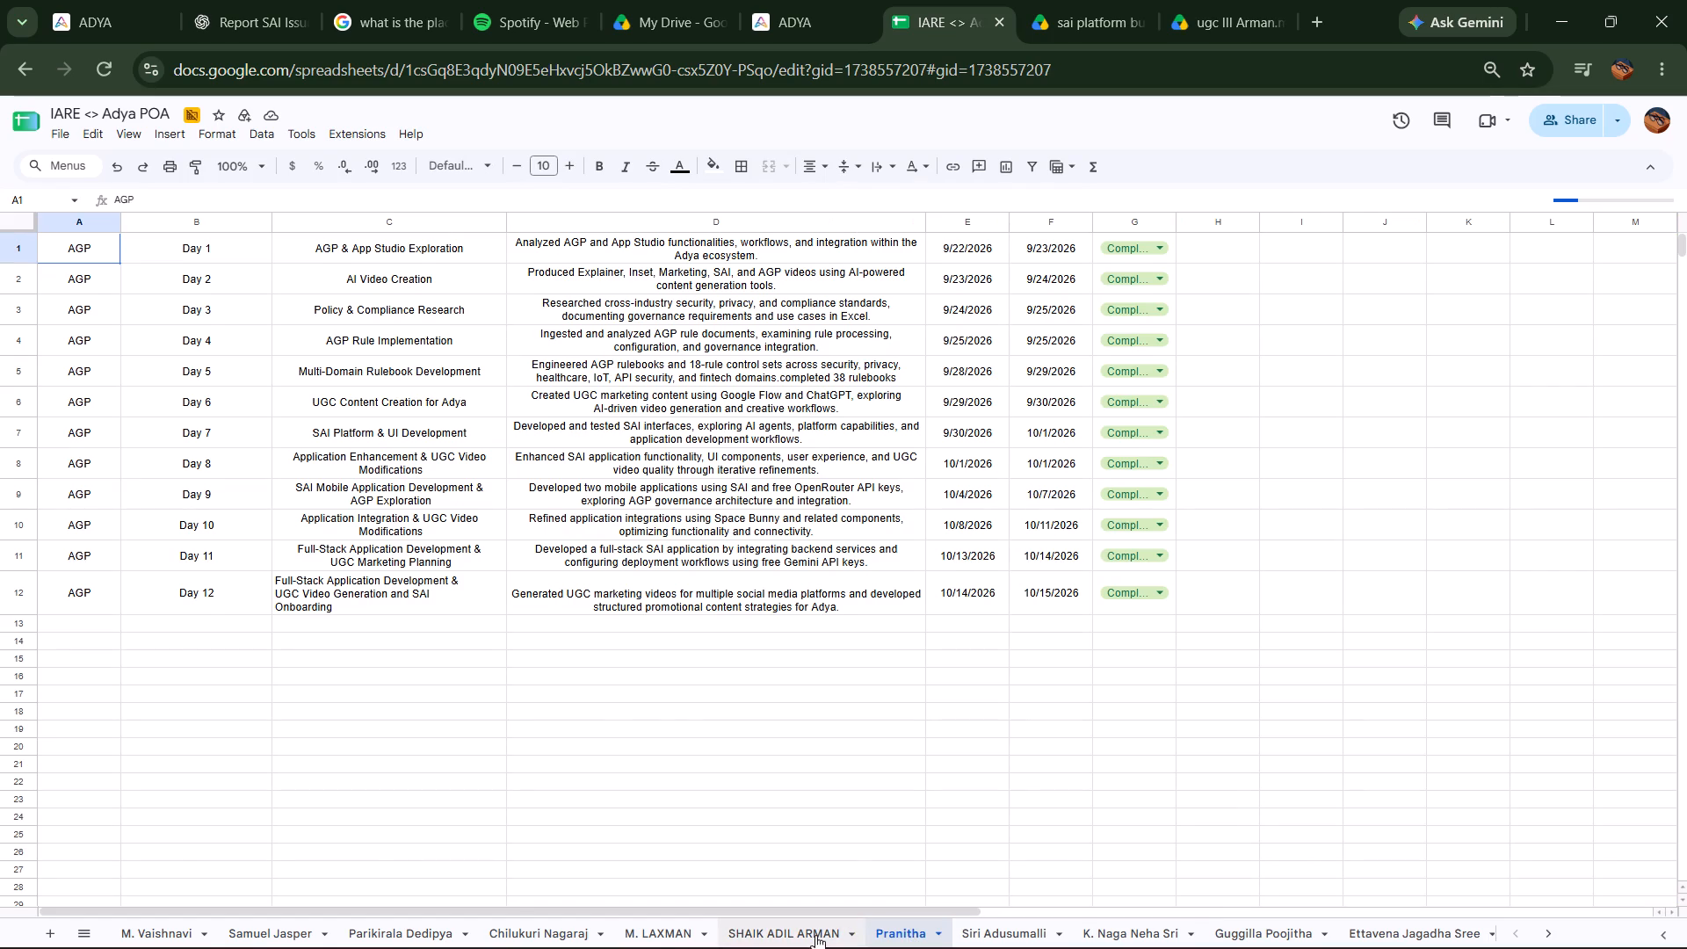
{"action": "left_click", "coordinate": [793, 938]}
{"action": "scroll", "coordinate": [671, 890], "scroll_direction": "down", "scroll_amount": 3}
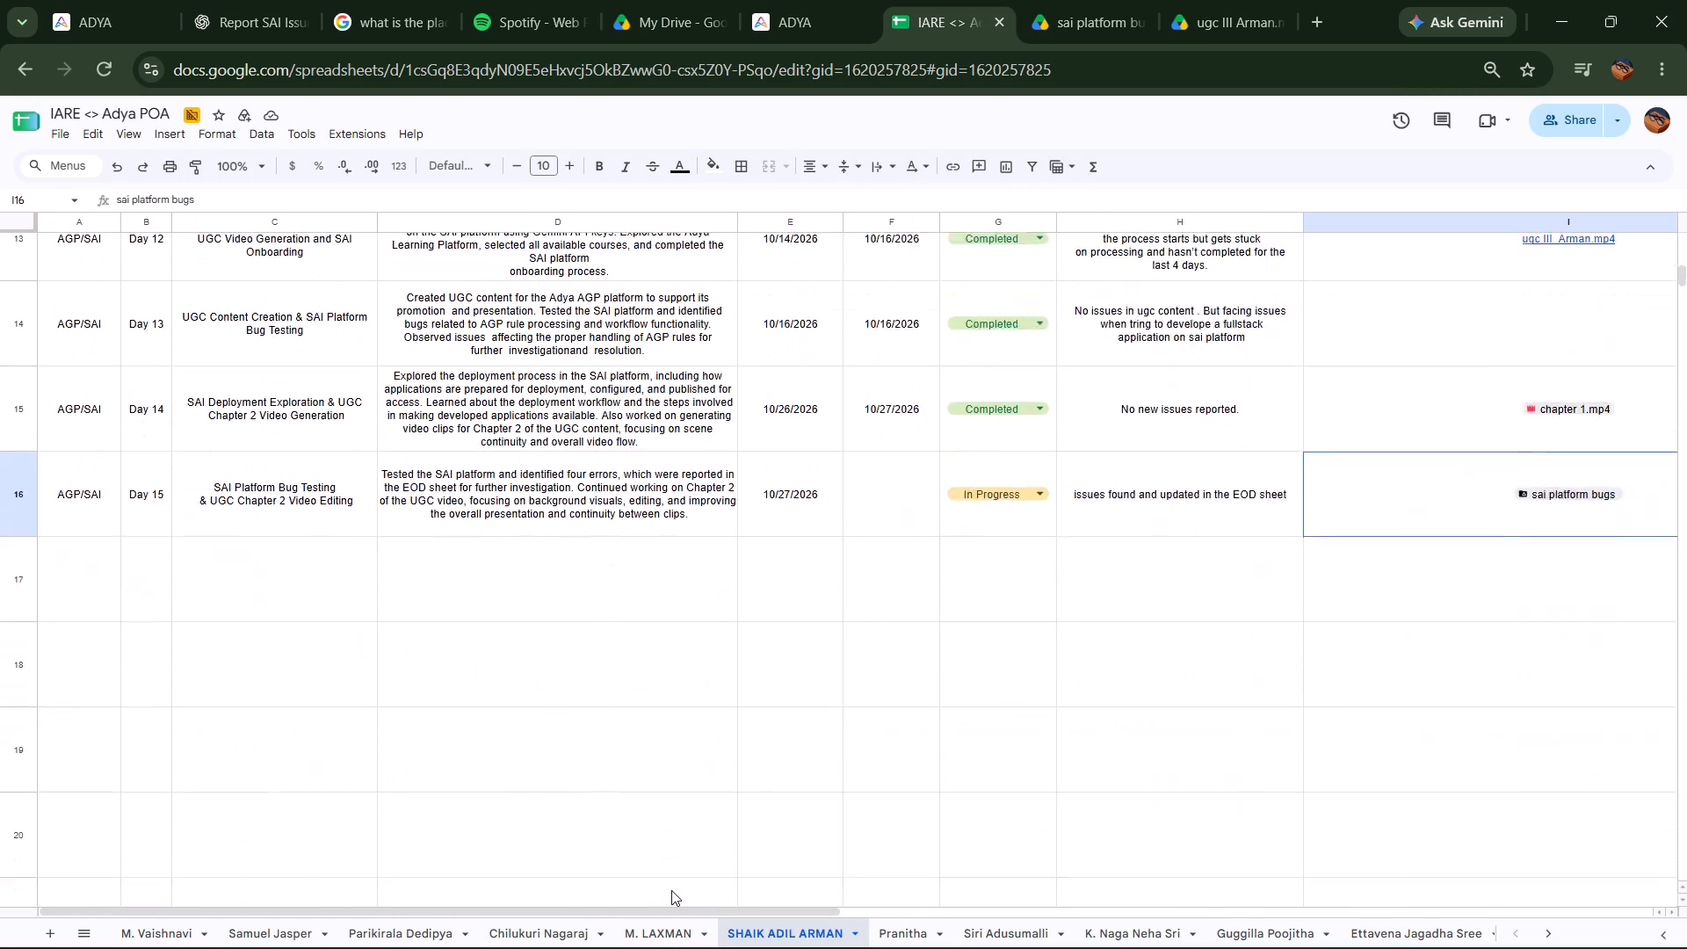
{"action": "scroll", "coordinate": [671, 890], "scroll_direction": "up", "scroll_amount": 2}
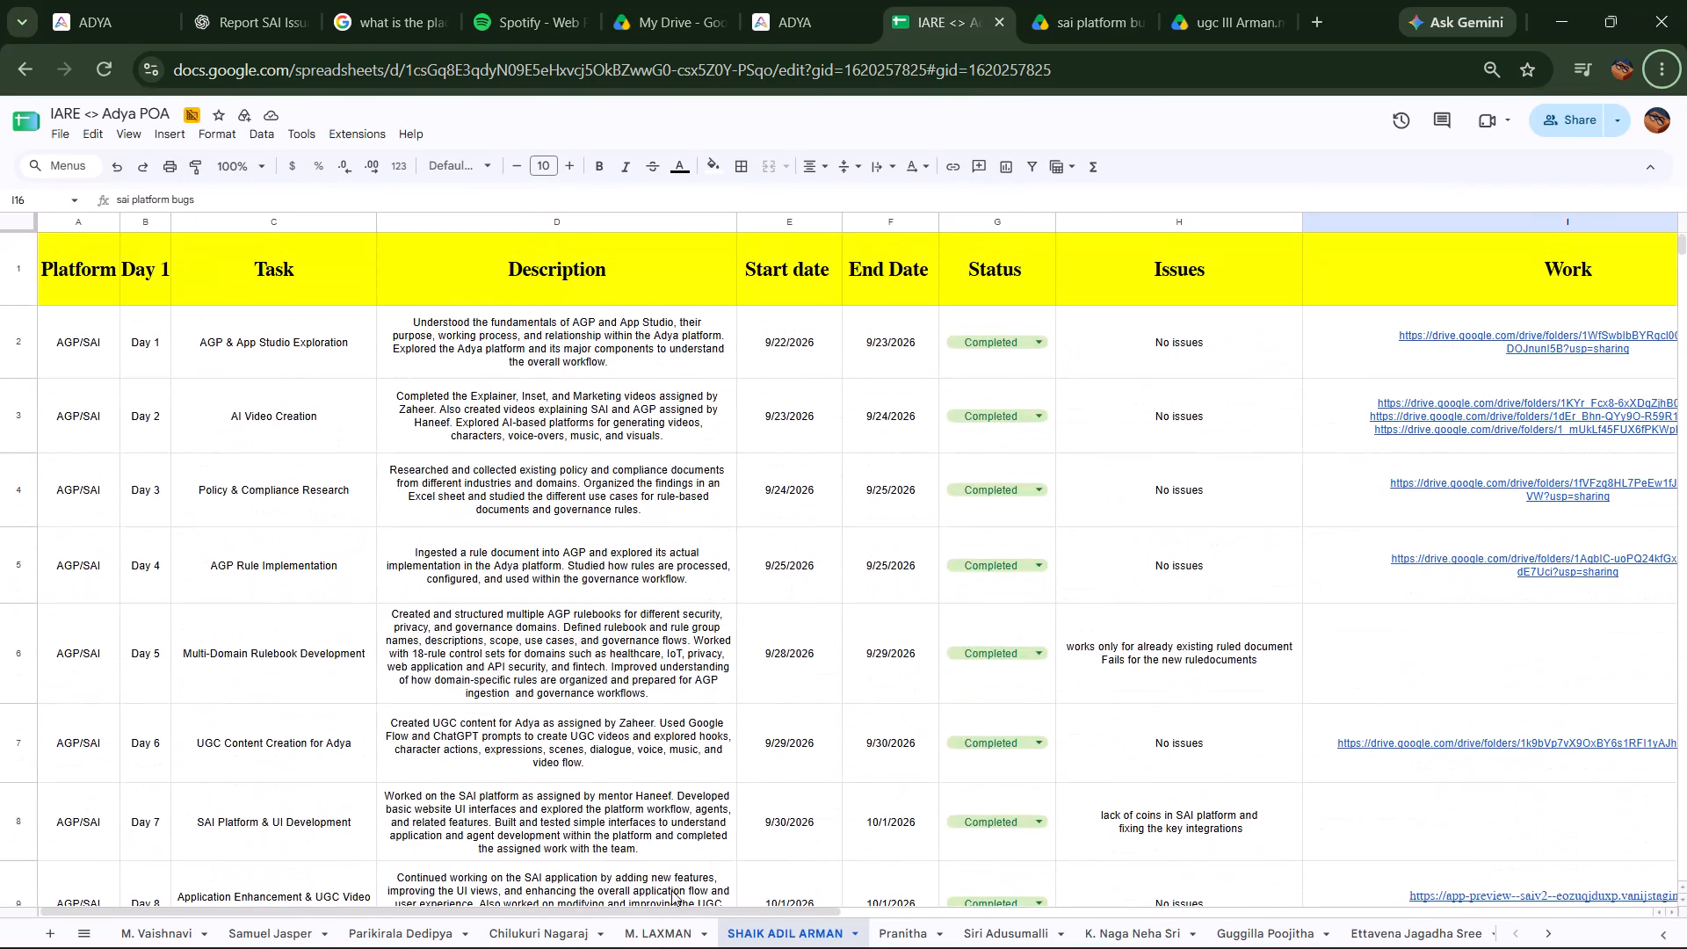
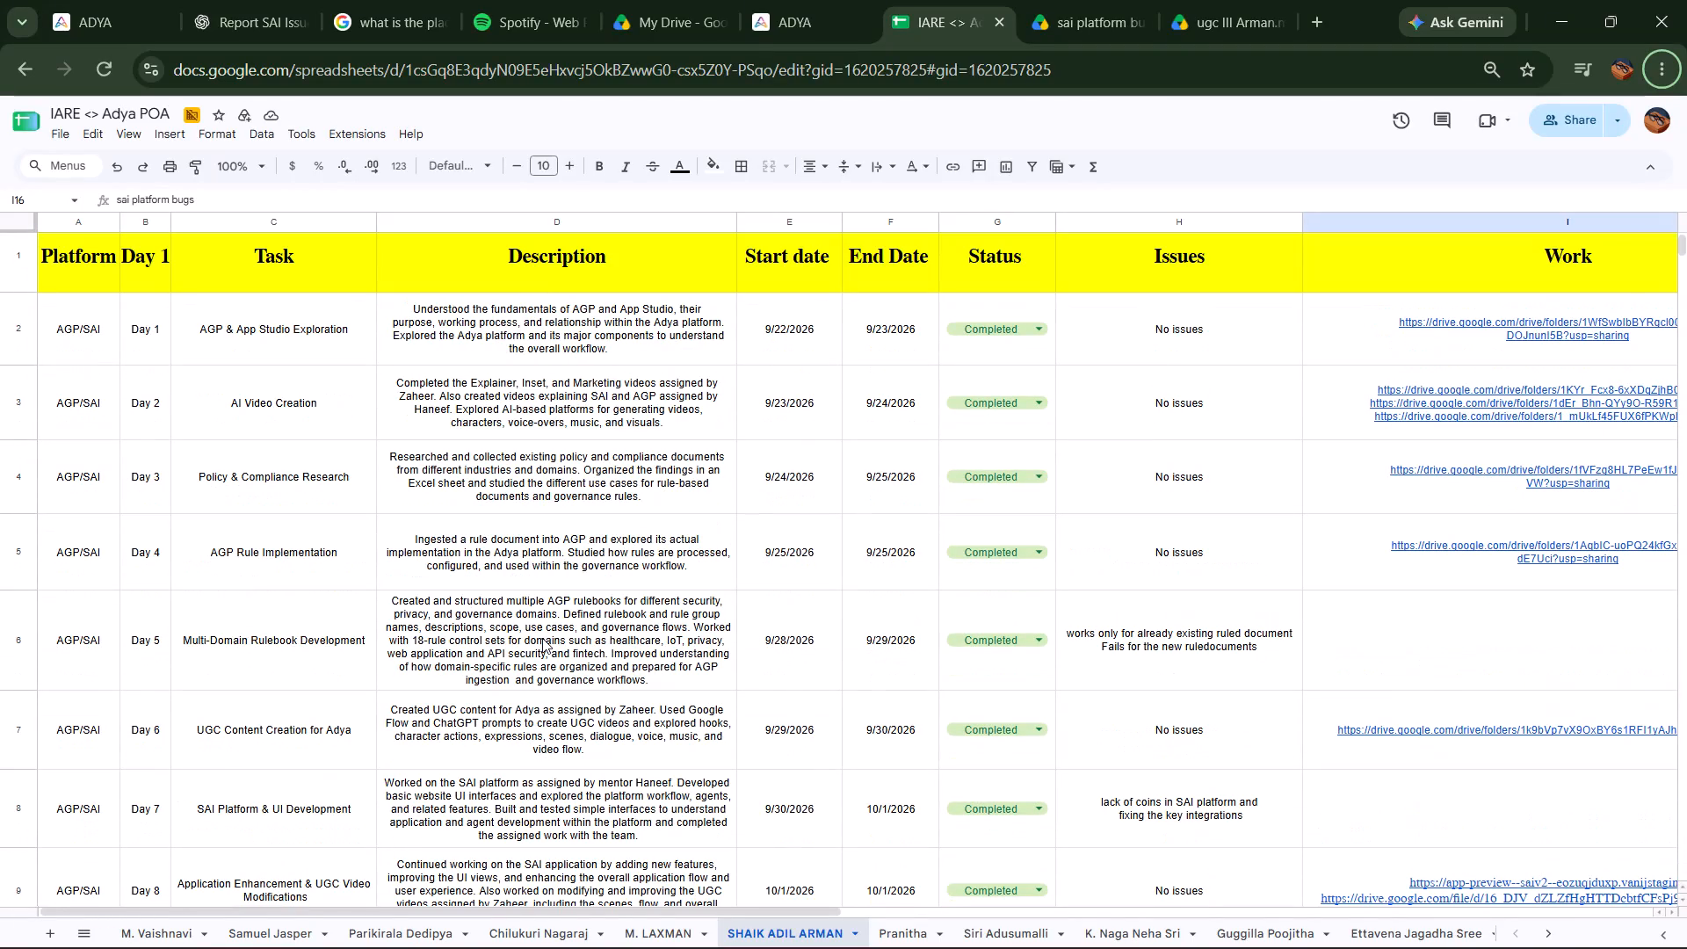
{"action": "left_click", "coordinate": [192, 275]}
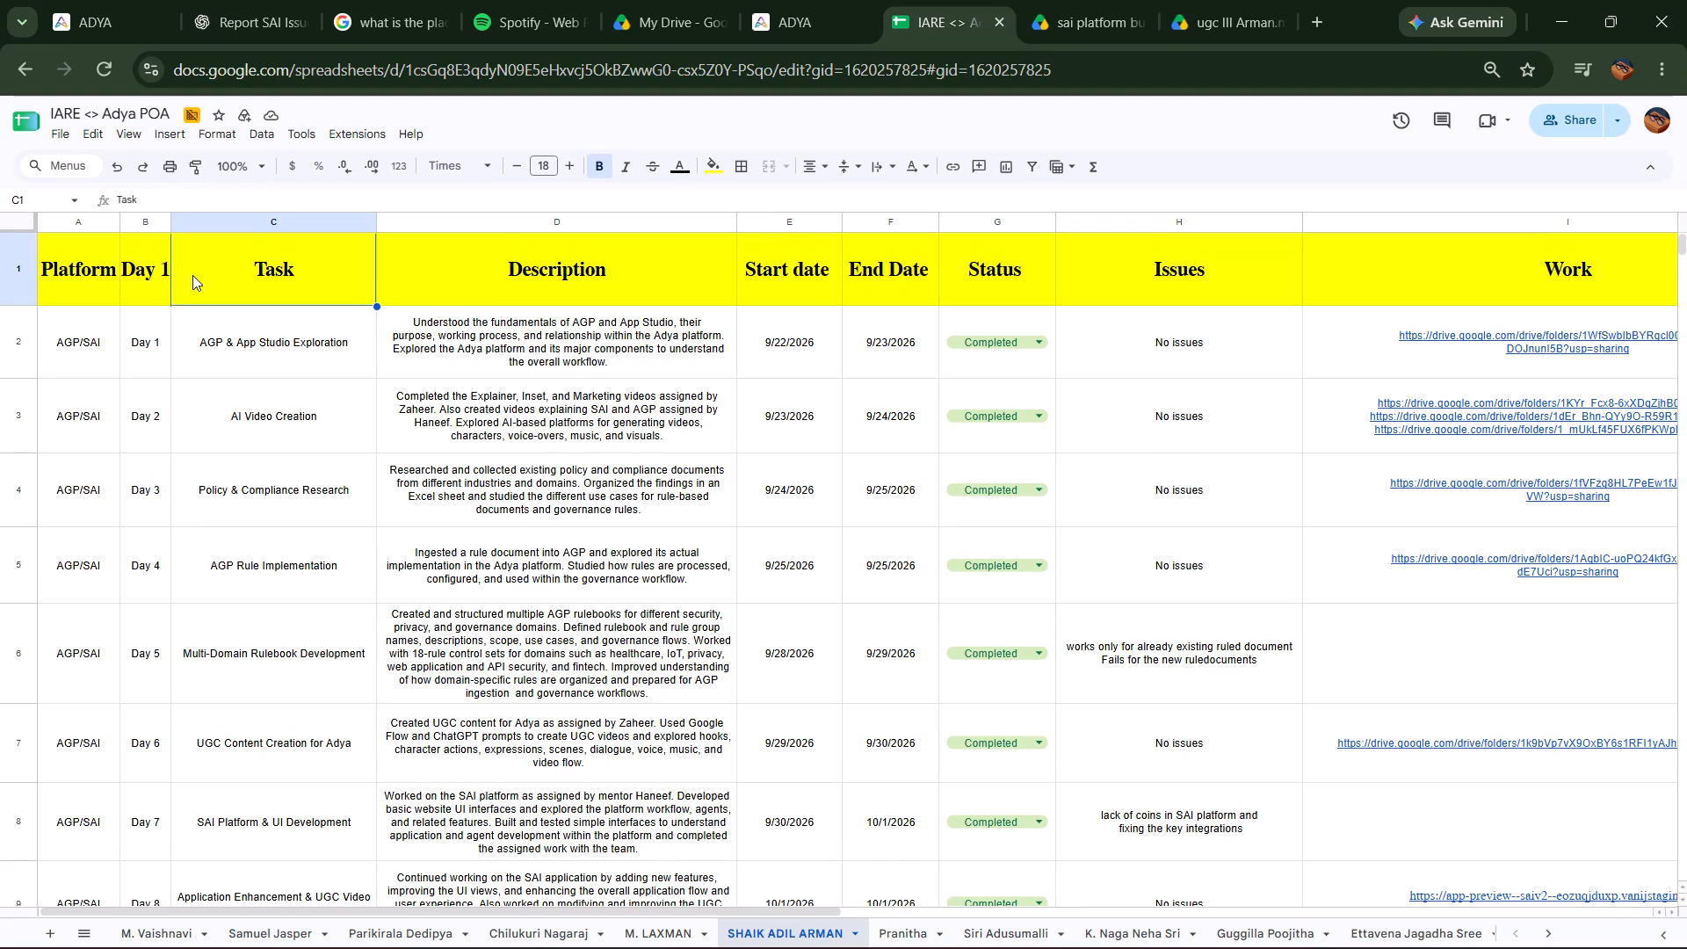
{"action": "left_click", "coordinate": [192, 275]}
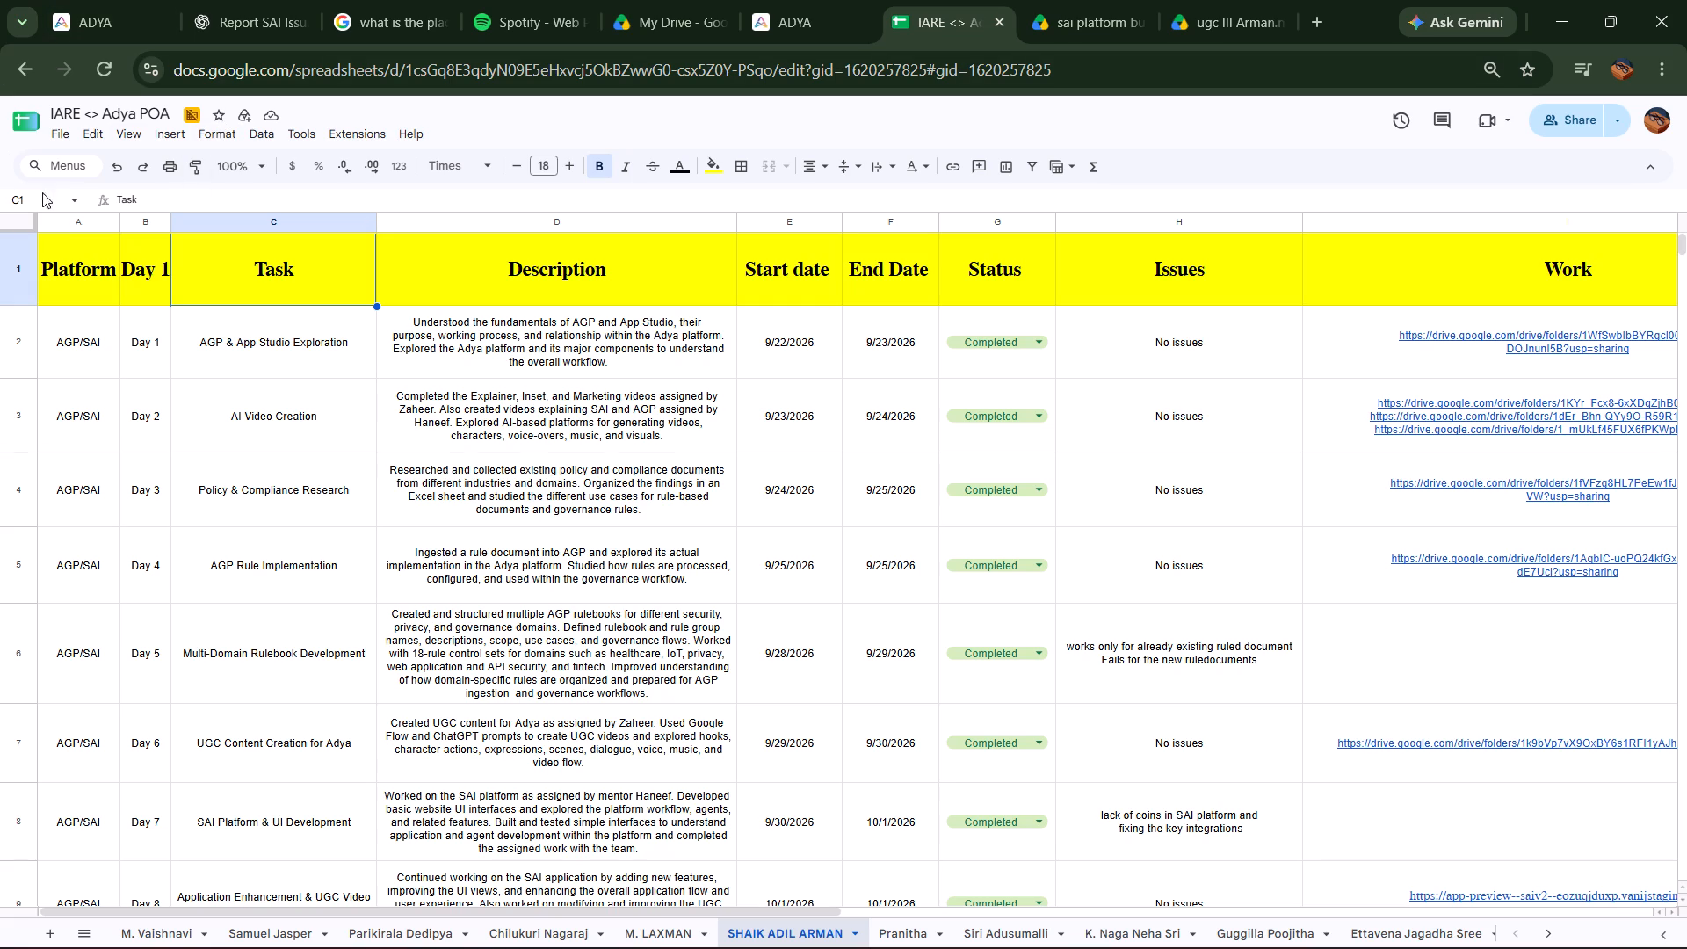
Edit the Day 14 issue note in H15, removing the leading "No" so the text reads "new issues reported.".
{"action": "scroll", "coordinate": [462, 526], "scroll_direction": "down", "scroll_amount": 5}
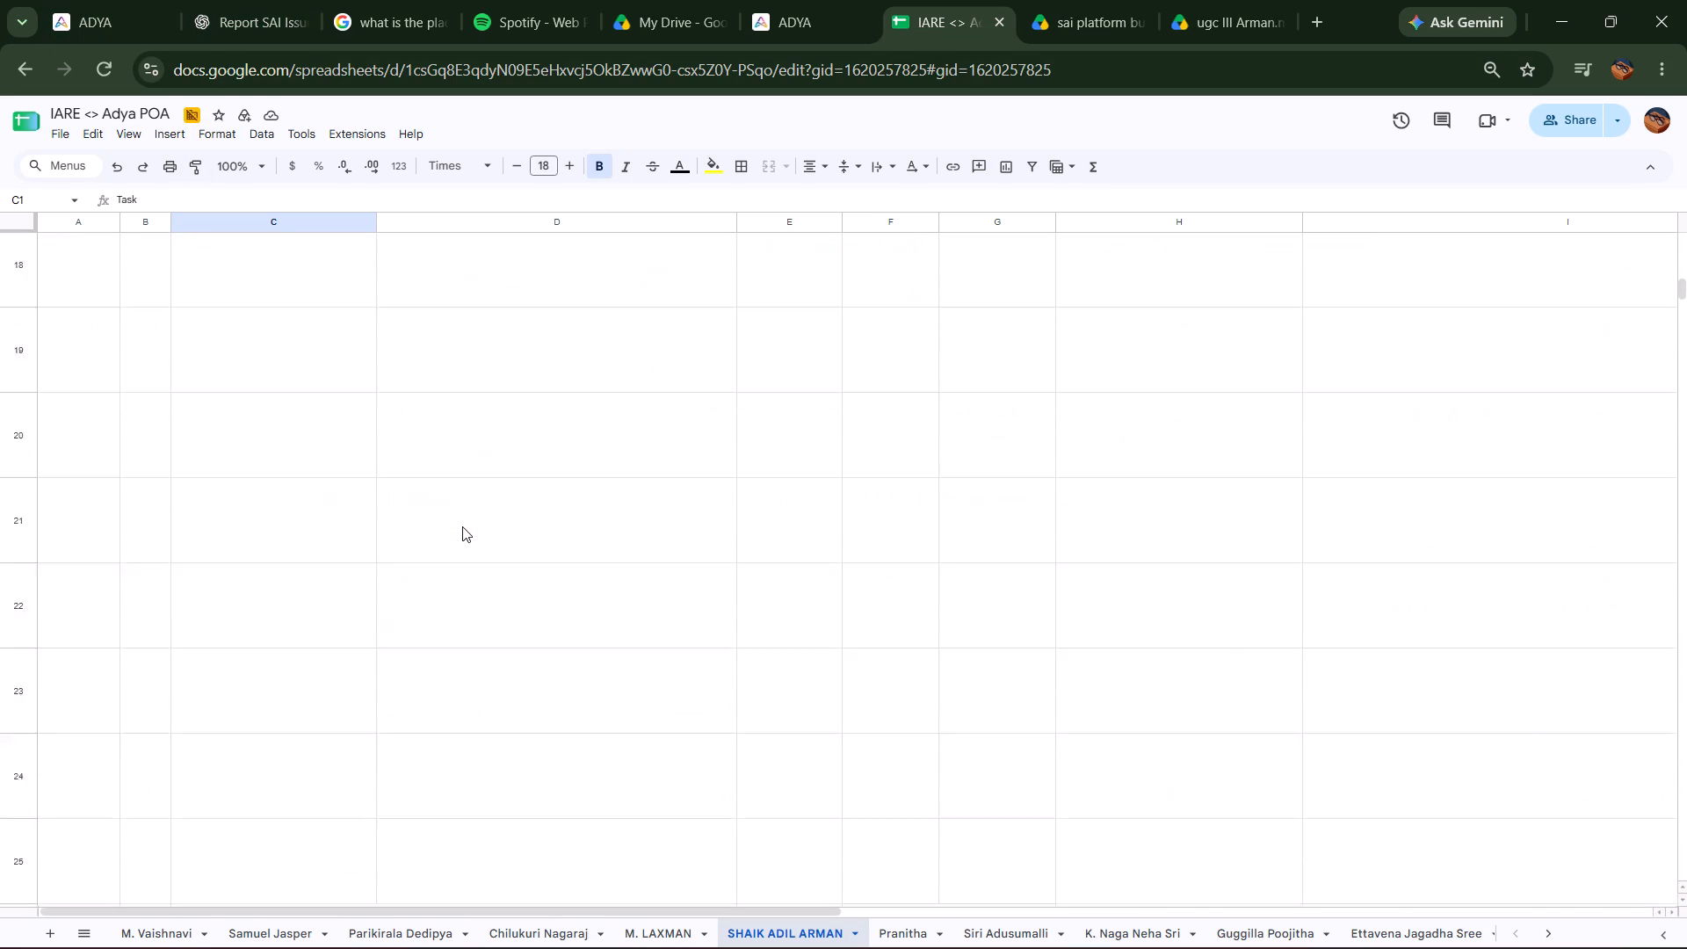
{"action": "scroll", "coordinate": [462, 526], "scroll_direction": "up", "scroll_amount": 5}
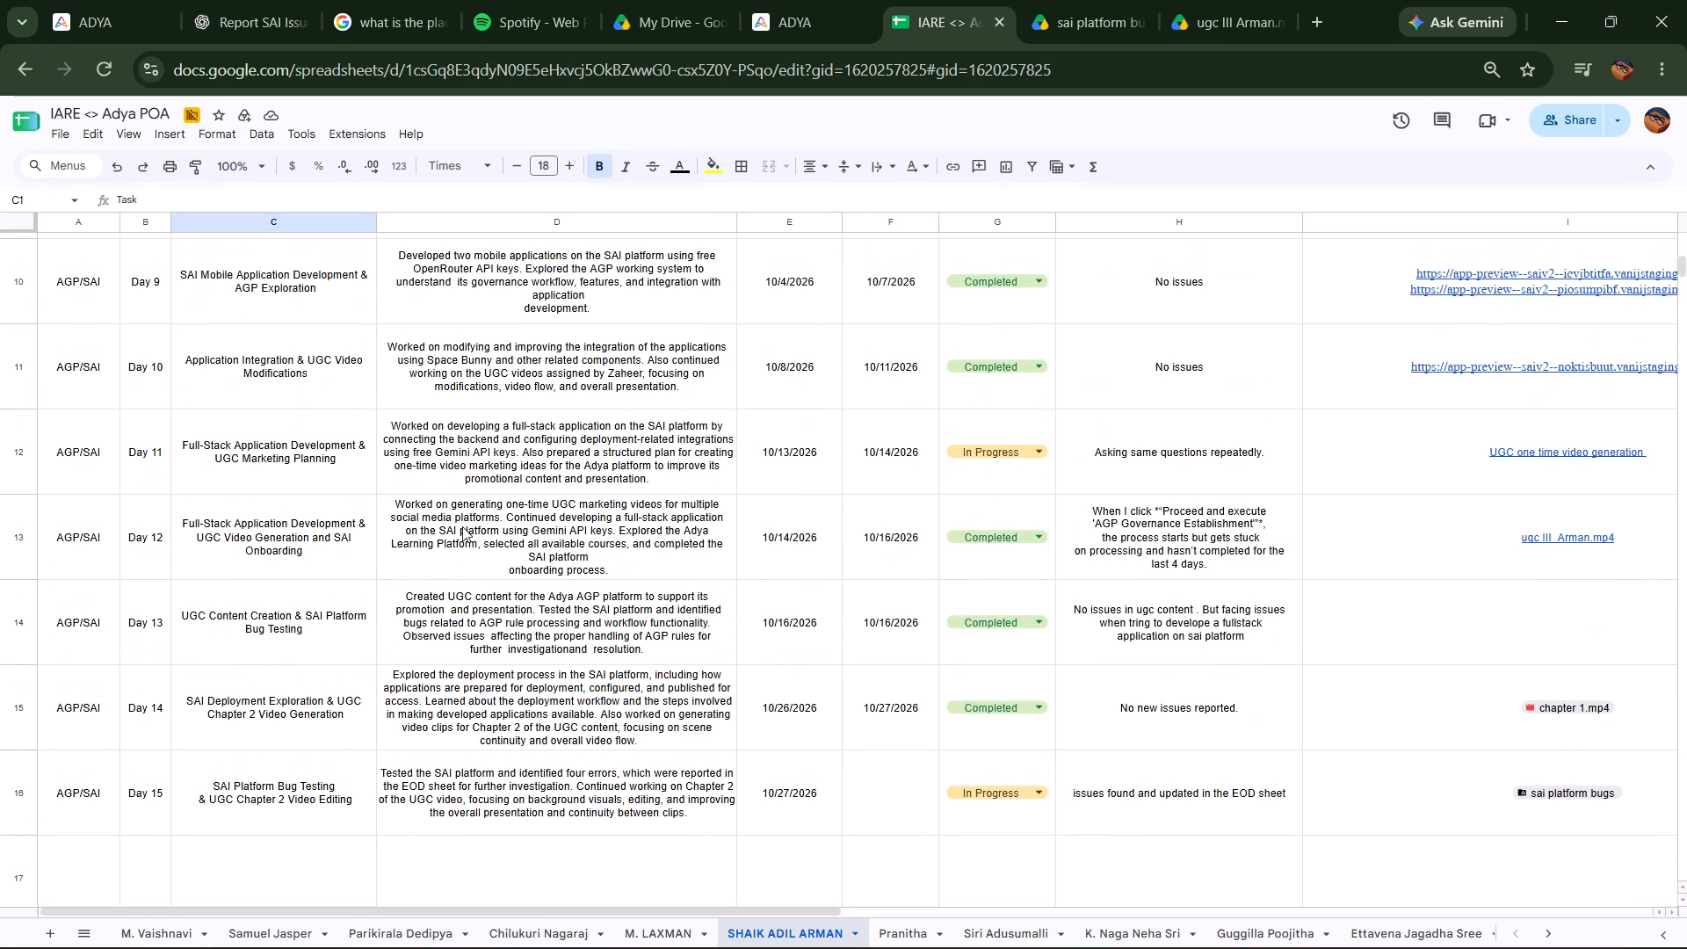
{"action": "left_click", "coordinate": [1228, 710]}
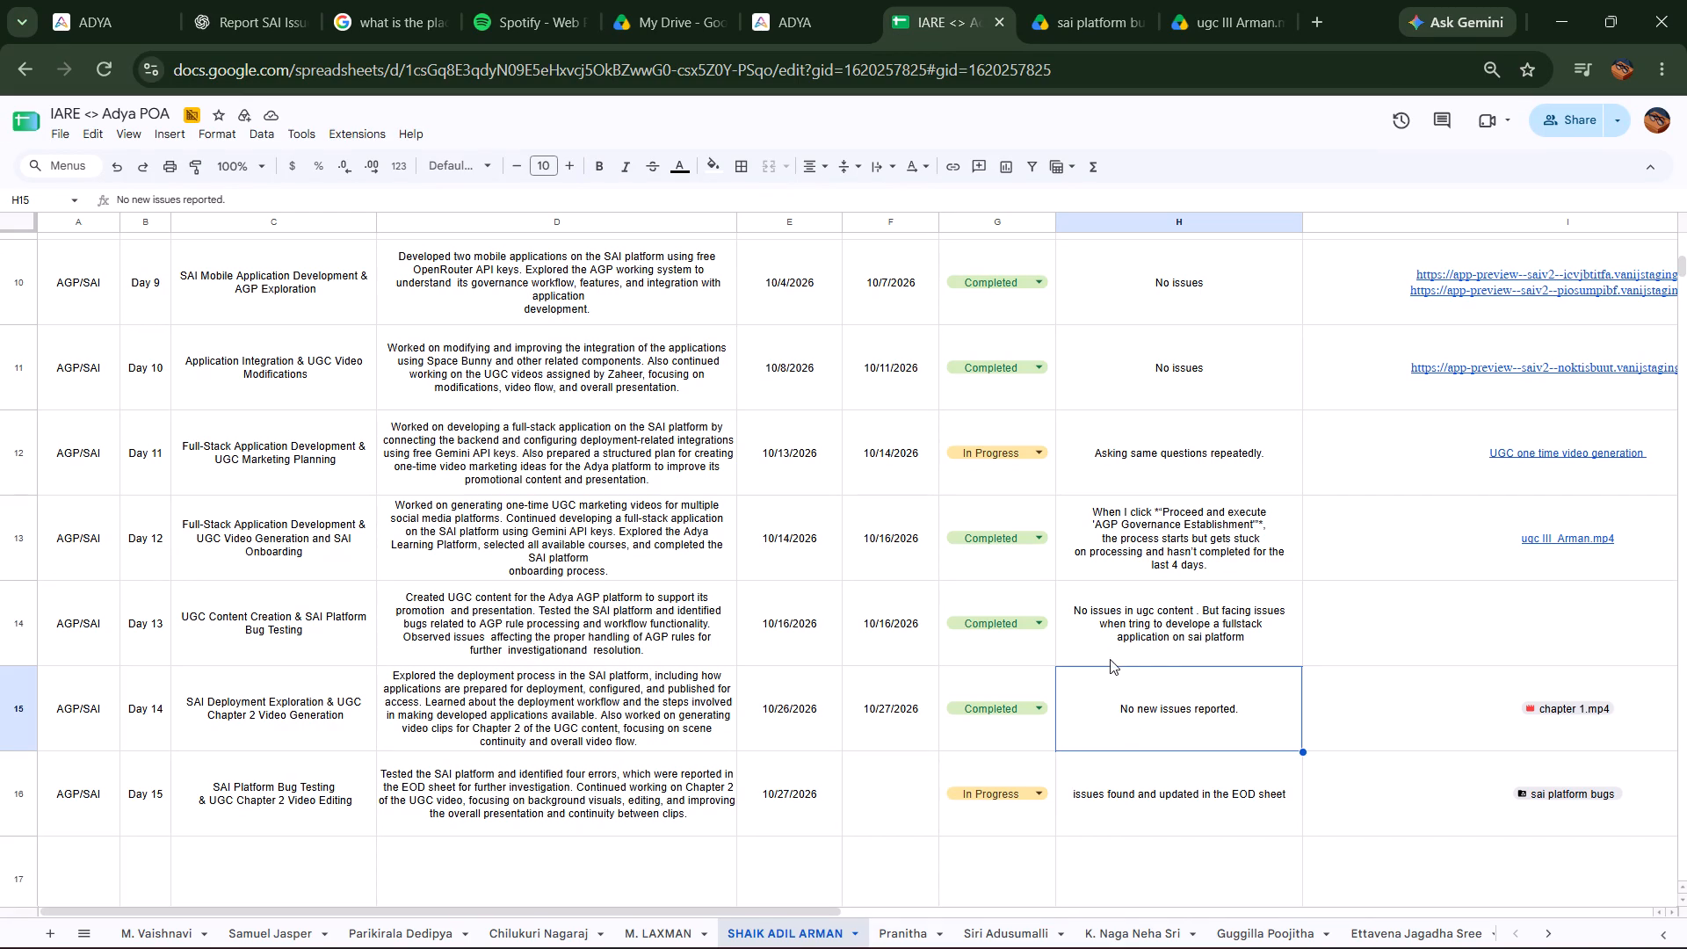
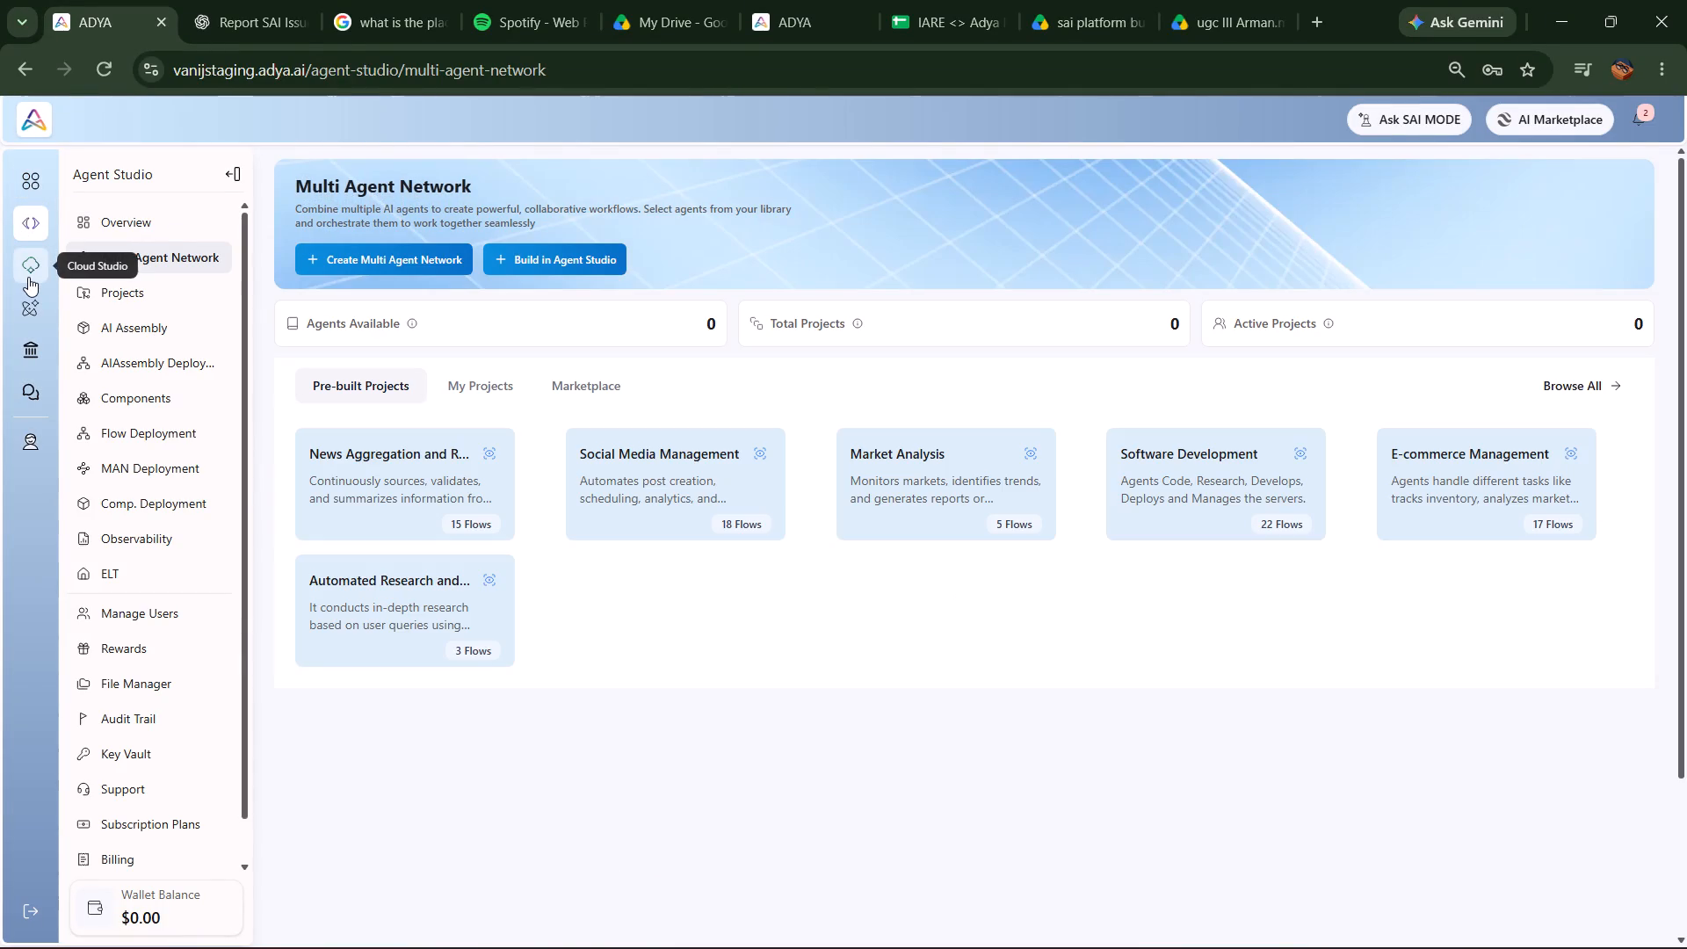
Look over the Cloud Studio dashboard, Model Studio and the AGP control tower in ADYA.
{"action": "left_click", "coordinate": [28, 277]}
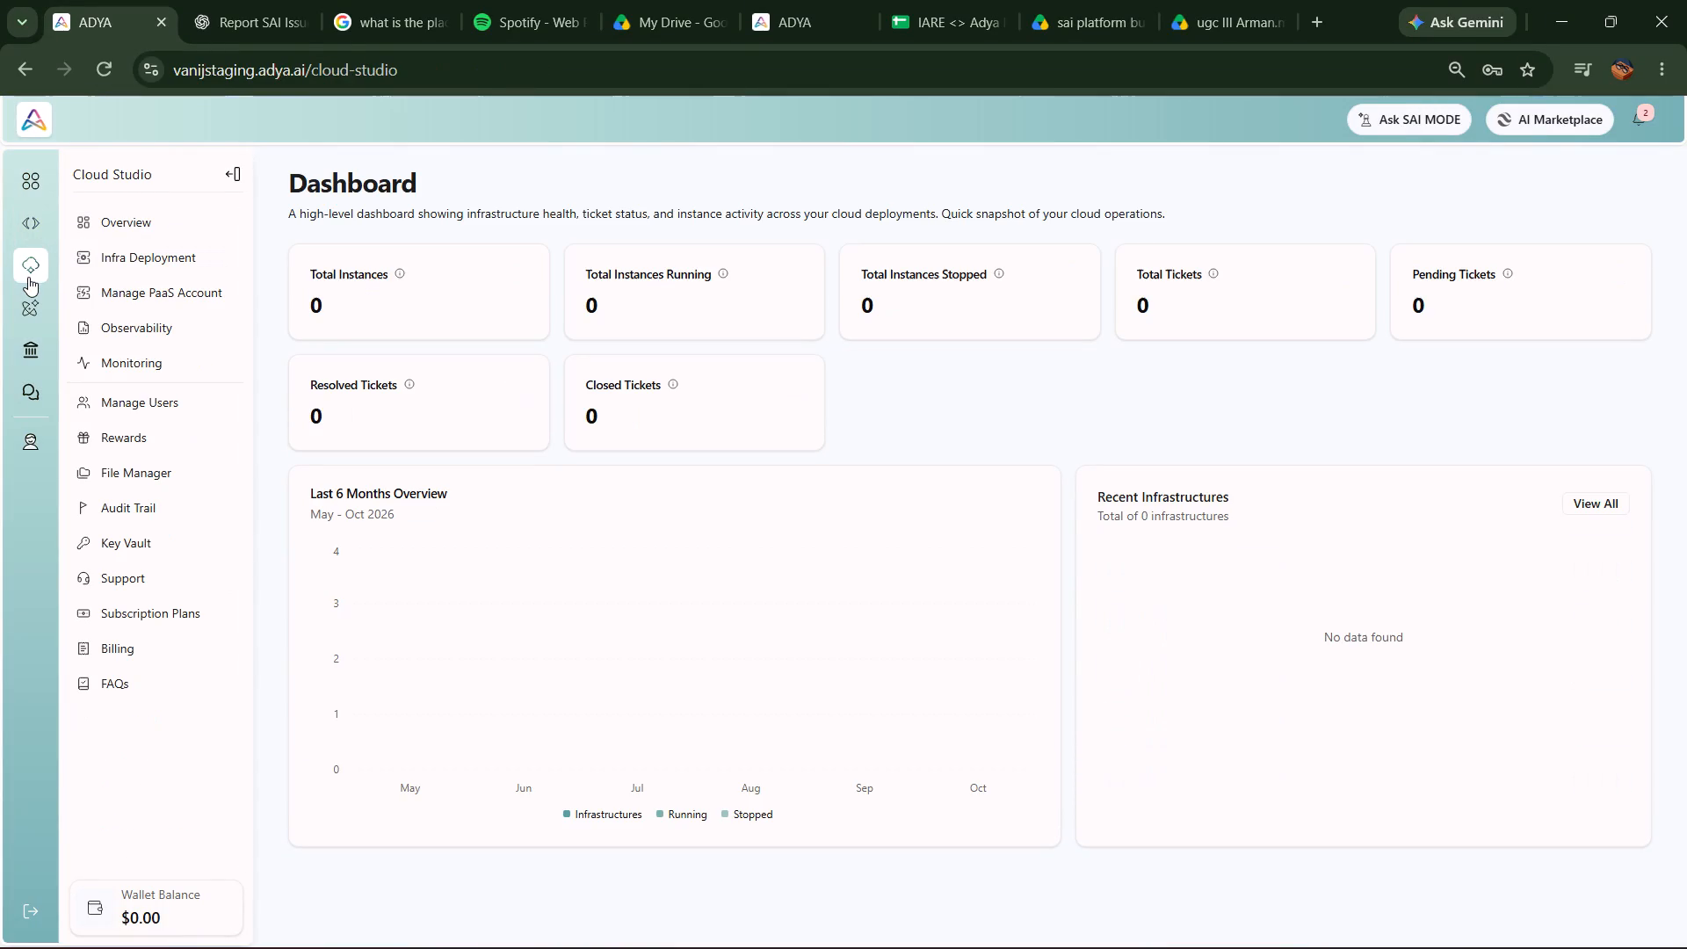
{"action": "left_click", "coordinate": [25, 321]}
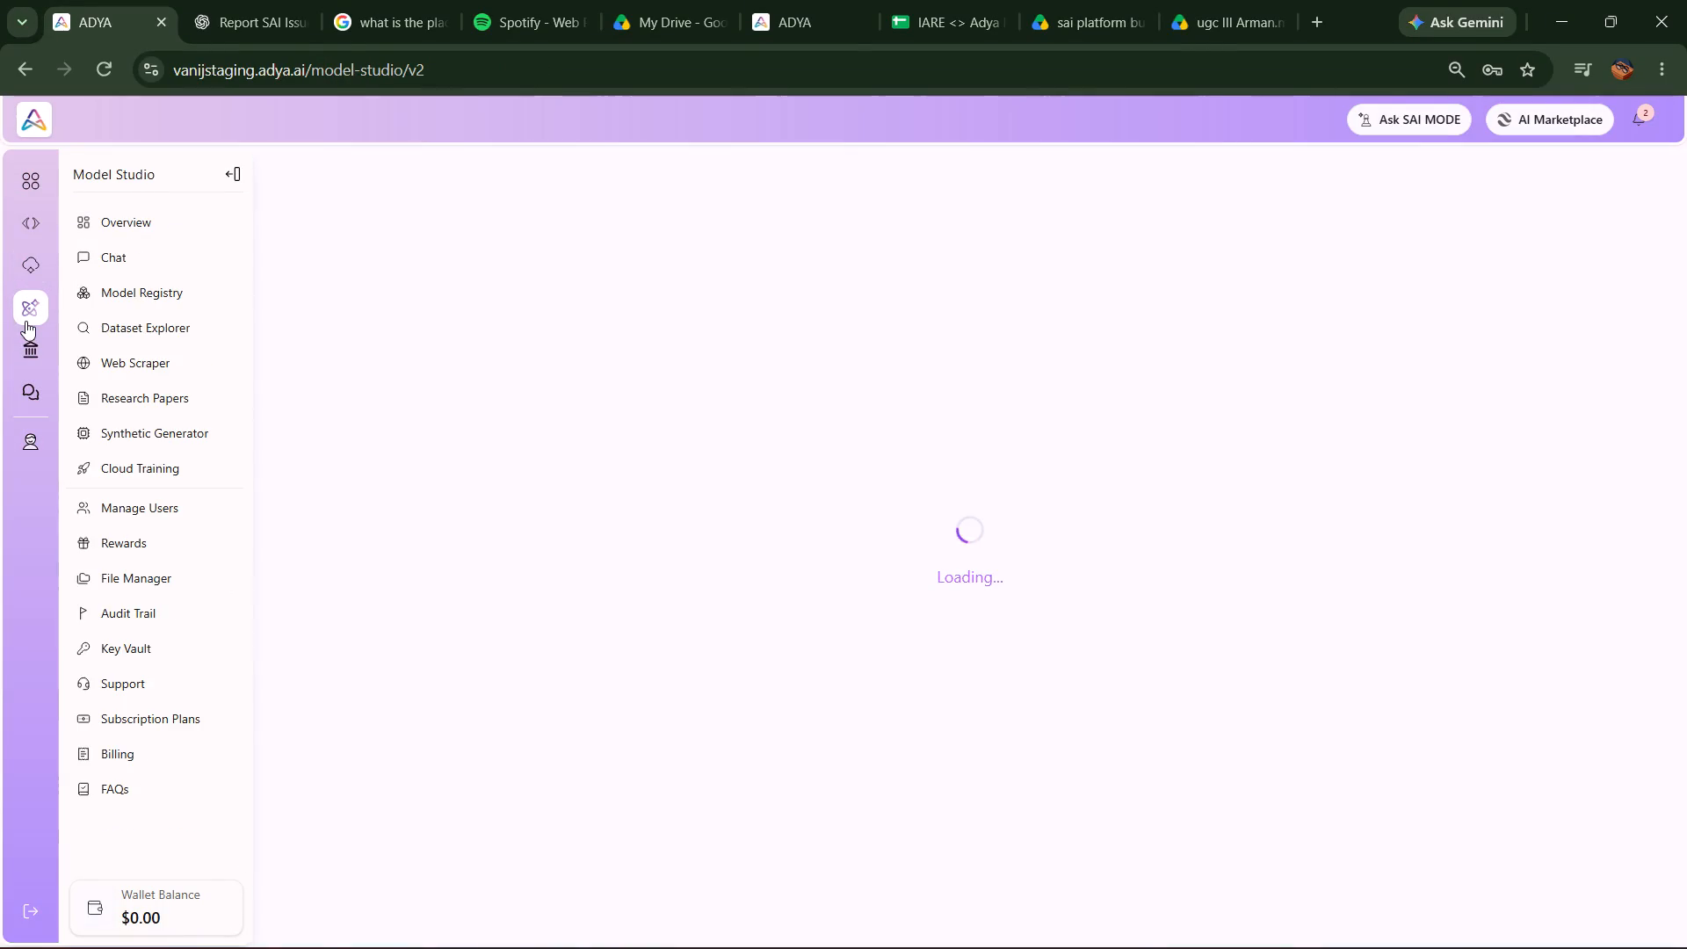
{"action": "left_click", "coordinate": [24, 339]}
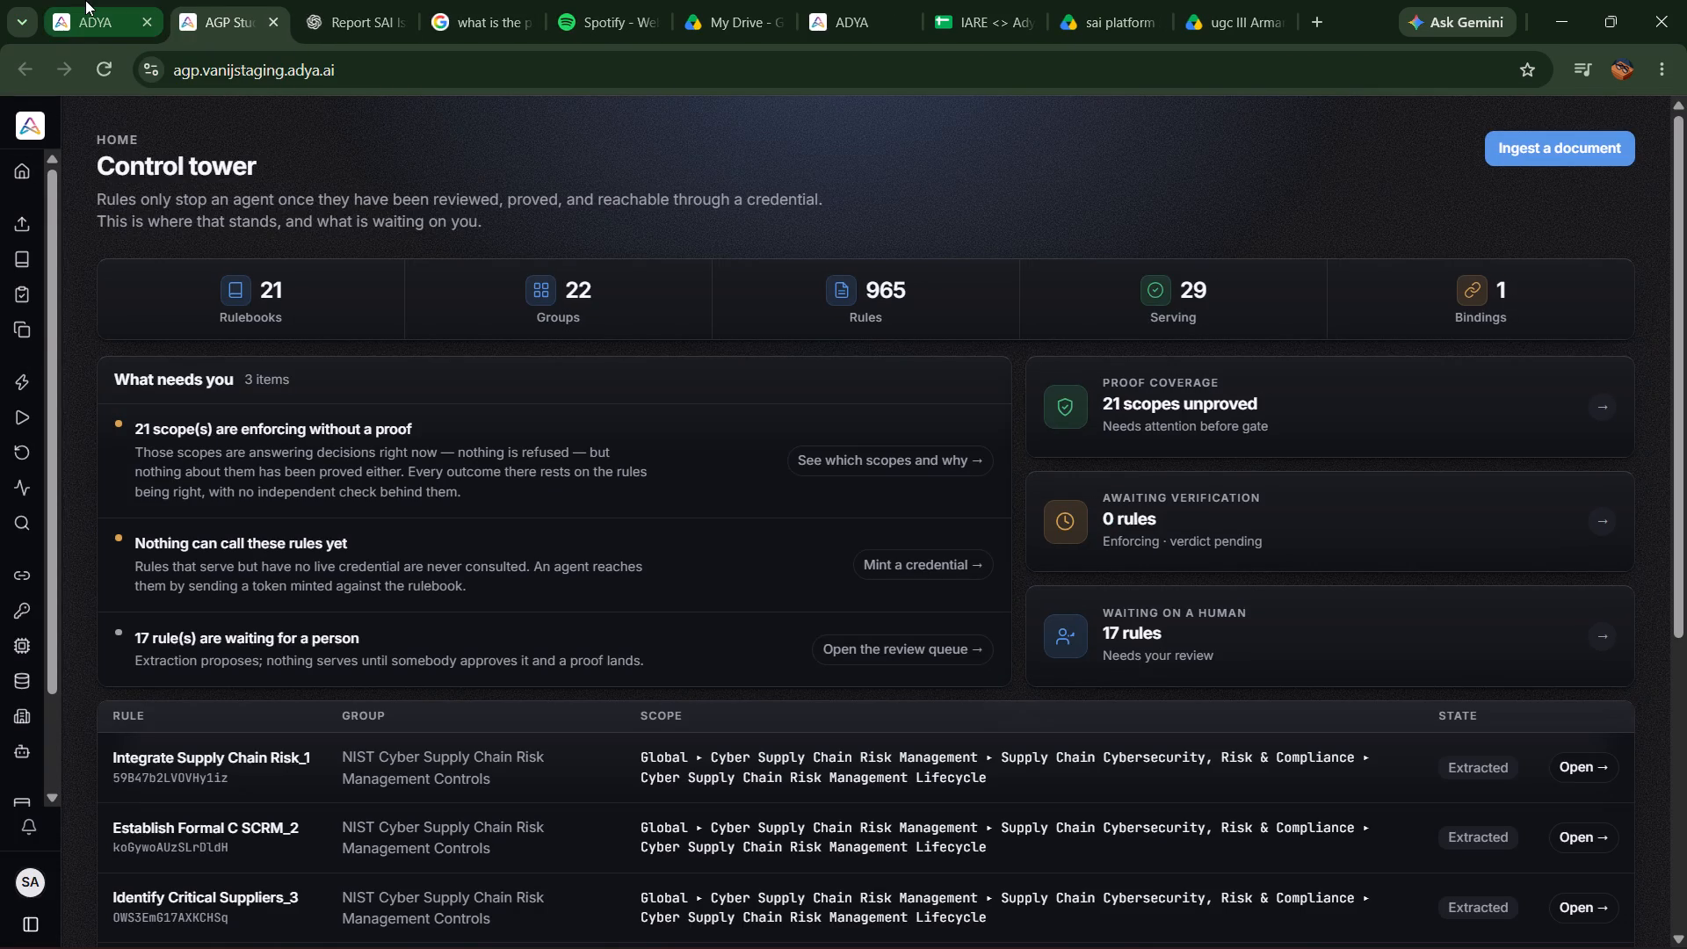
Return to Model Studio and examine the New Workspace pages from Overview and Plan through Deploy, Traces and Usage, including the all-tools list.
{"action": "left_click", "coordinate": [85, 0]}
{"action": "scroll", "coordinate": [680, 512], "scroll_direction": "down", "scroll_amount": 4}
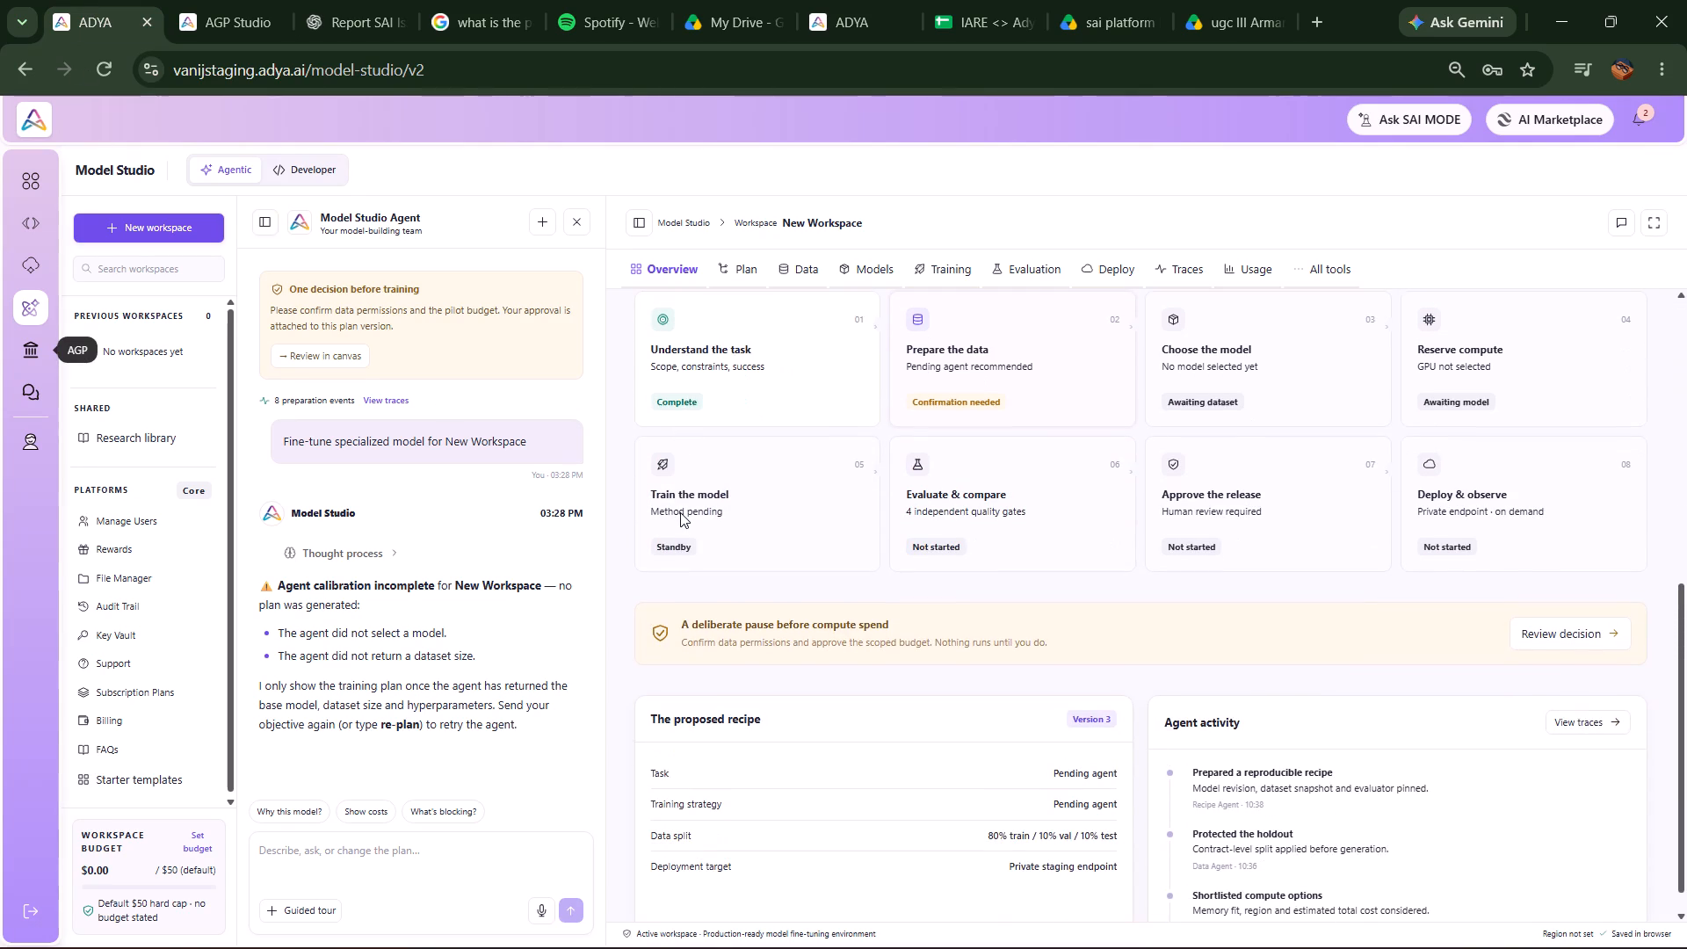
{"action": "scroll", "coordinate": [680, 512], "scroll_direction": "up", "scroll_amount": 2}
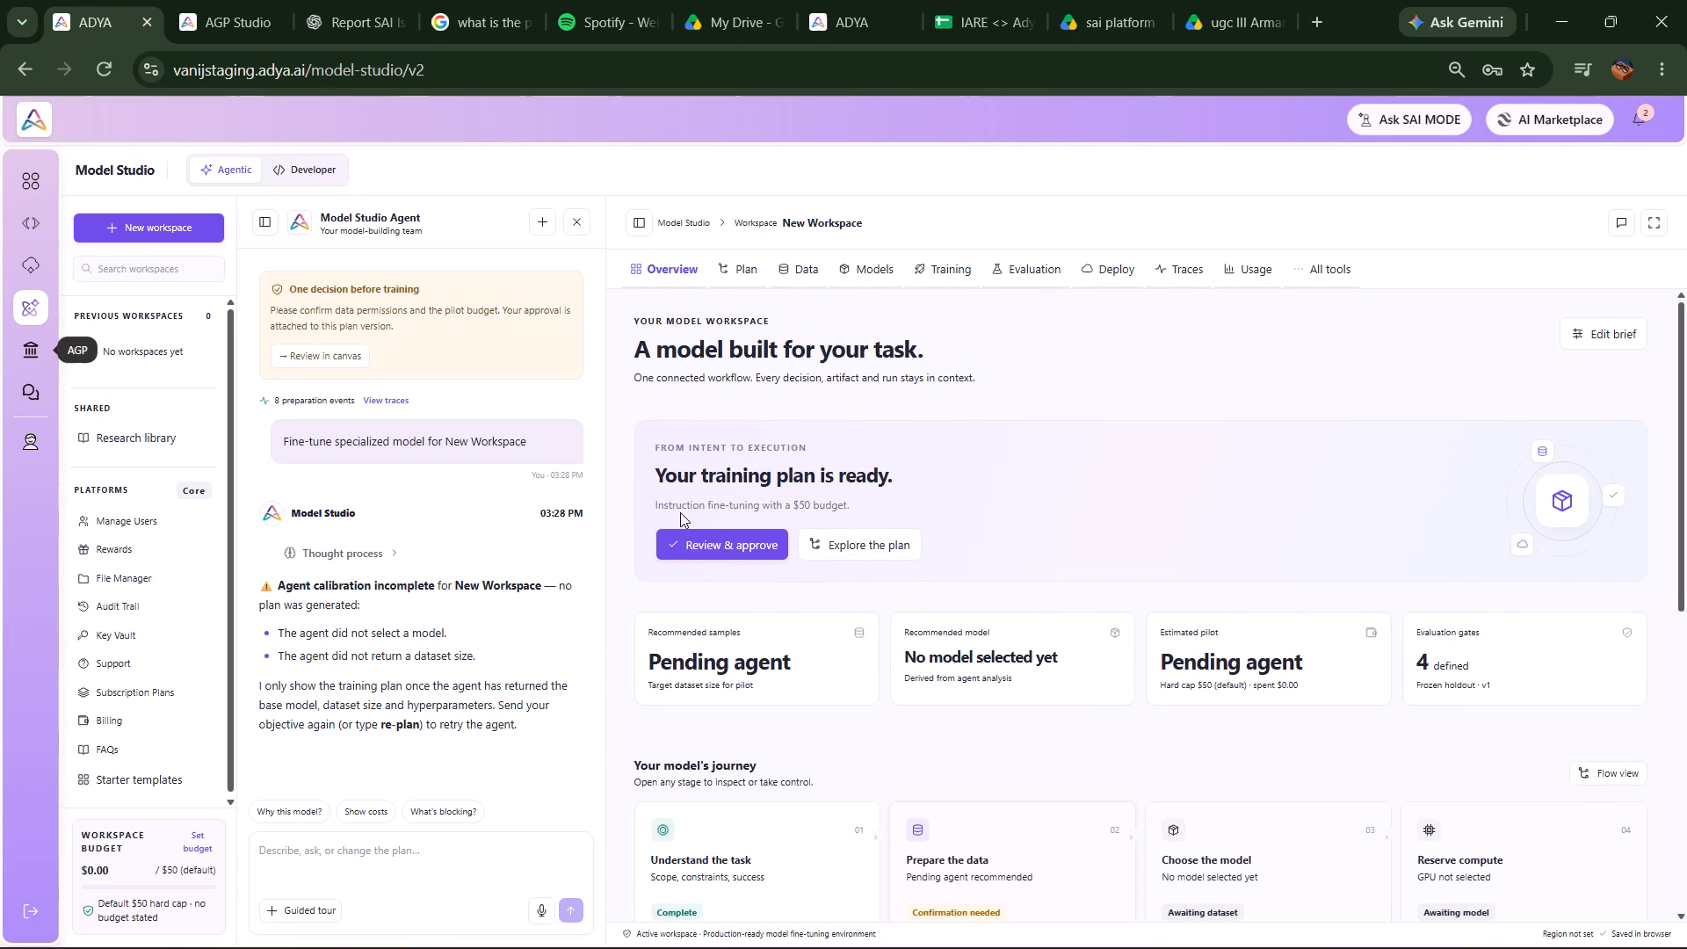
{"action": "scroll", "coordinate": [680, 512], "scroll_direction": "up", "scroll_amount": 1}
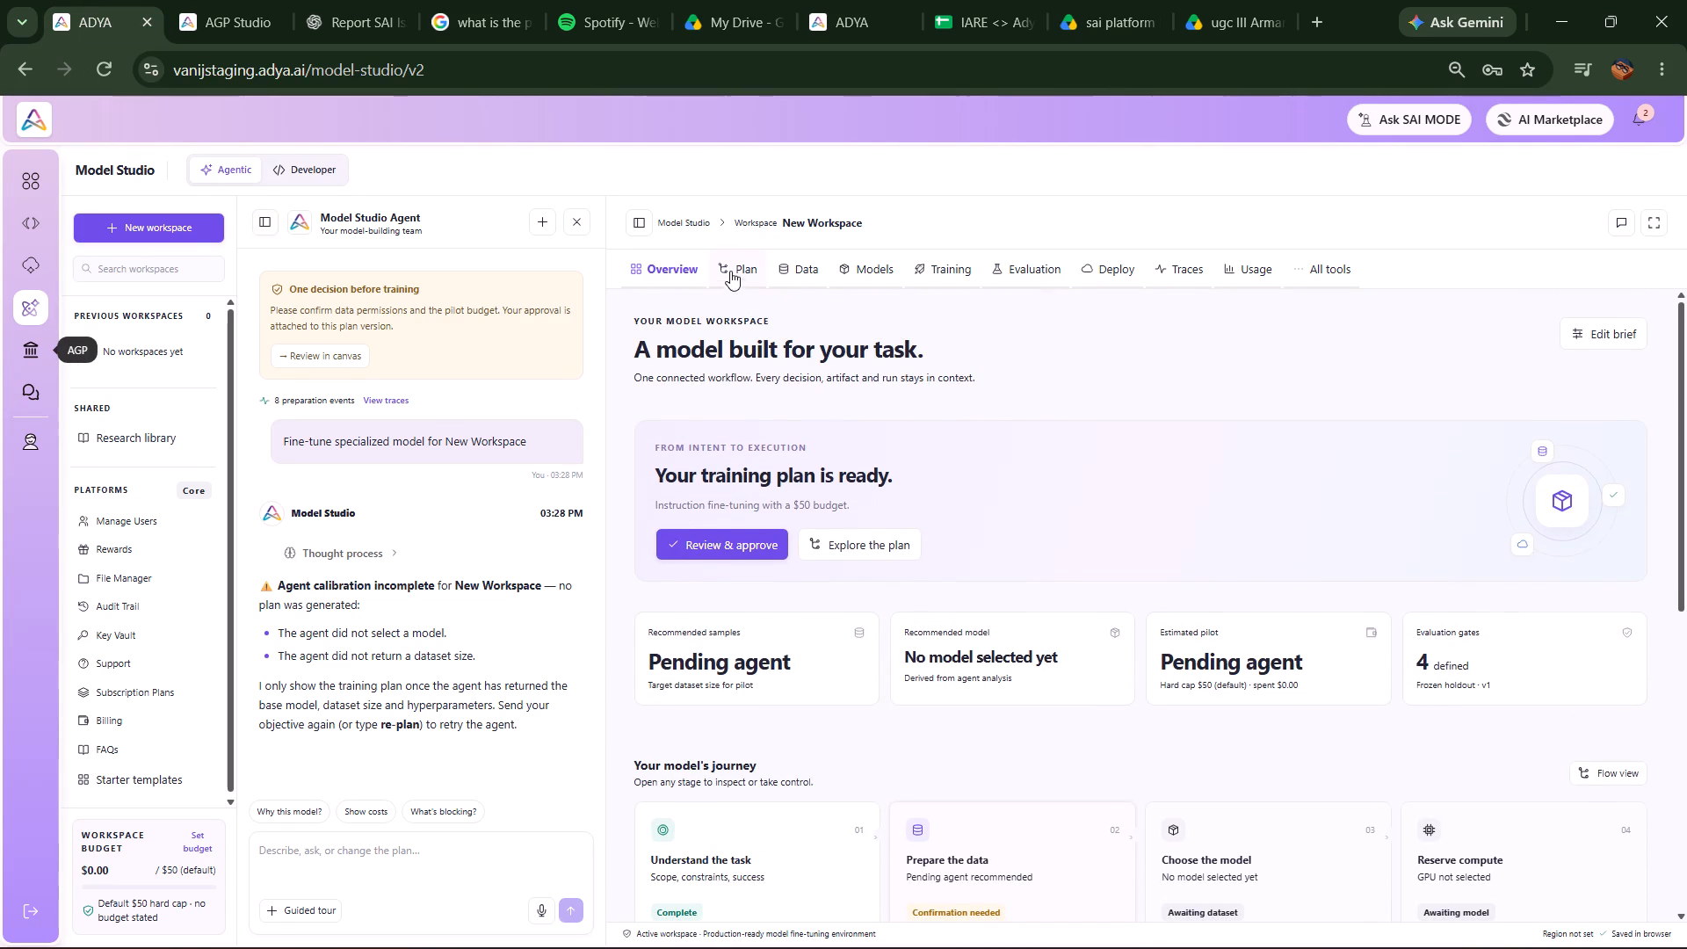
{"action": "left_click", "coordinate": [732, 264]}
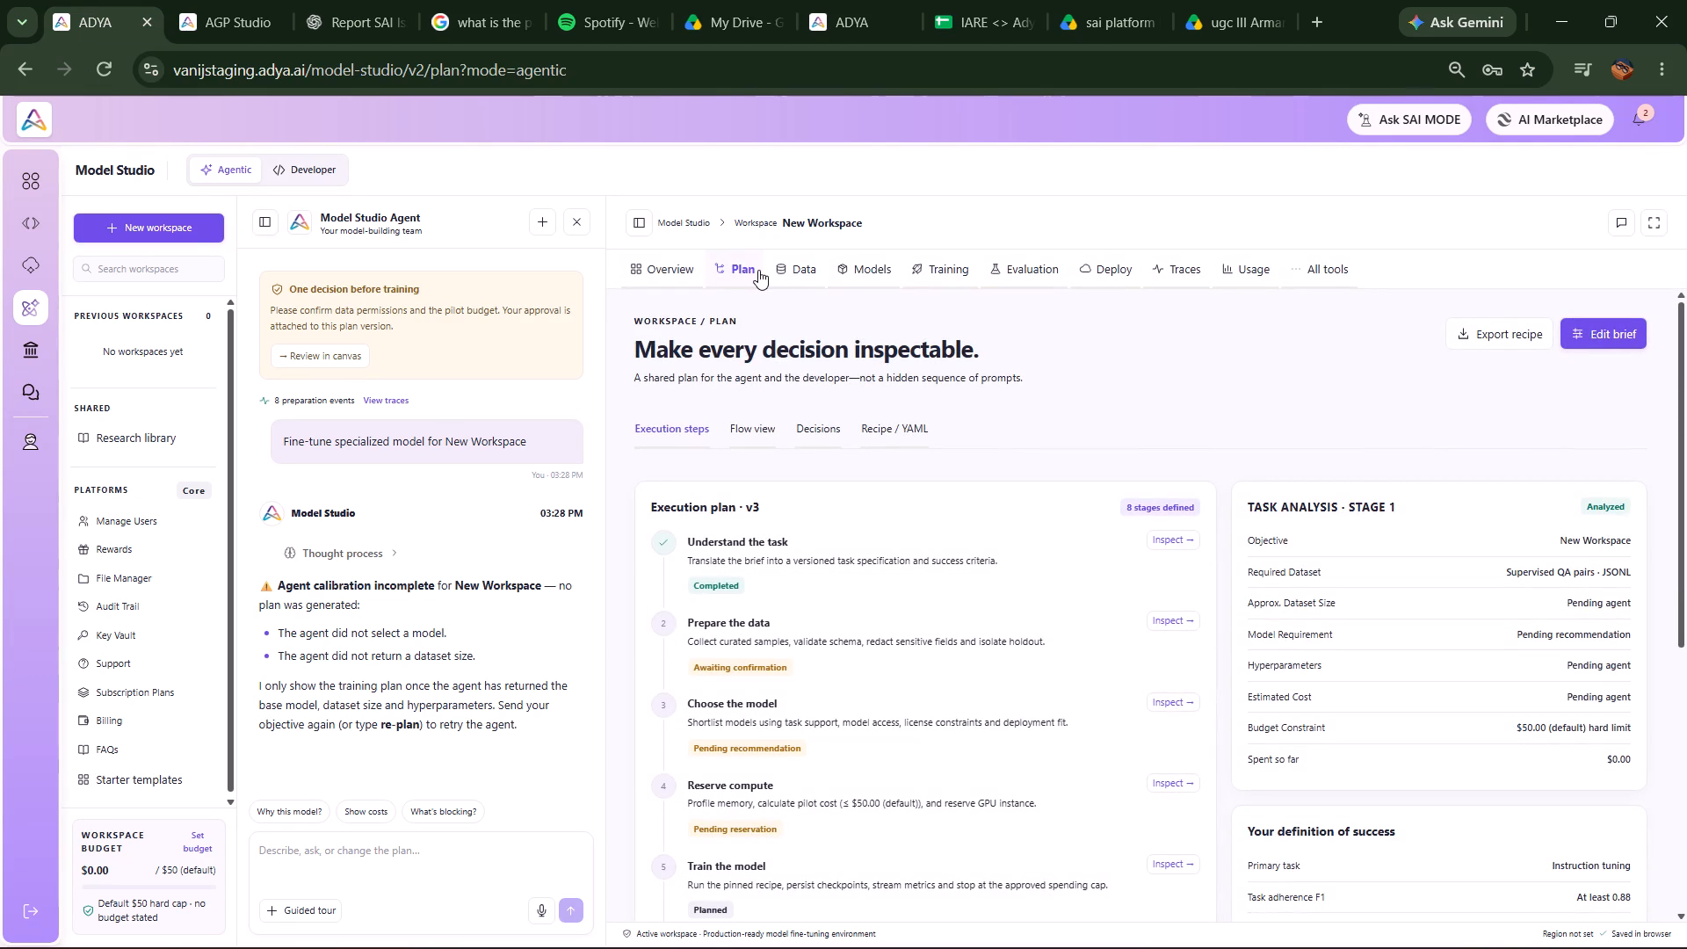
{"action": "left_click", "coordinate": [800, 267]}
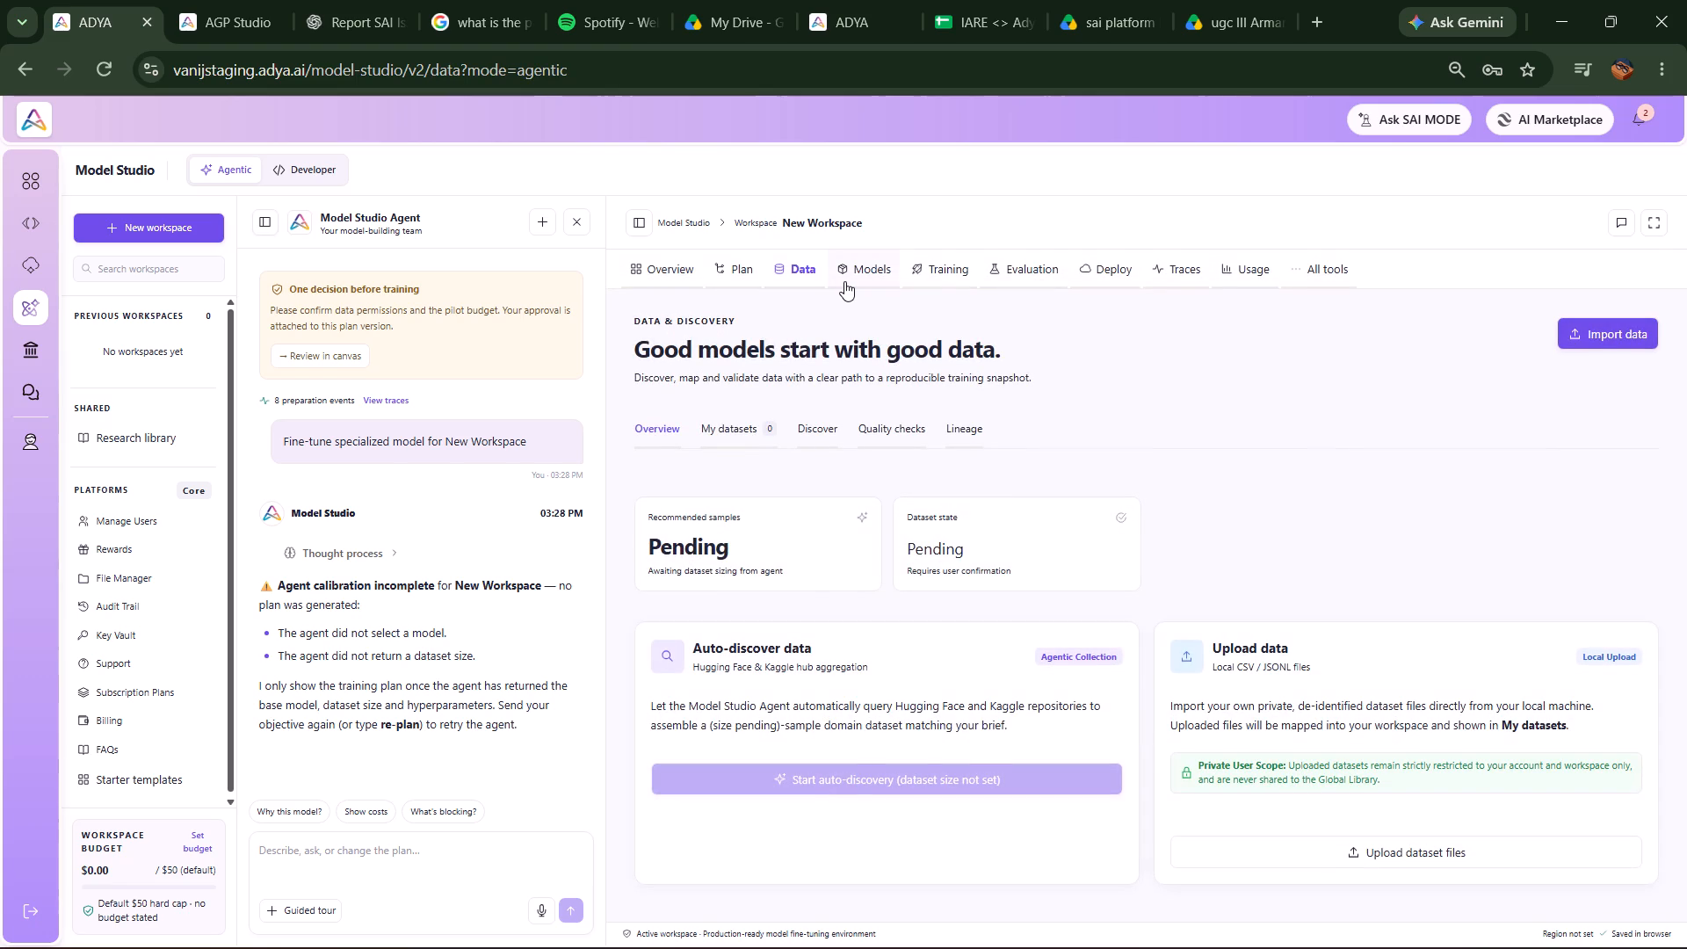
{"action": "left_click", "coordinate": [845, 282]}
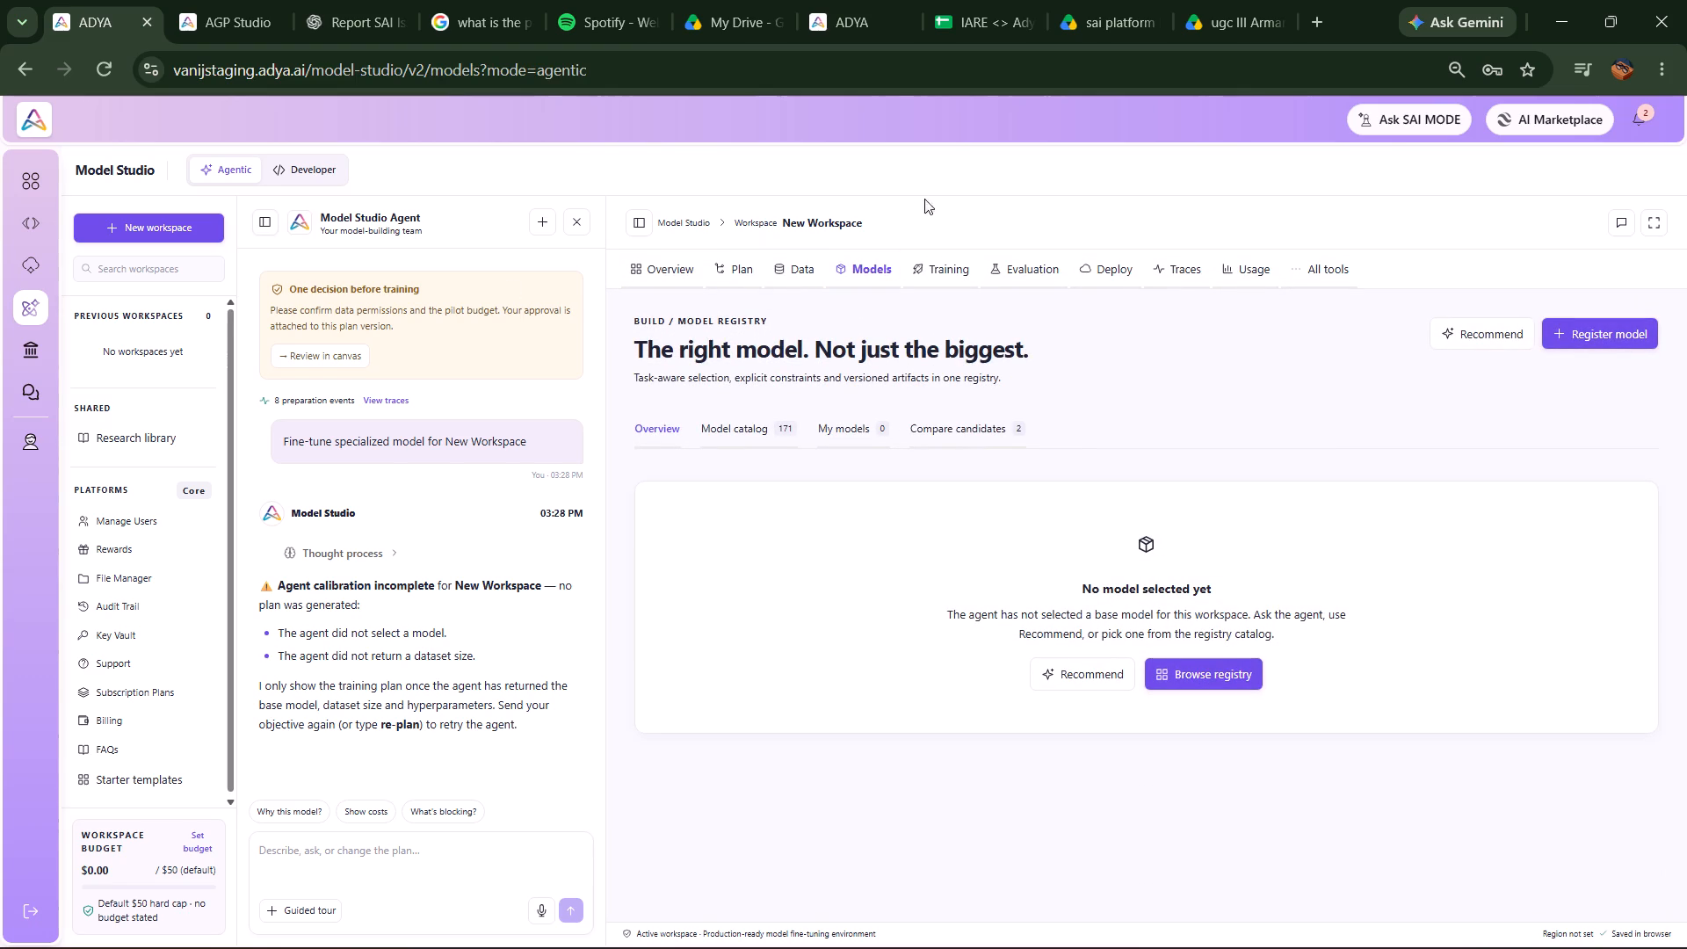
{"action": "left_click", "coordinate": [932, 256]}
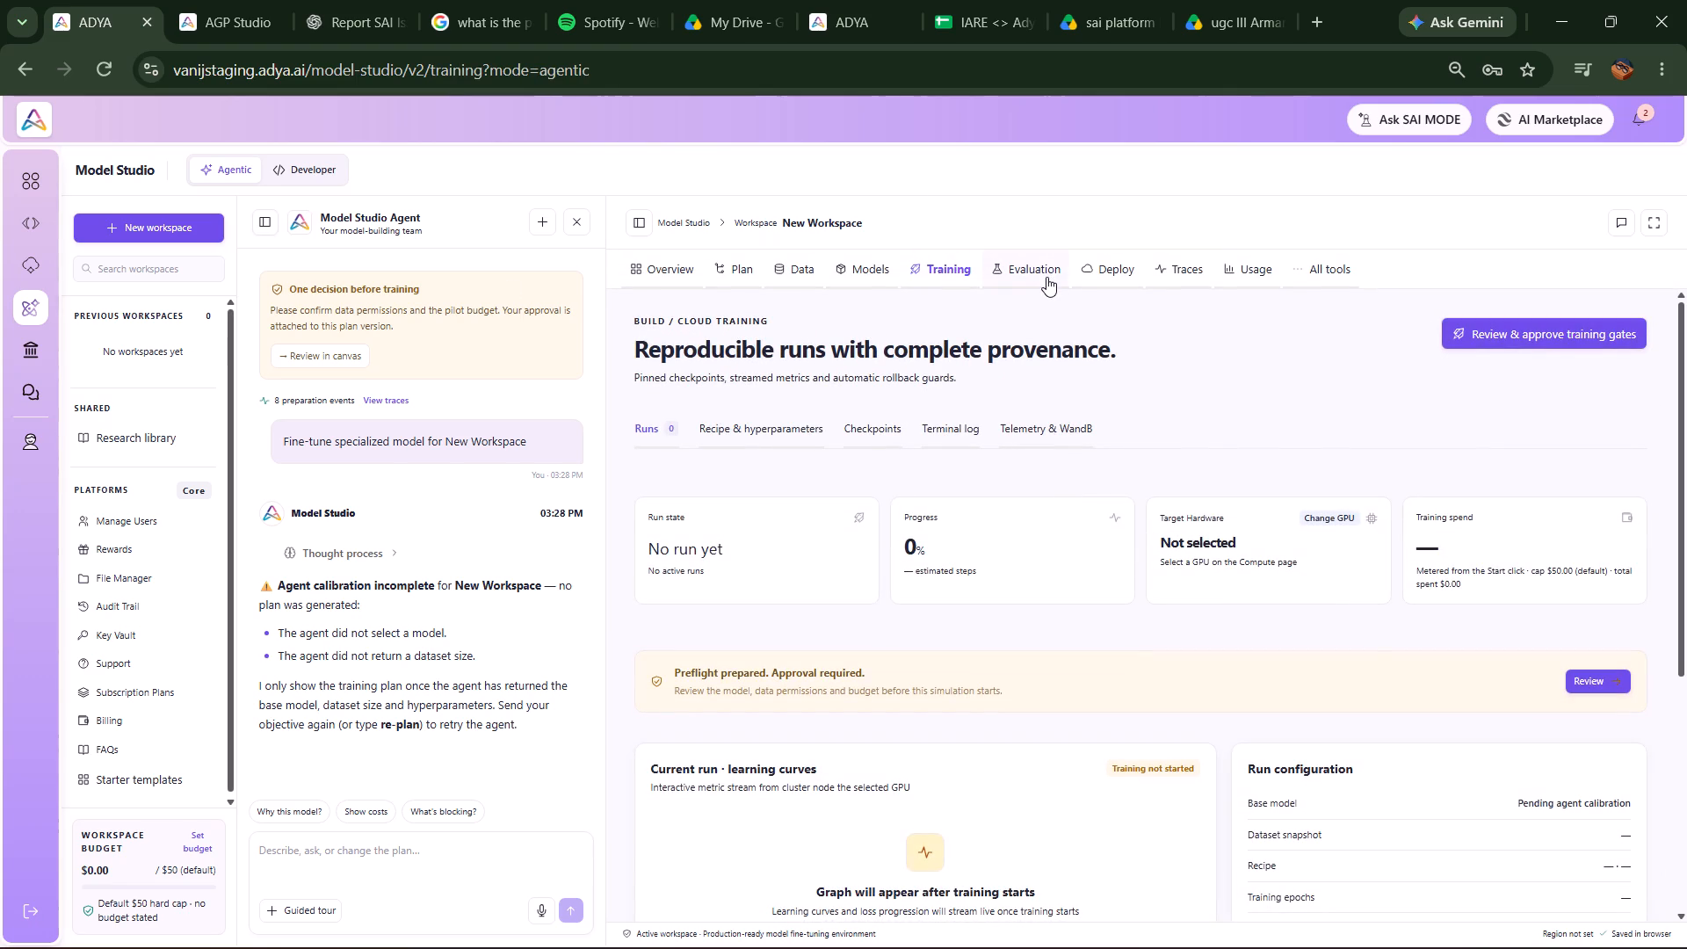
{"action": "left_click", "coordinate": [1046, 277]}
{"action": "left_click", "coordinate": [1095, 276]}
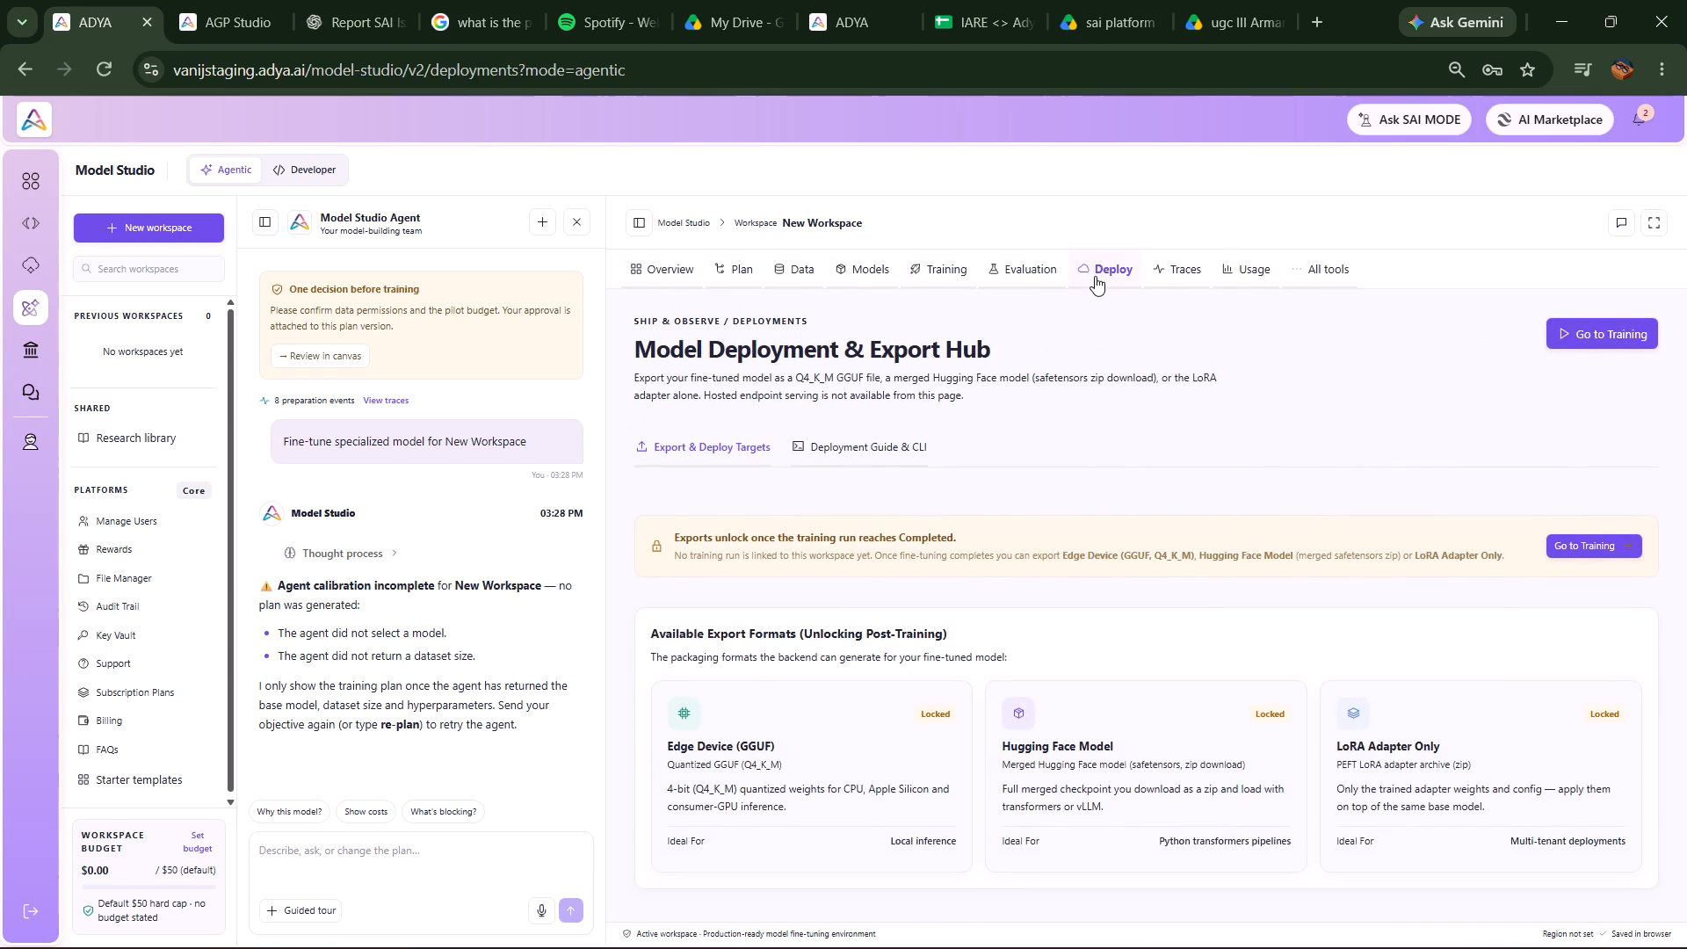
{"action": "left_click", "coordinate": [1147, 277]}
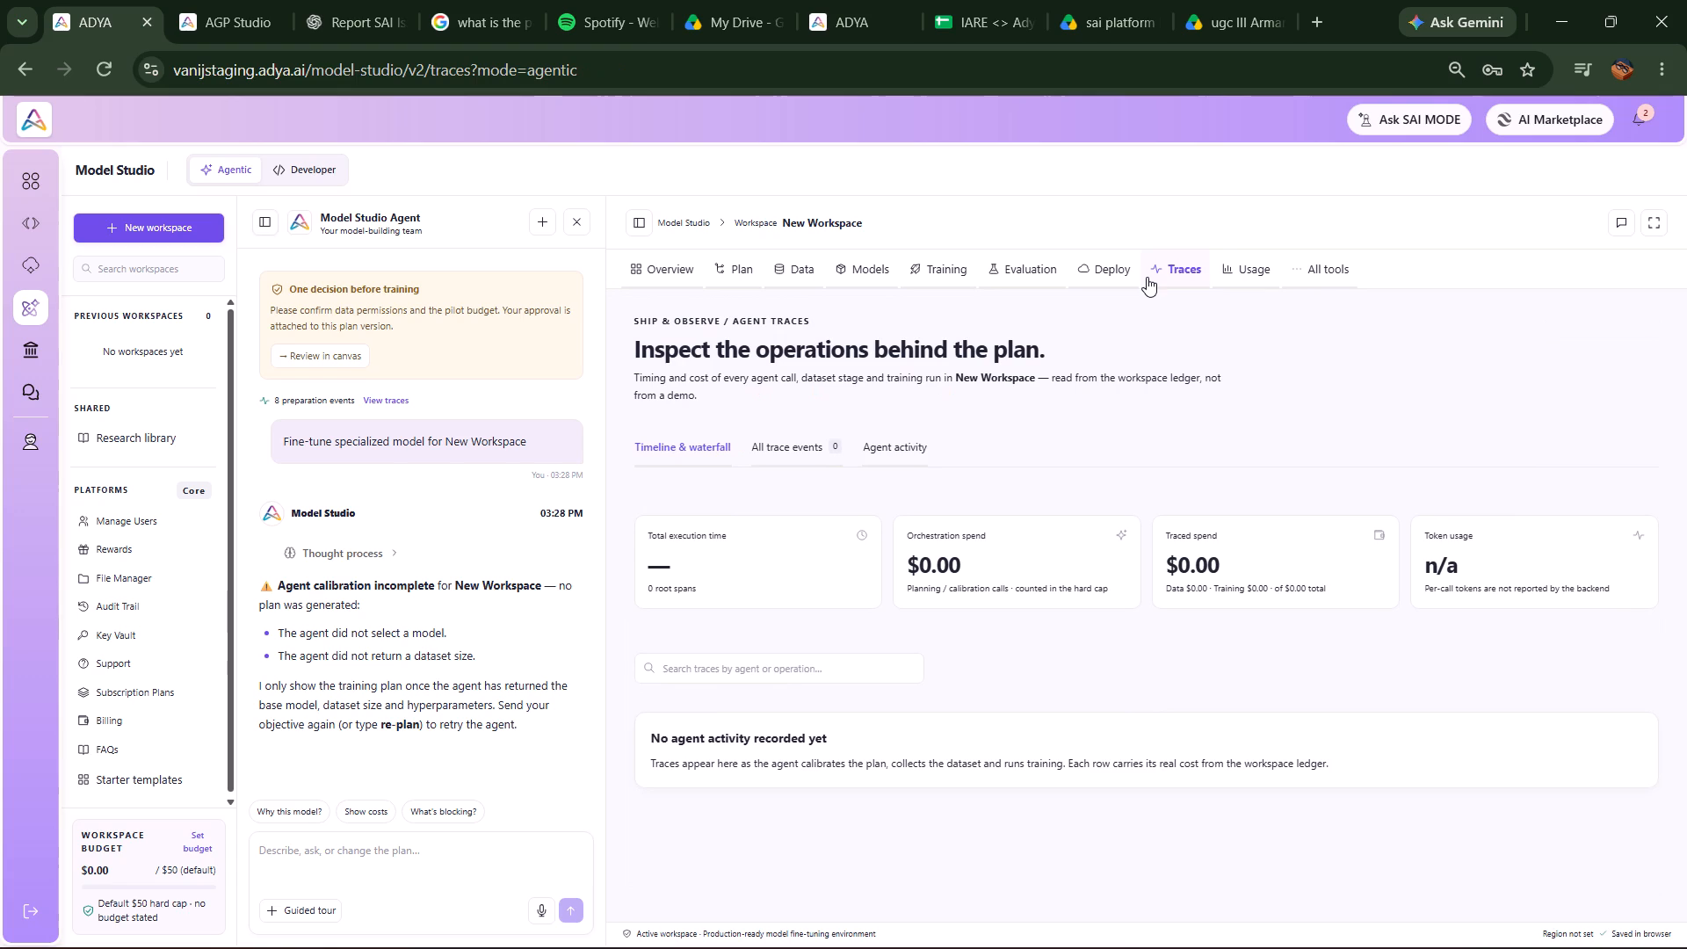
{"action": "left_click", "coordinate": [1233, 280]}
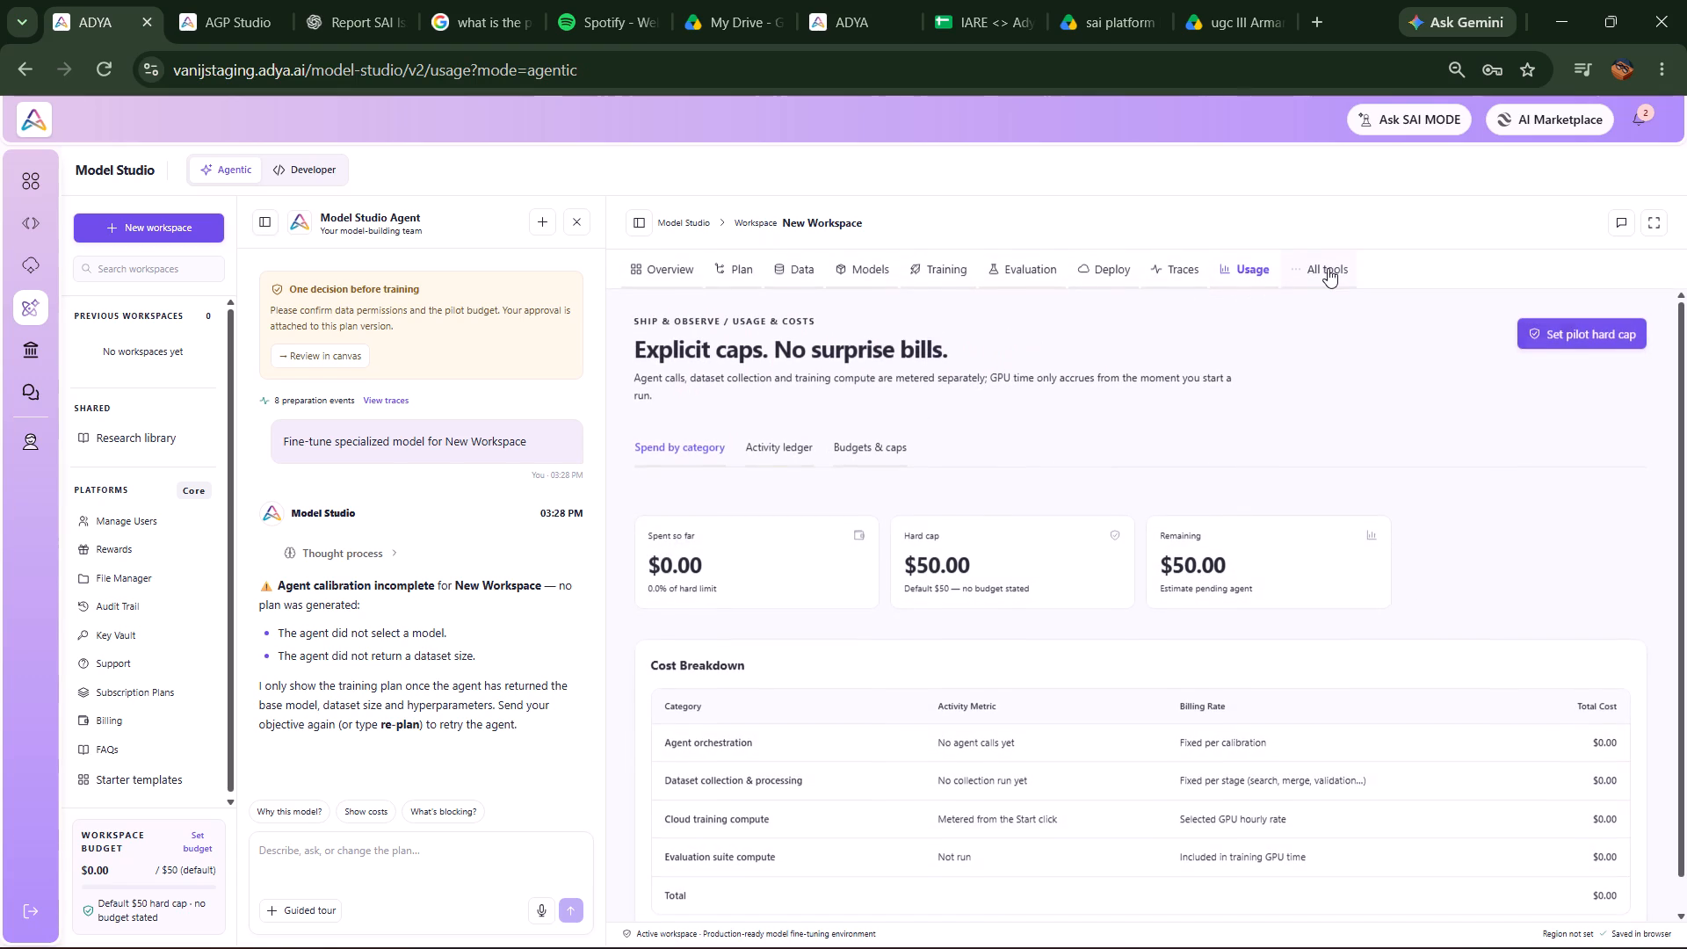
{"action": "left_click", "coordinate": [1330, 268]}
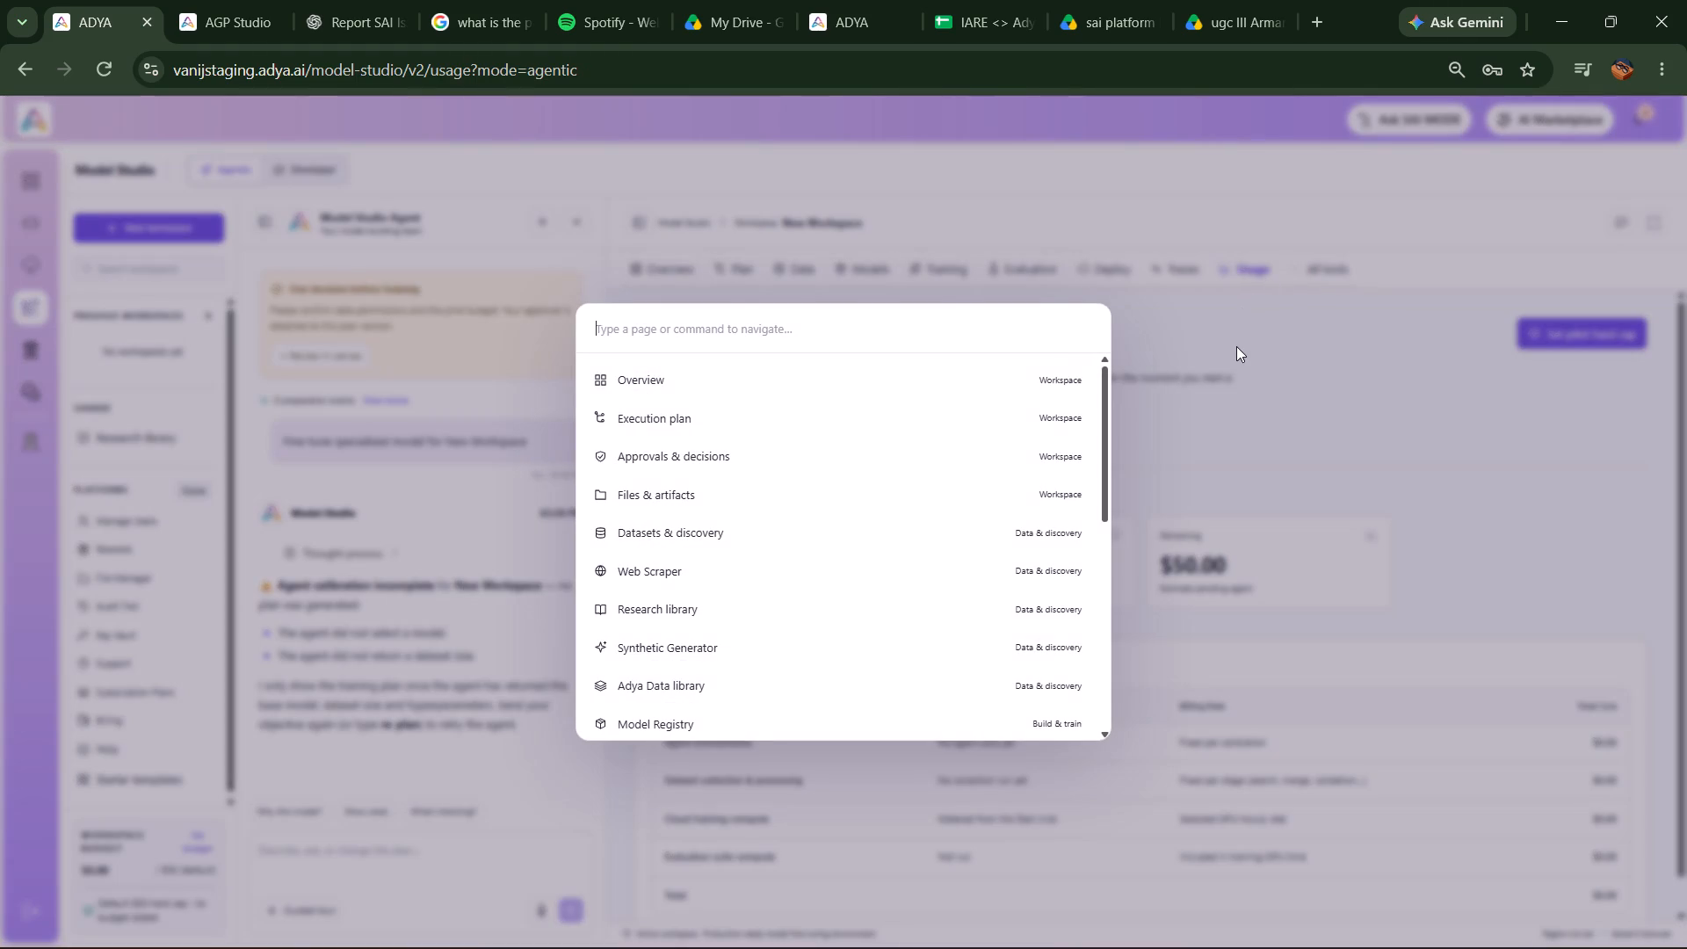
{"action": "left_click", "coordinate": [1236, 346]}
{"action": "left_click", "coordinate": [667, 279]}
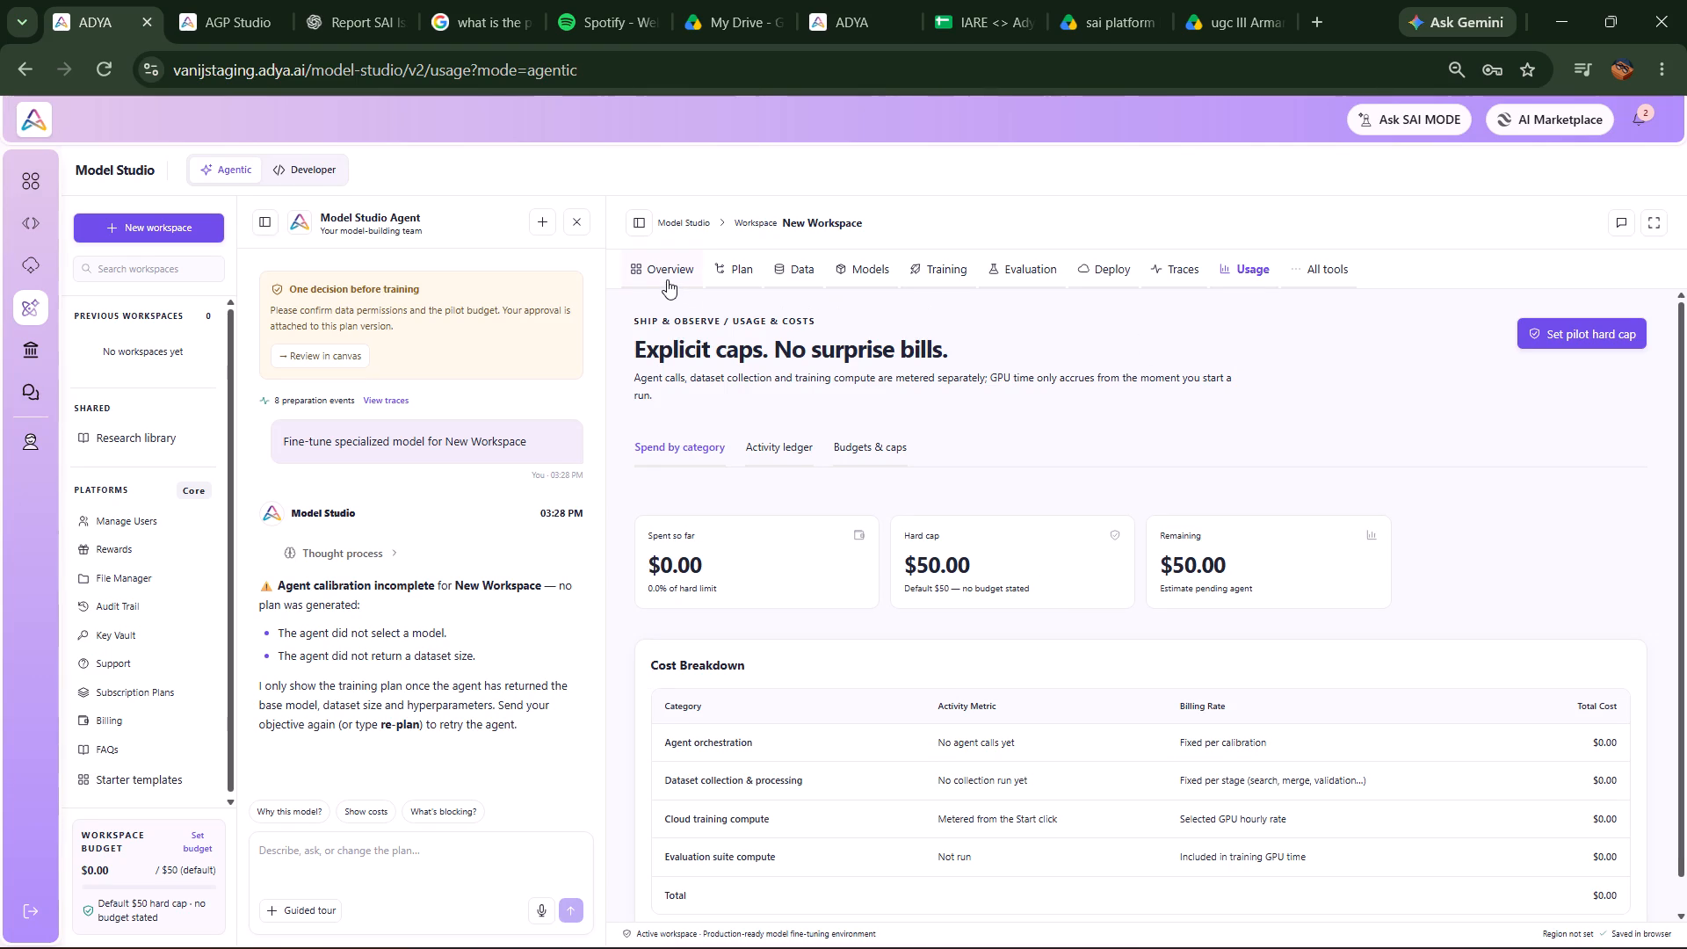
{"action": "left_click", "coordinate": [741, 274]}
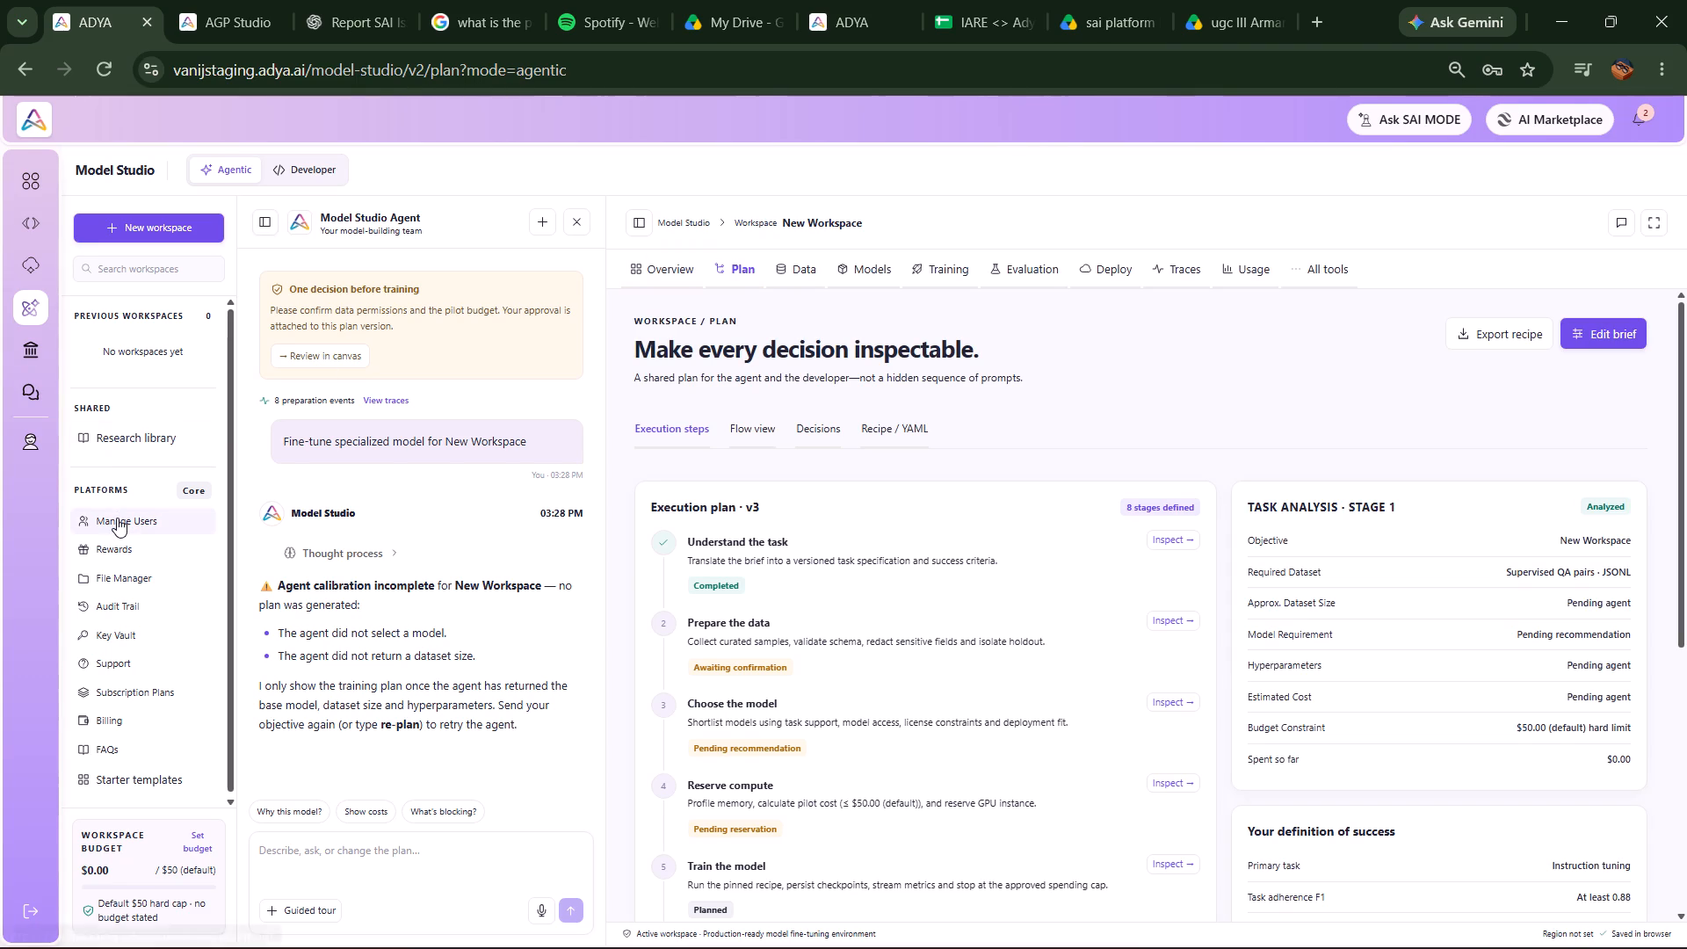
Open the Communication Studio dashboard to examine its campaign overview.
{"action": "left_click", "coordinate": [21, 388]}
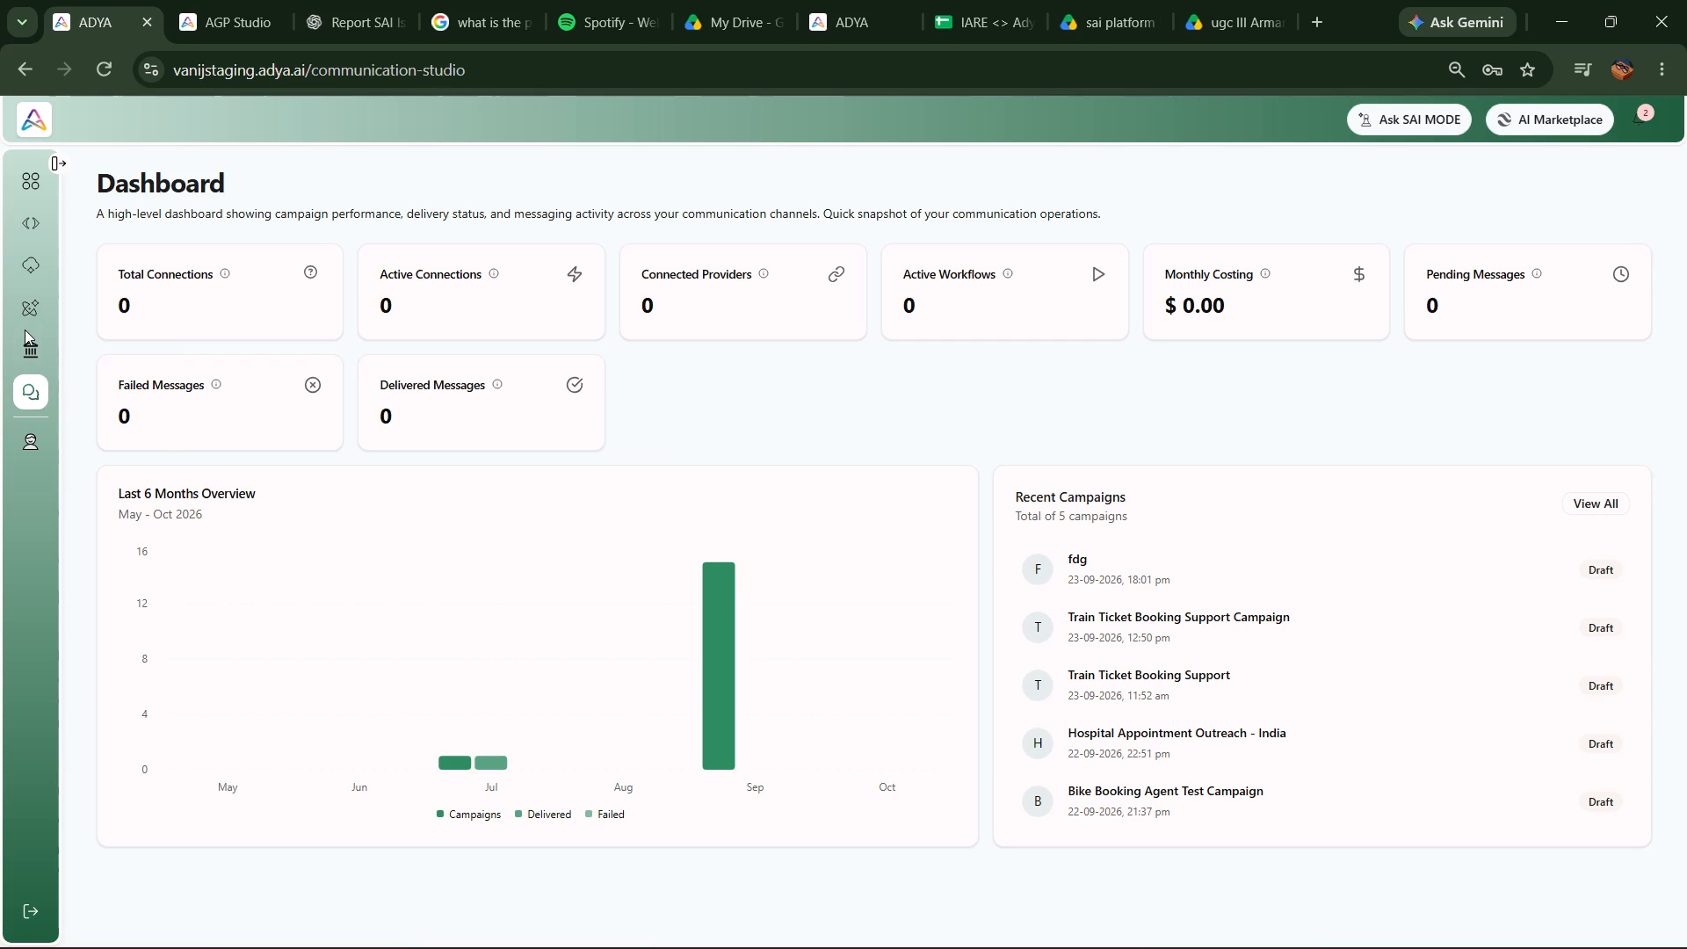
Switch to Spotify and resume playback of the track This Way.
{"action": "left_click", "coordinate": [595, 0]}
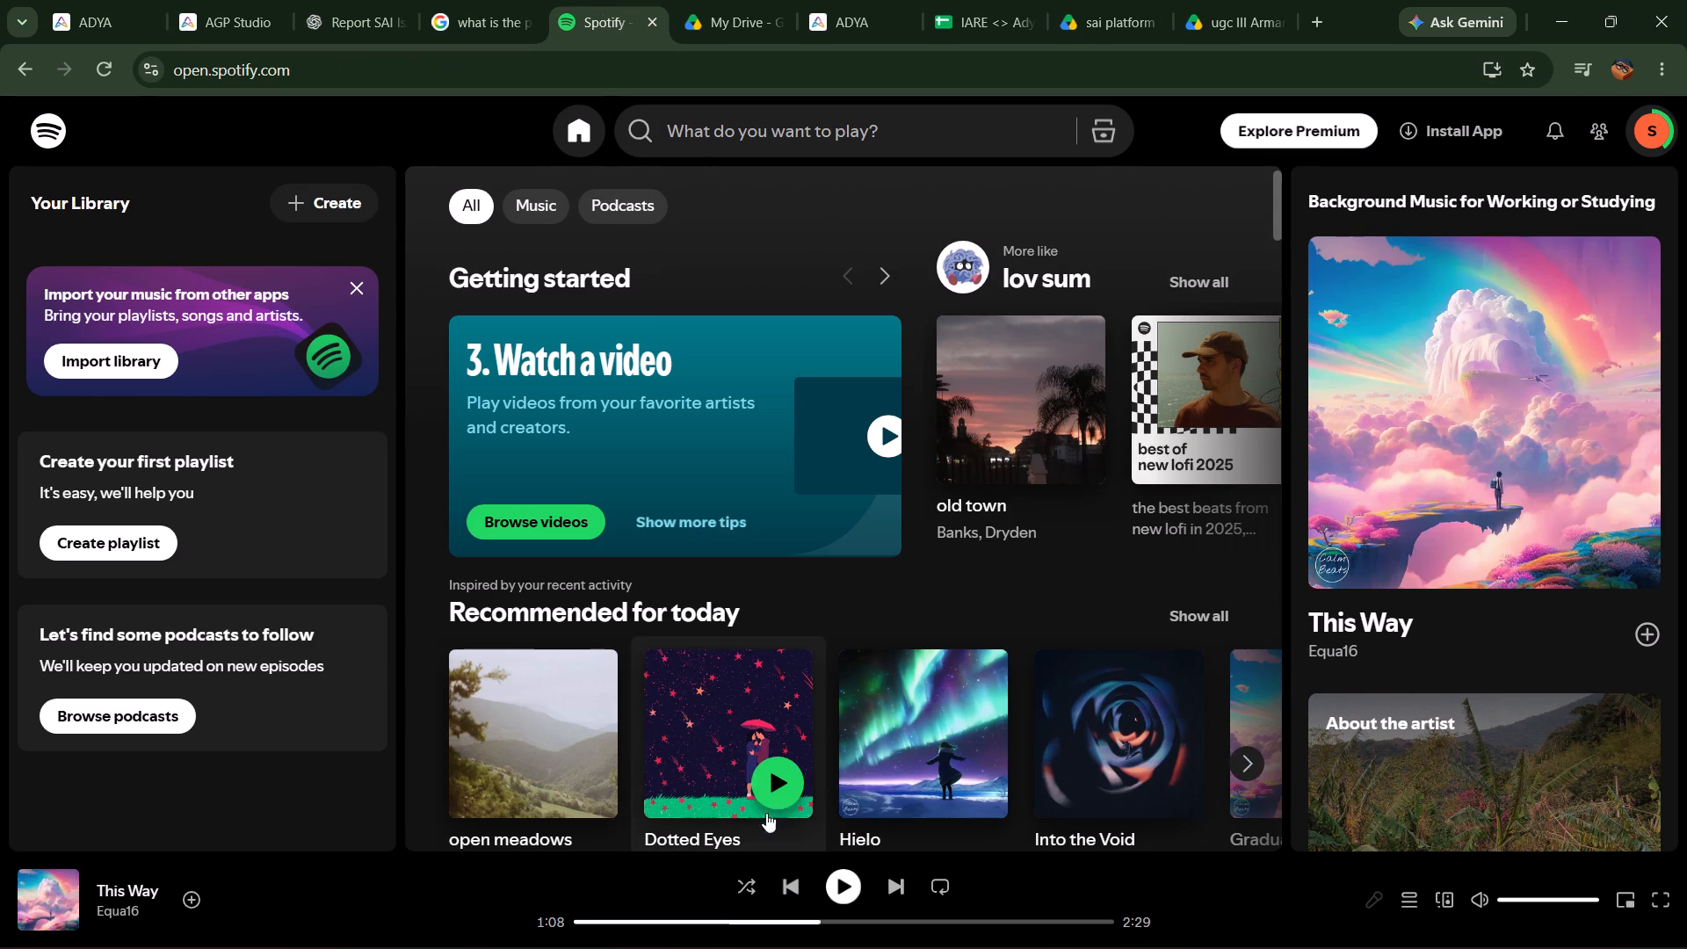
{"action": "left_click", "coordinate": [840, 873]}
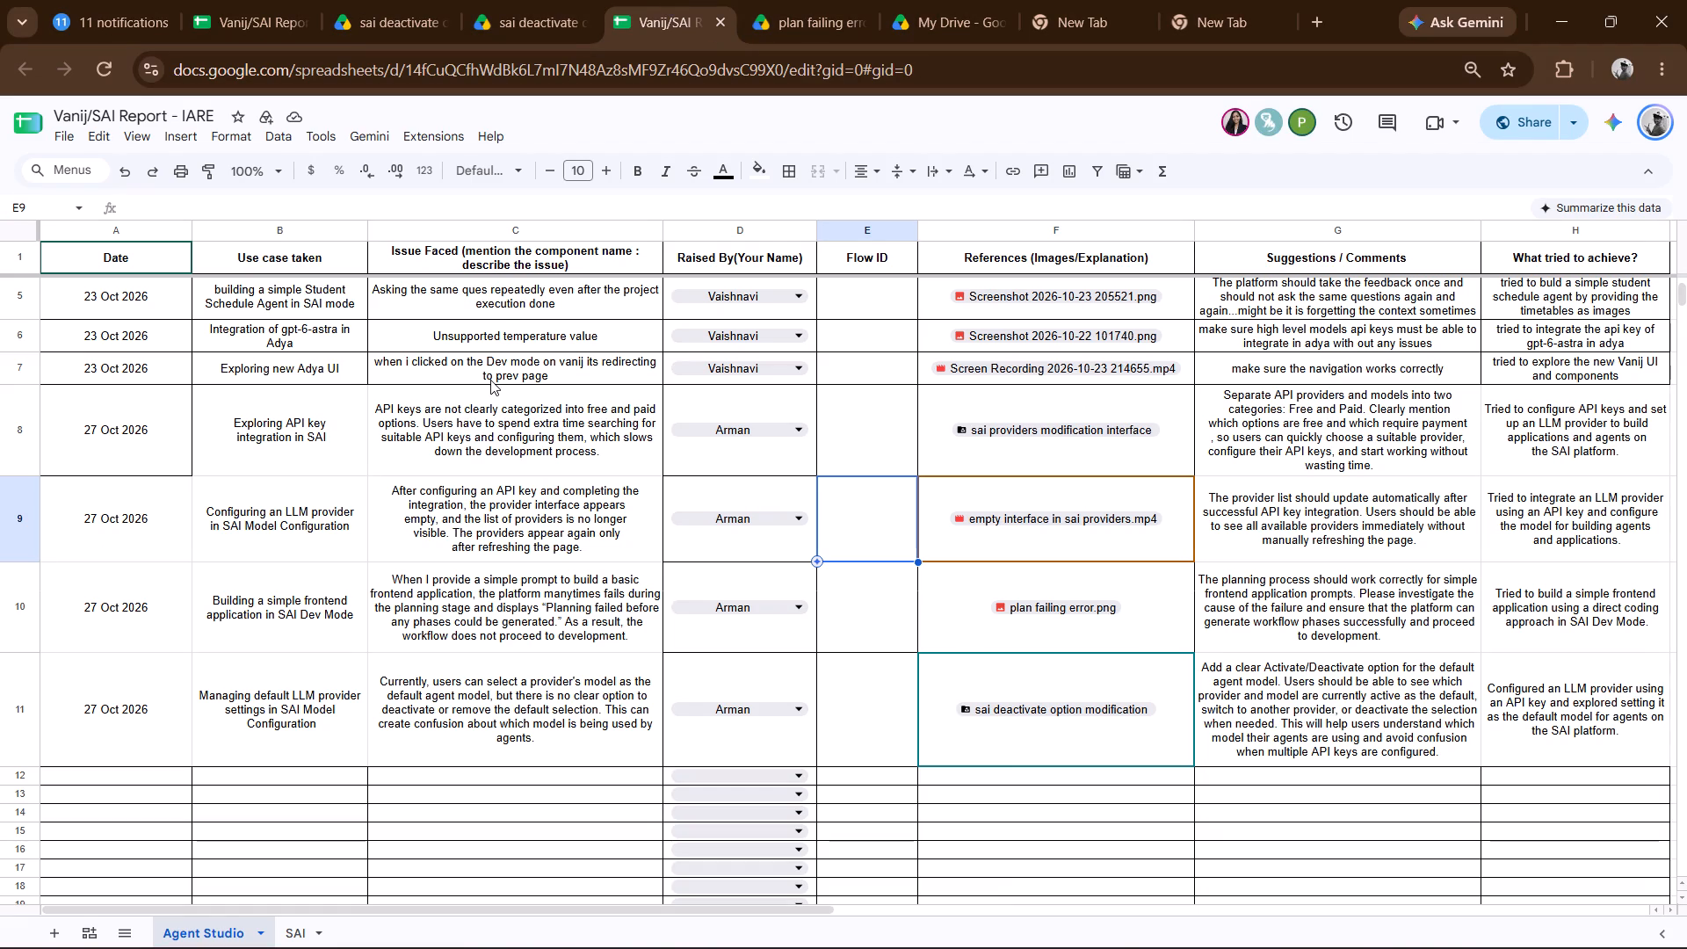
Review the reported issues in the Vanij/SAI Report's Agent Studio sheet, and close the sai providers.png image after viewing it.
{"action": "left_click", "coordinate": [438, 503]}
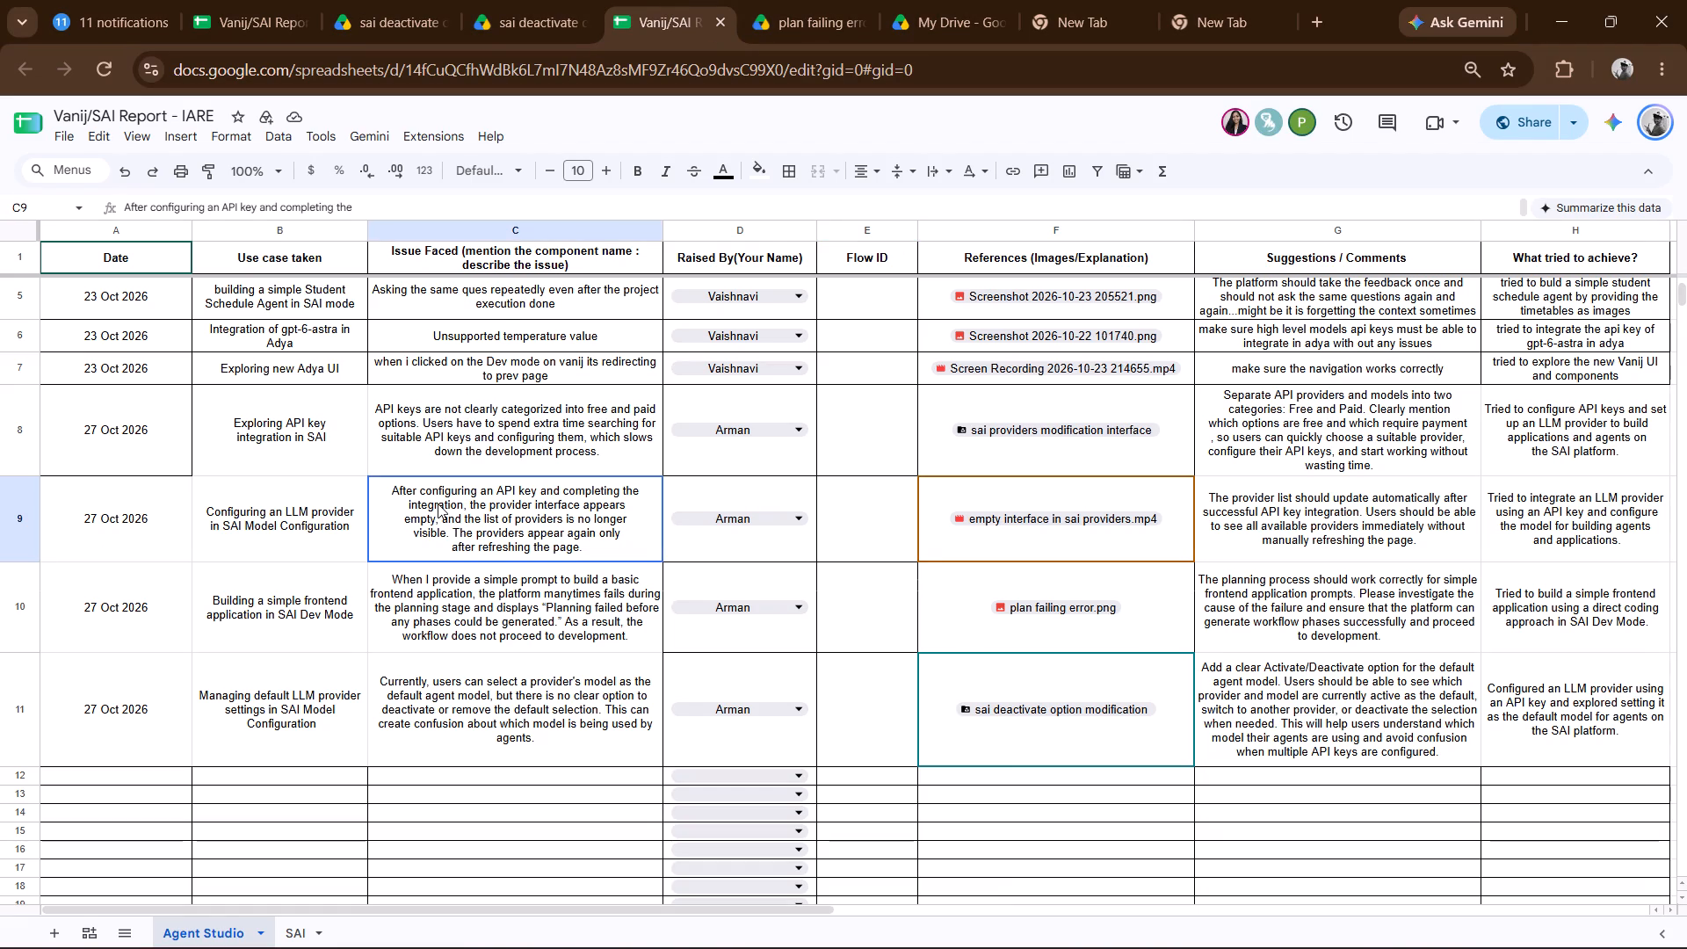
{"action": "scroll", "coordinate": [438, 503], "scroll_direction": "up", "scroll_amount": 2}
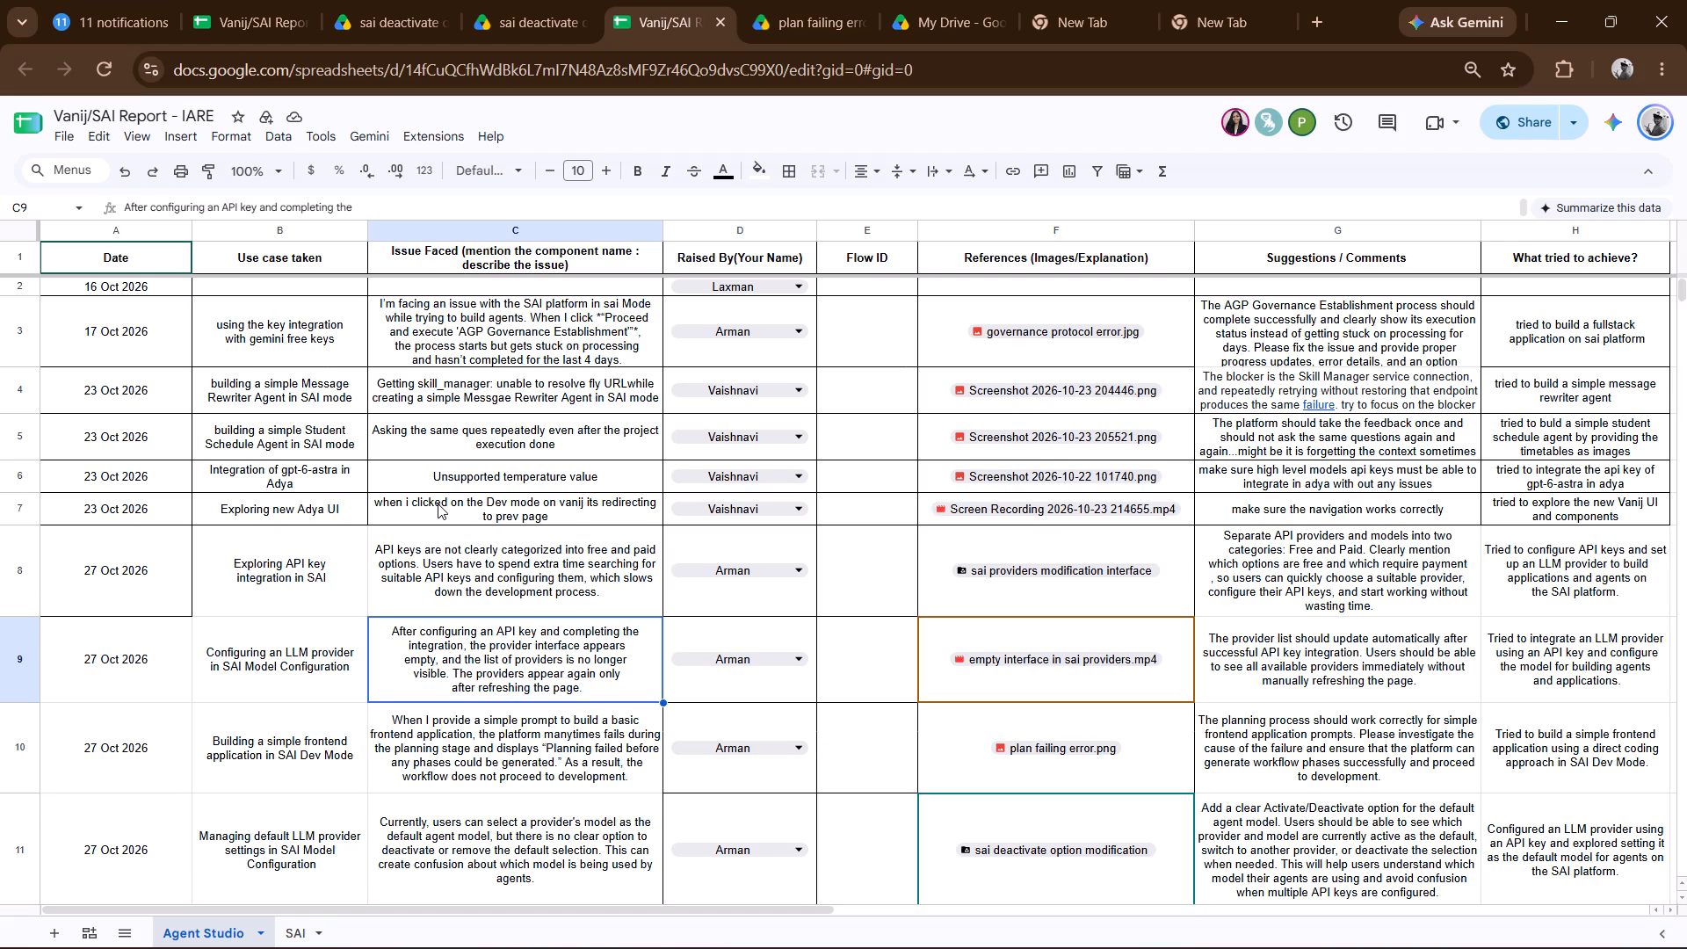
{"action": "scroll", "coordinate": [438, 503], "scroll_direction": "down", "scroll_amount": 2}
{"action": "scroll", "coordinate": [438, 503], "scroll_direction": "up", "scroll_amount": 2}
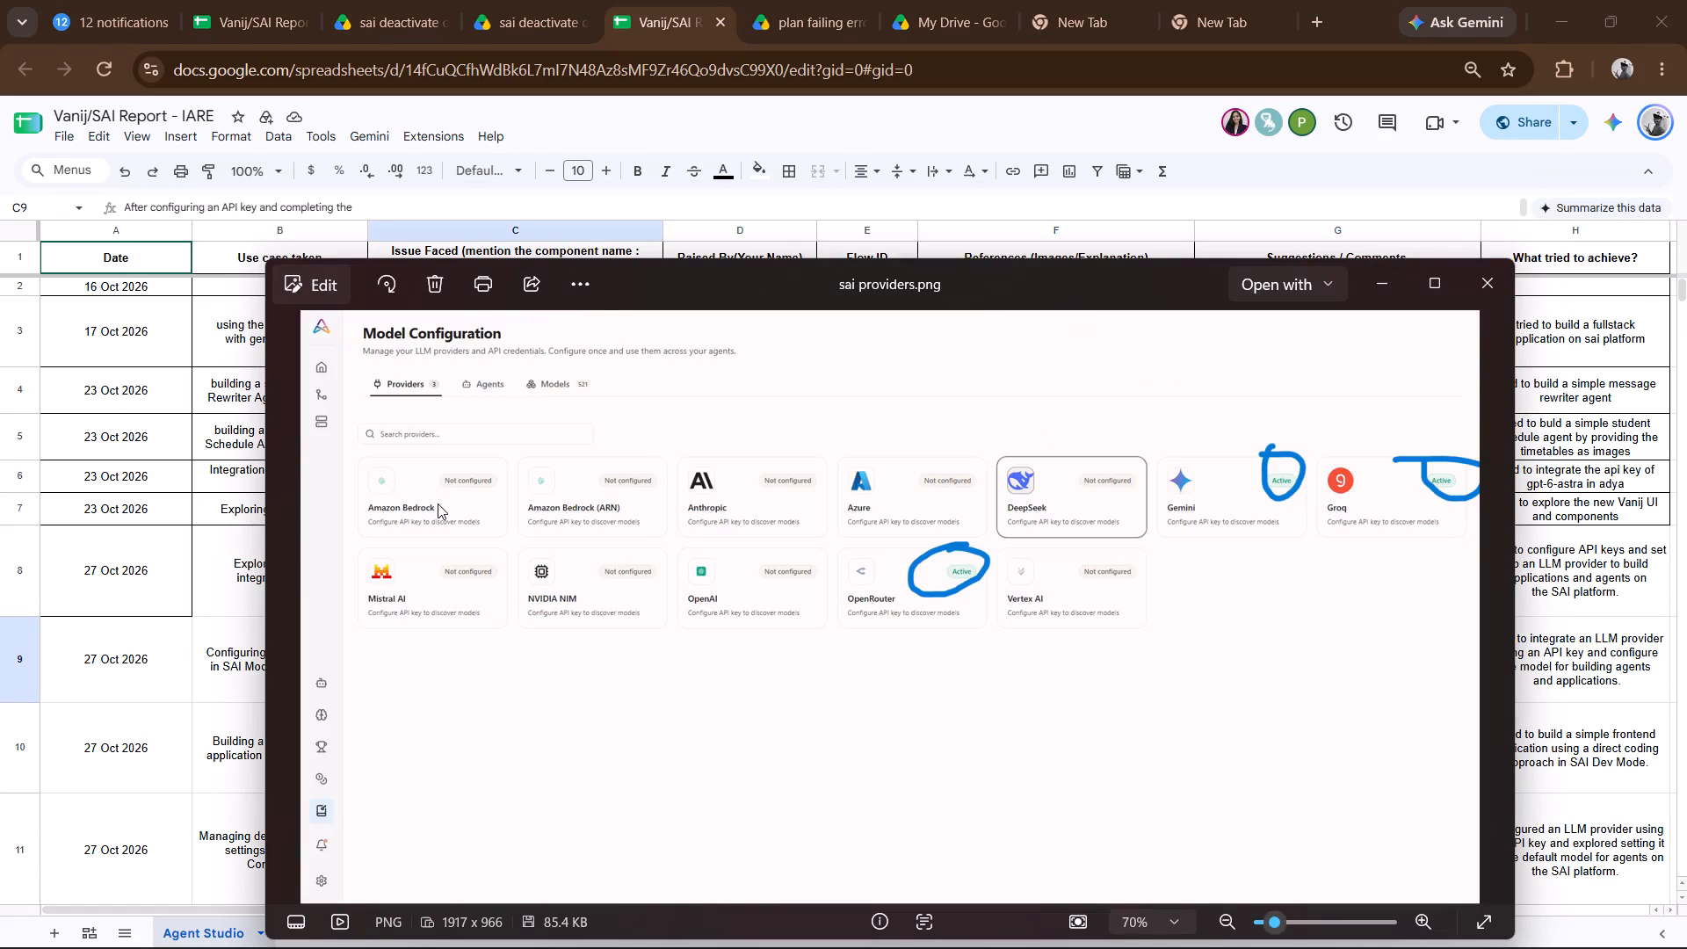
{"action": "left_click", "coordinate": [1488, 277]}
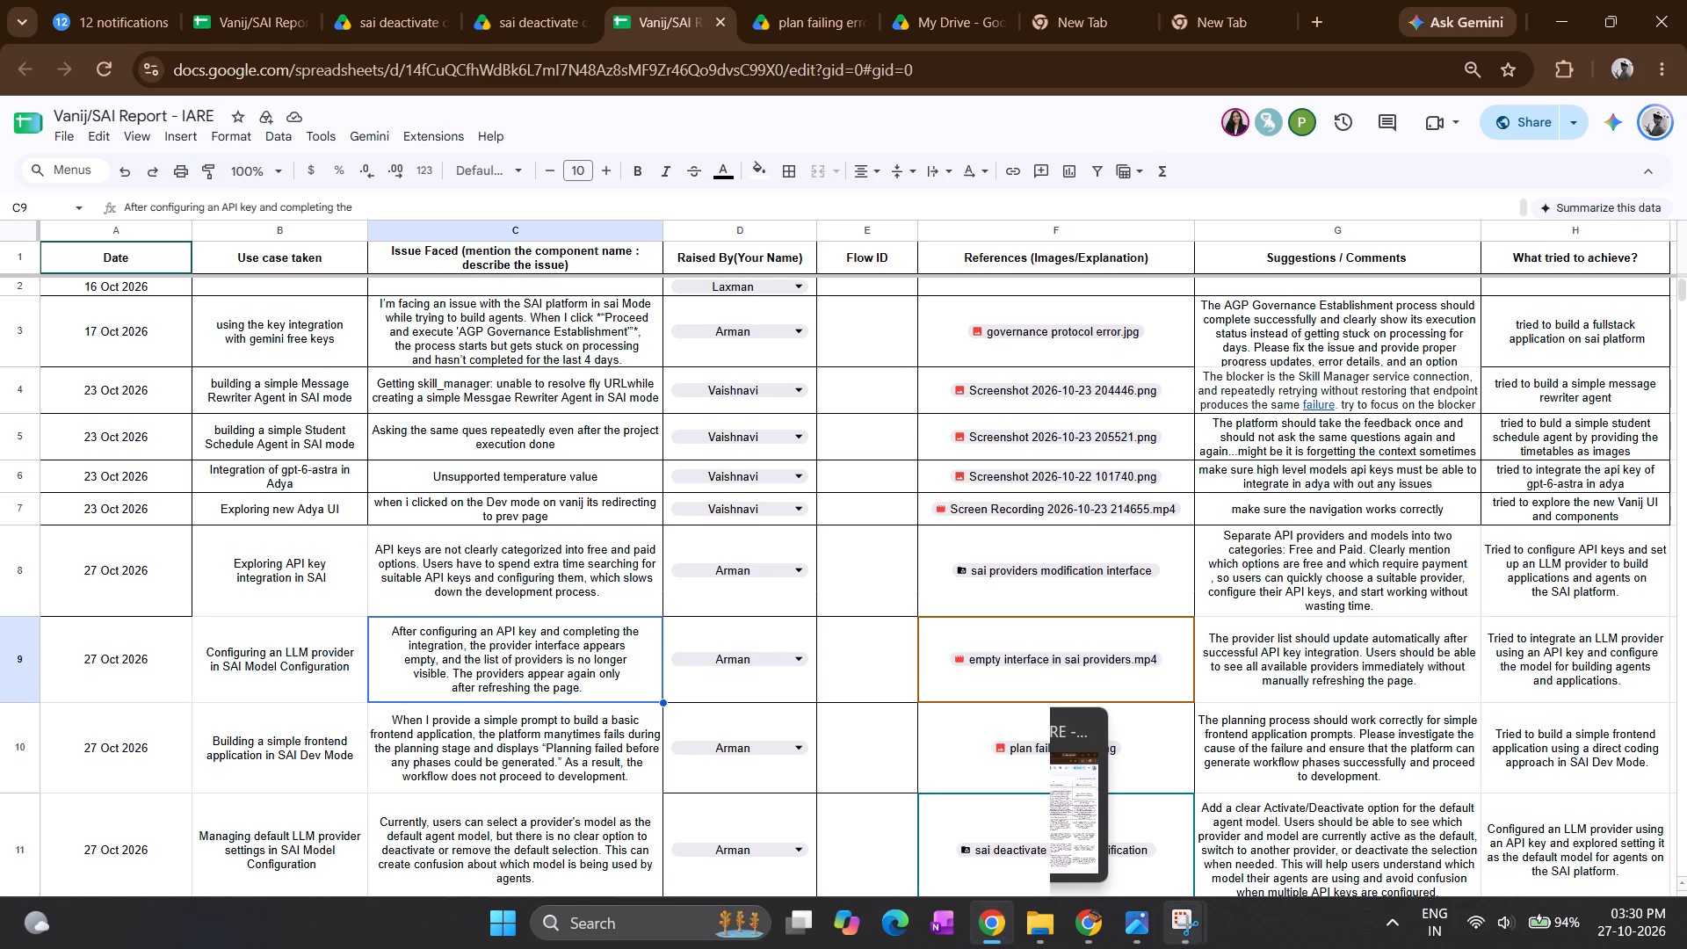
Launch Kiro from the desktop.
{"action": "double_click", "coordinate": [39, 23]}
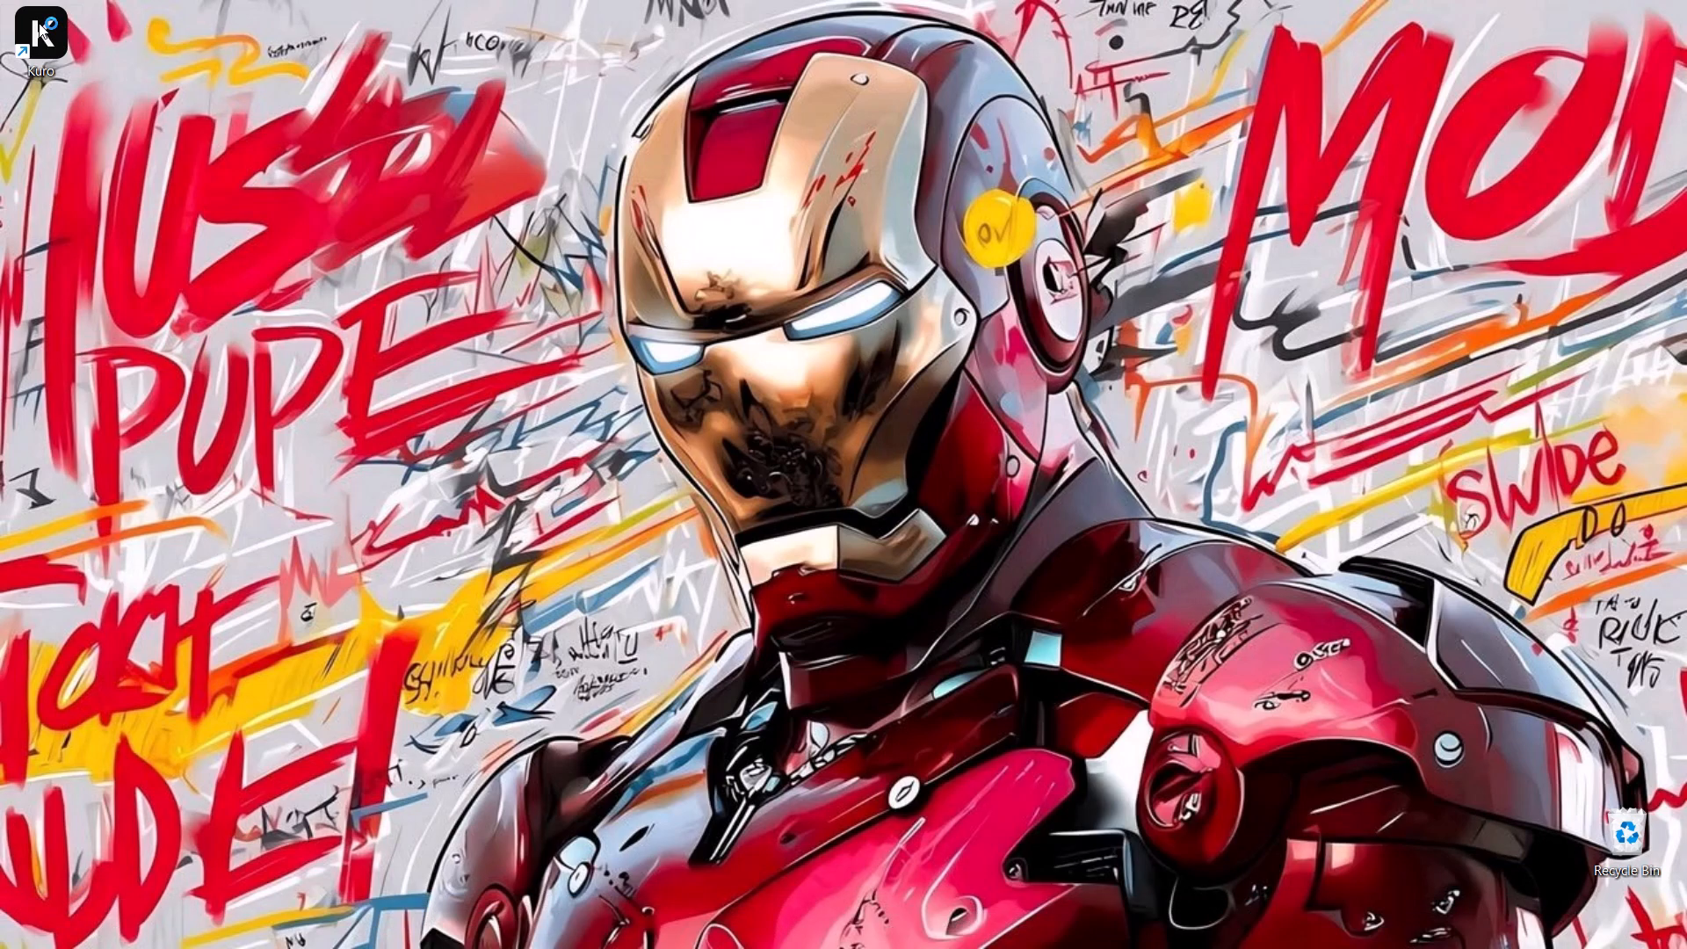